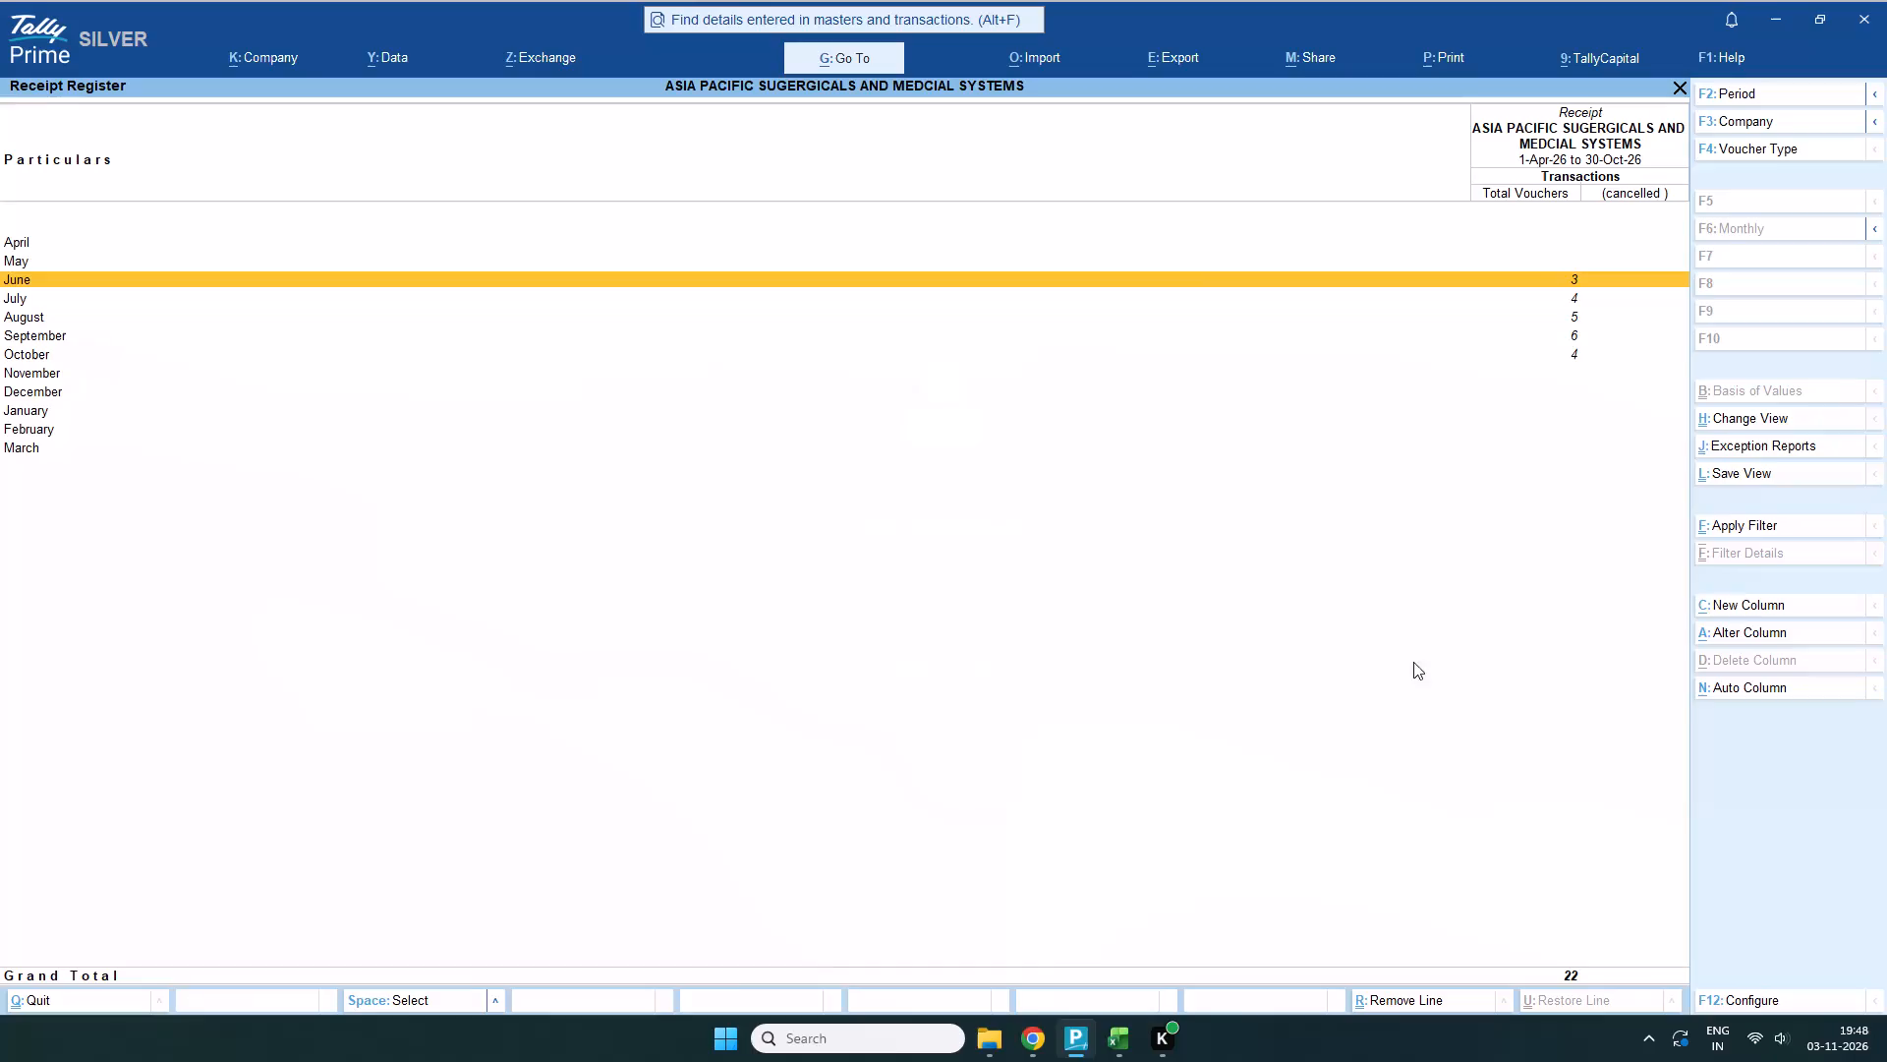
Minimize the TallyPrime Receipt Register to switch to the Meril Bills Updated Oct 30 workbook in Excel.
click(1782, 10)
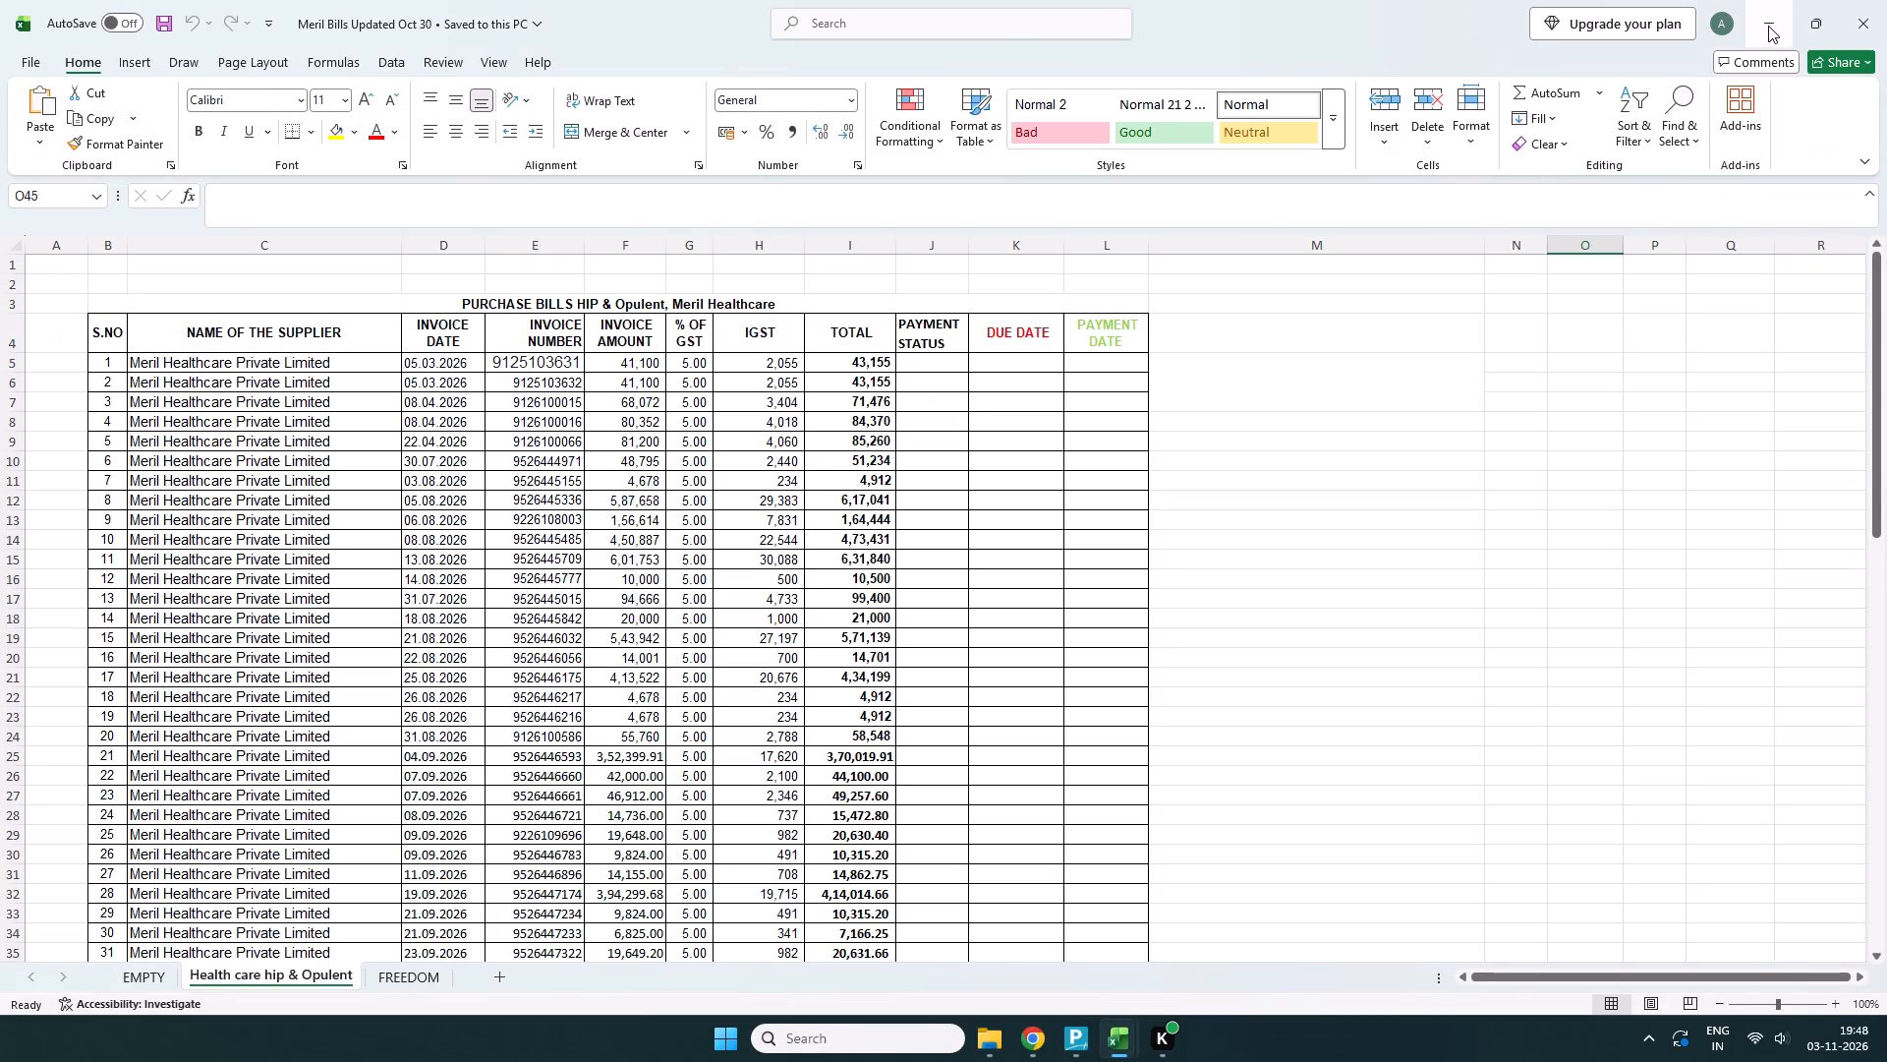
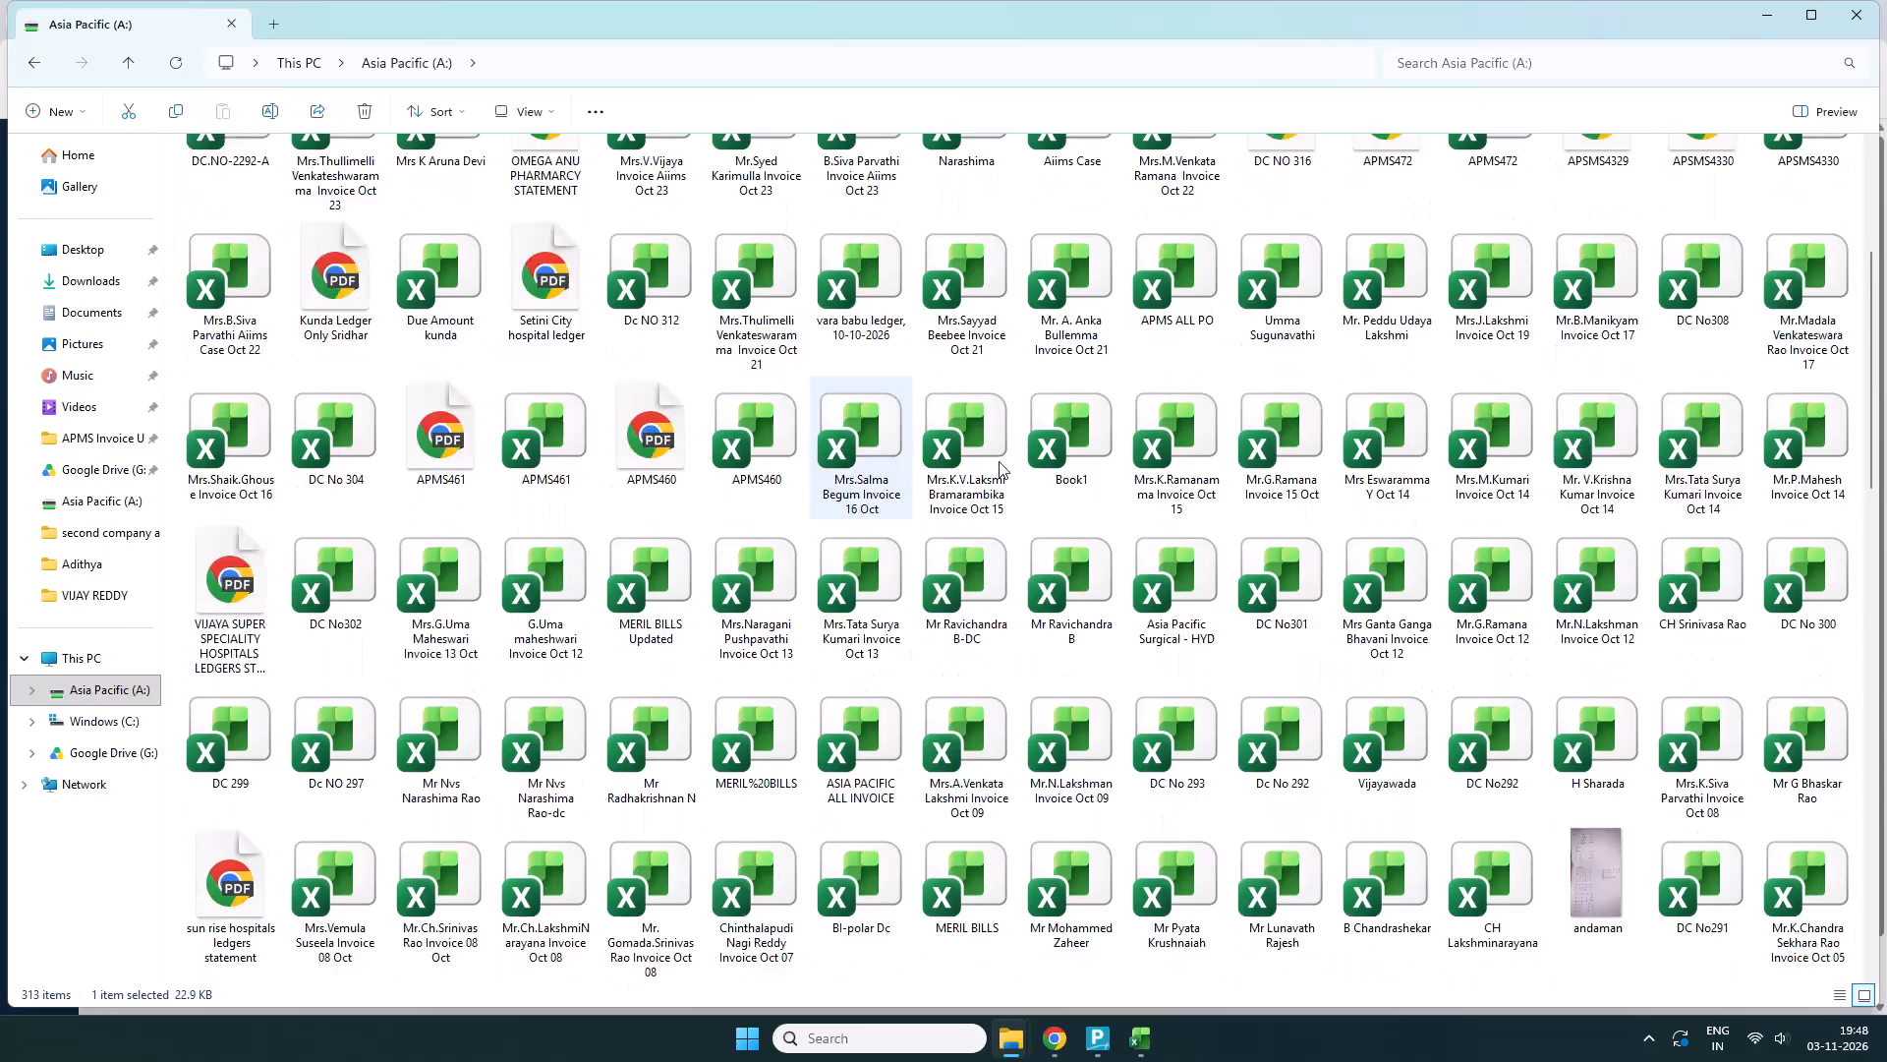
Copy the Cement Second Company october 2026 workbook from the Asia Pacific drive's Cement Claim folder to the desktop.
scroll(1092, 550, down, 2)
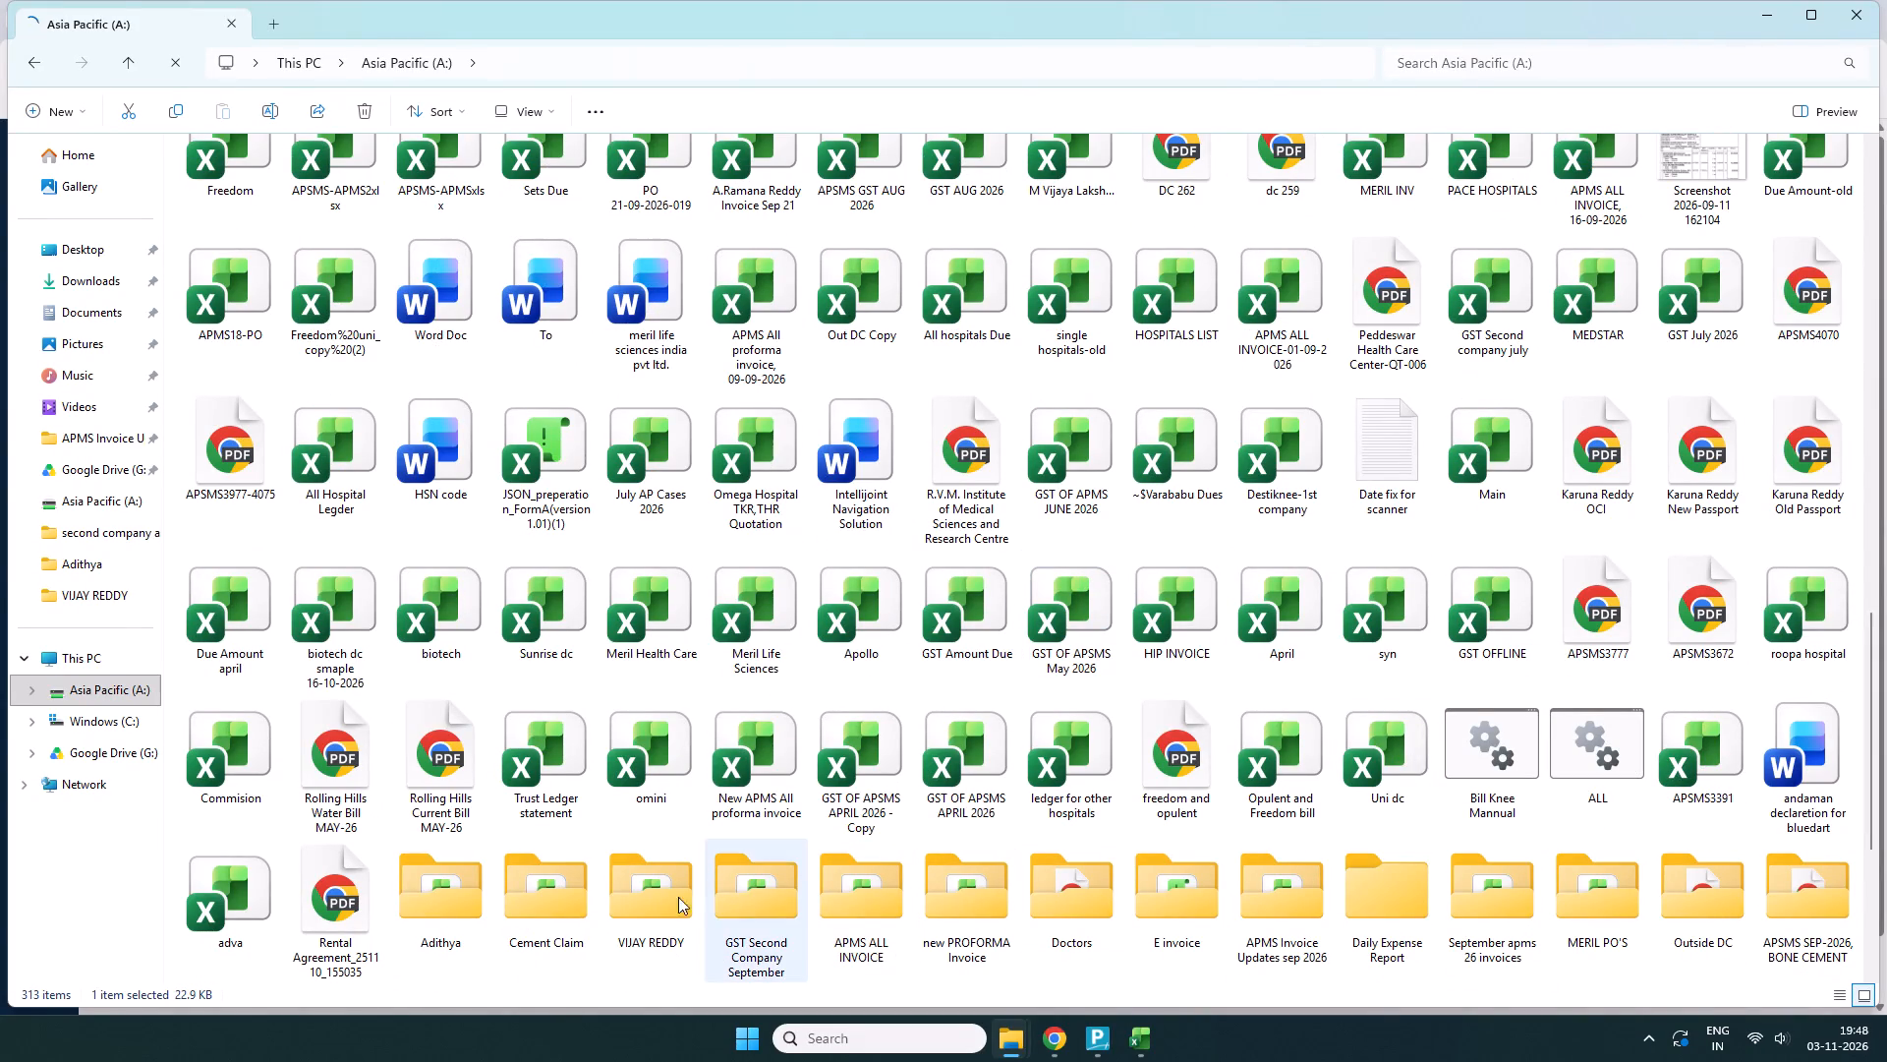
double_click(553, 887)
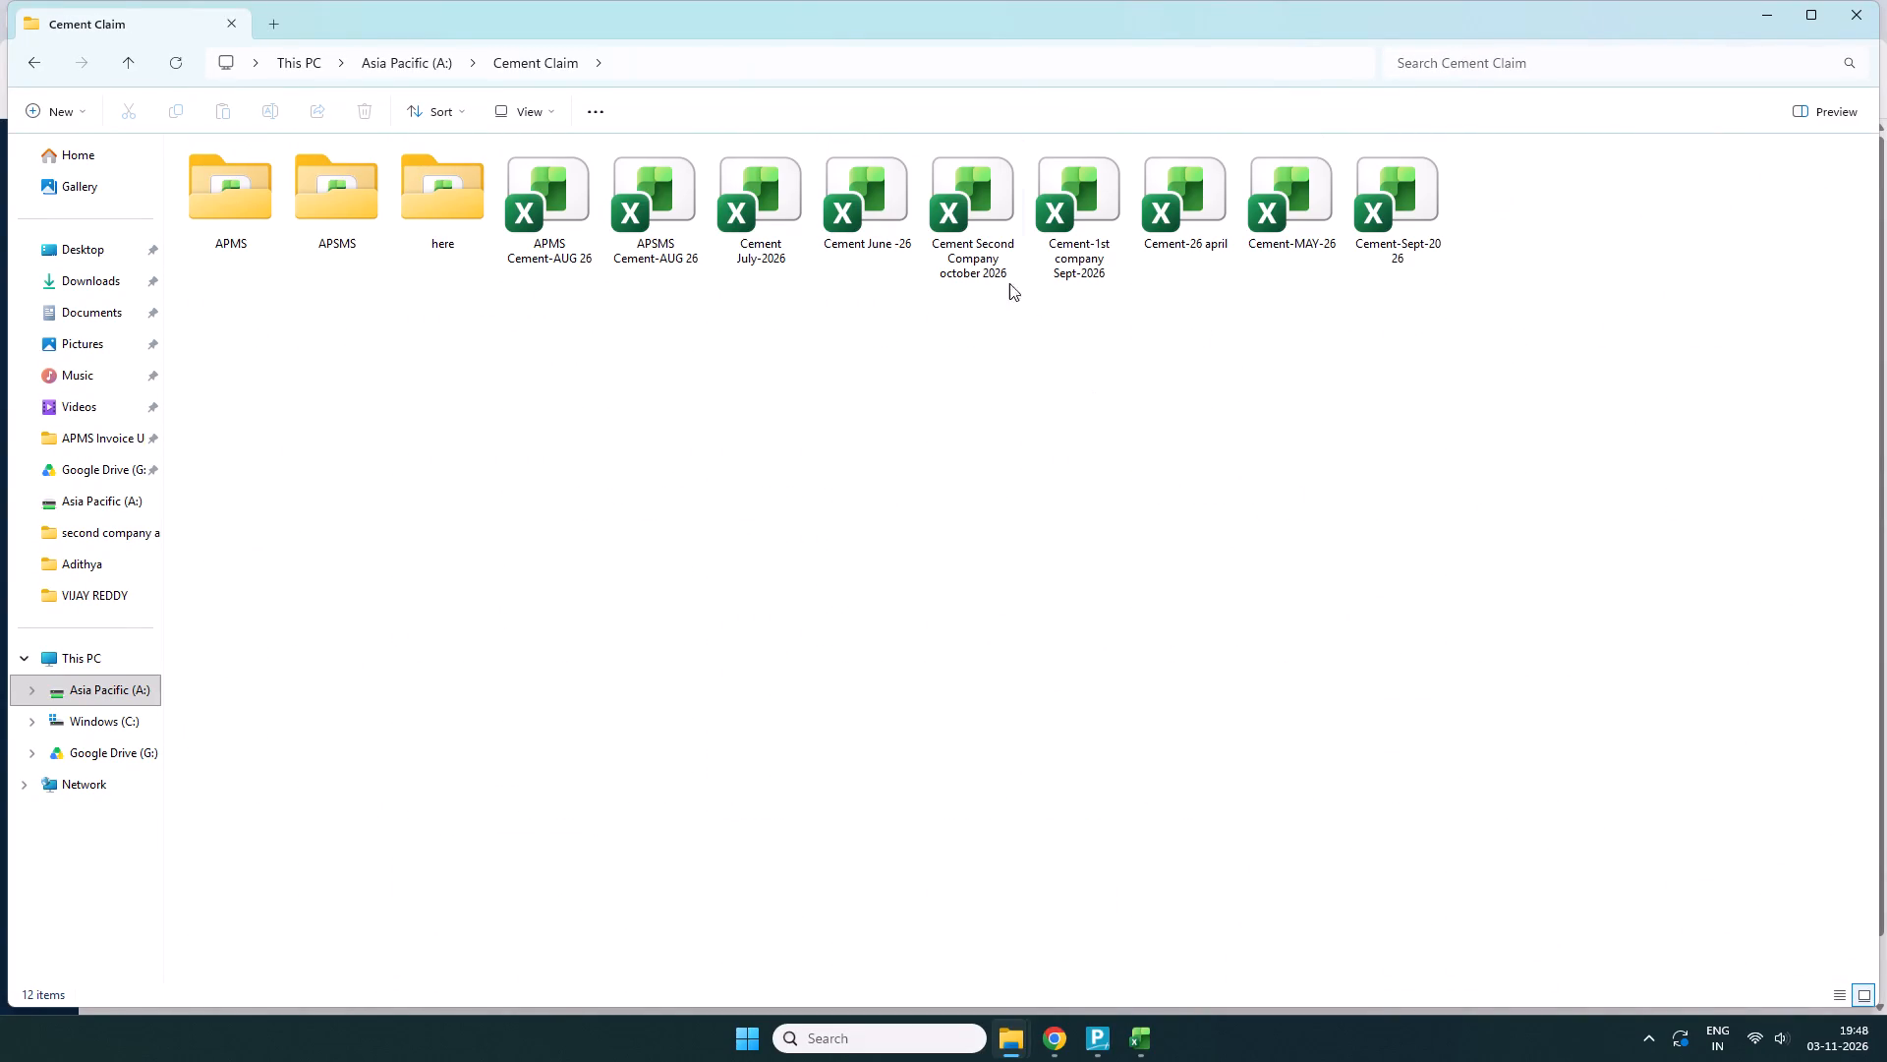
click(993, 262)
key(ctrl+c)
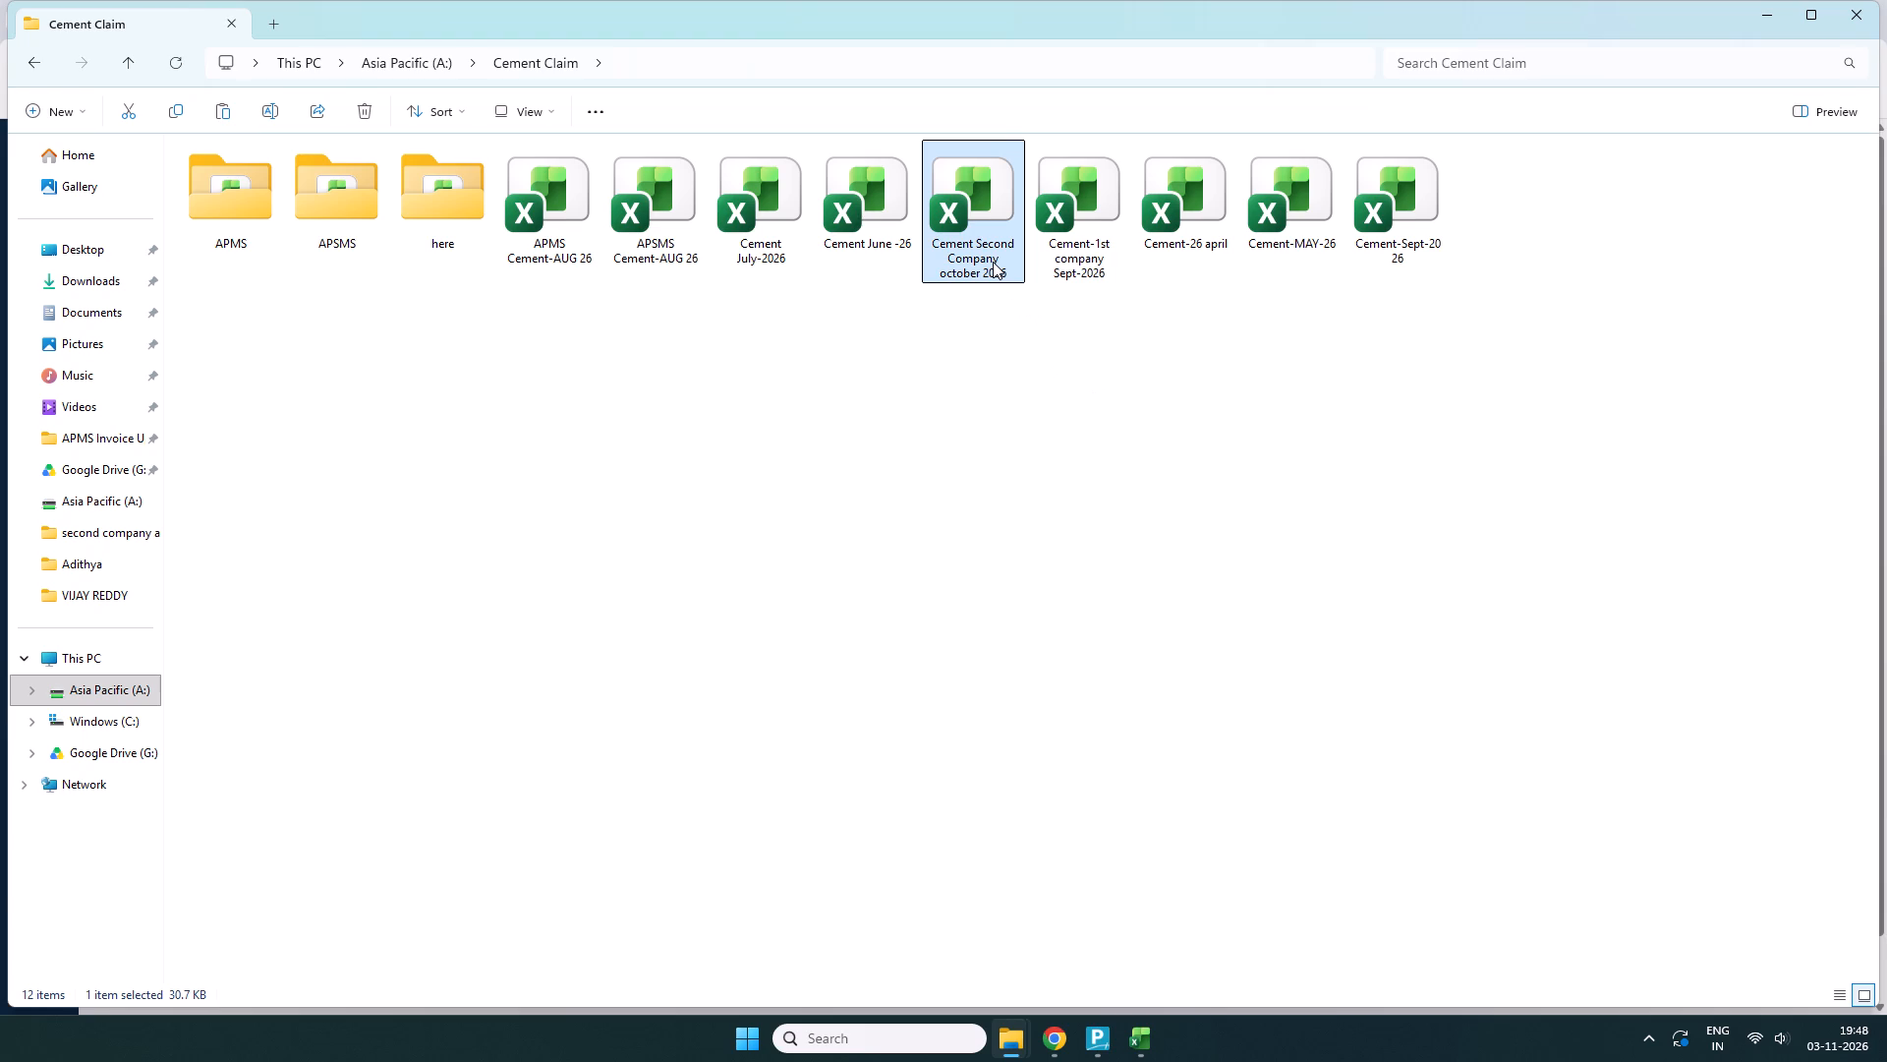
key(super+d)
click(1153, 611)
key(ctrl+v)
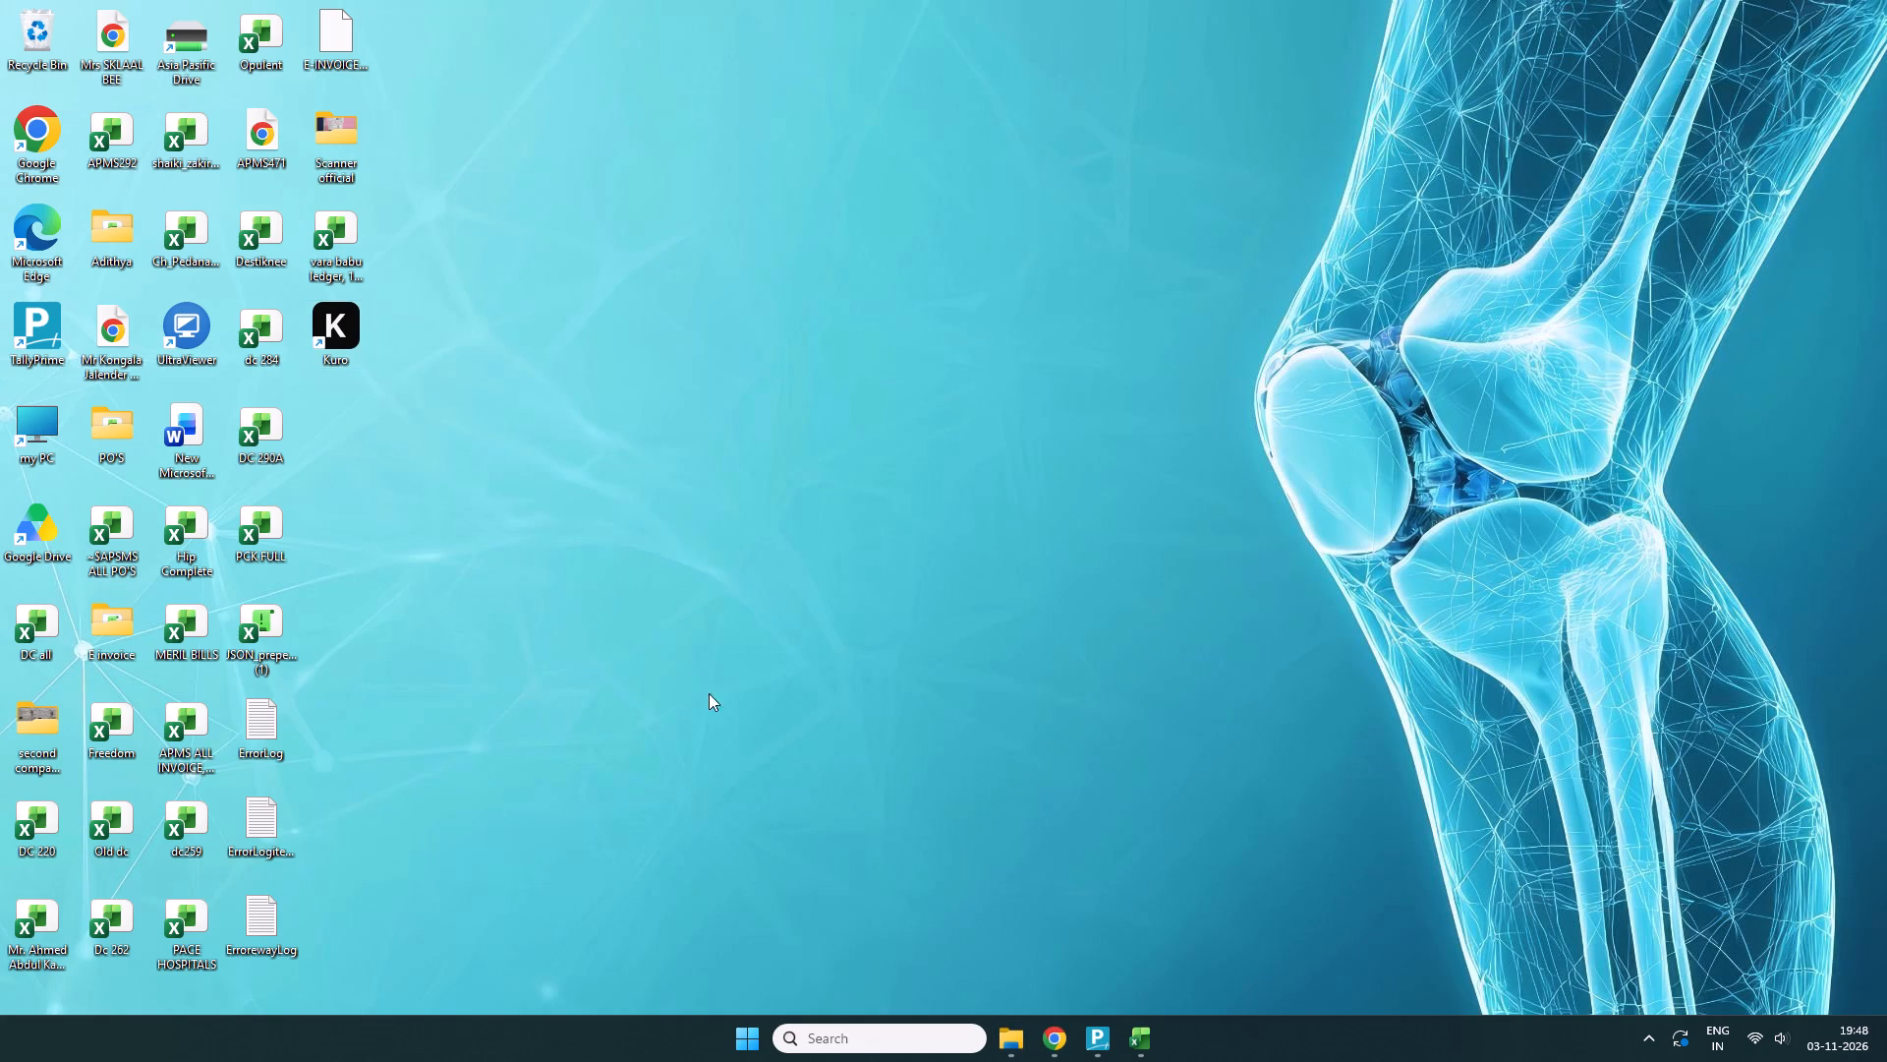
Open the desktop copy of Cement Second Company october 2026 and enable editing.
double_click(353, 448)
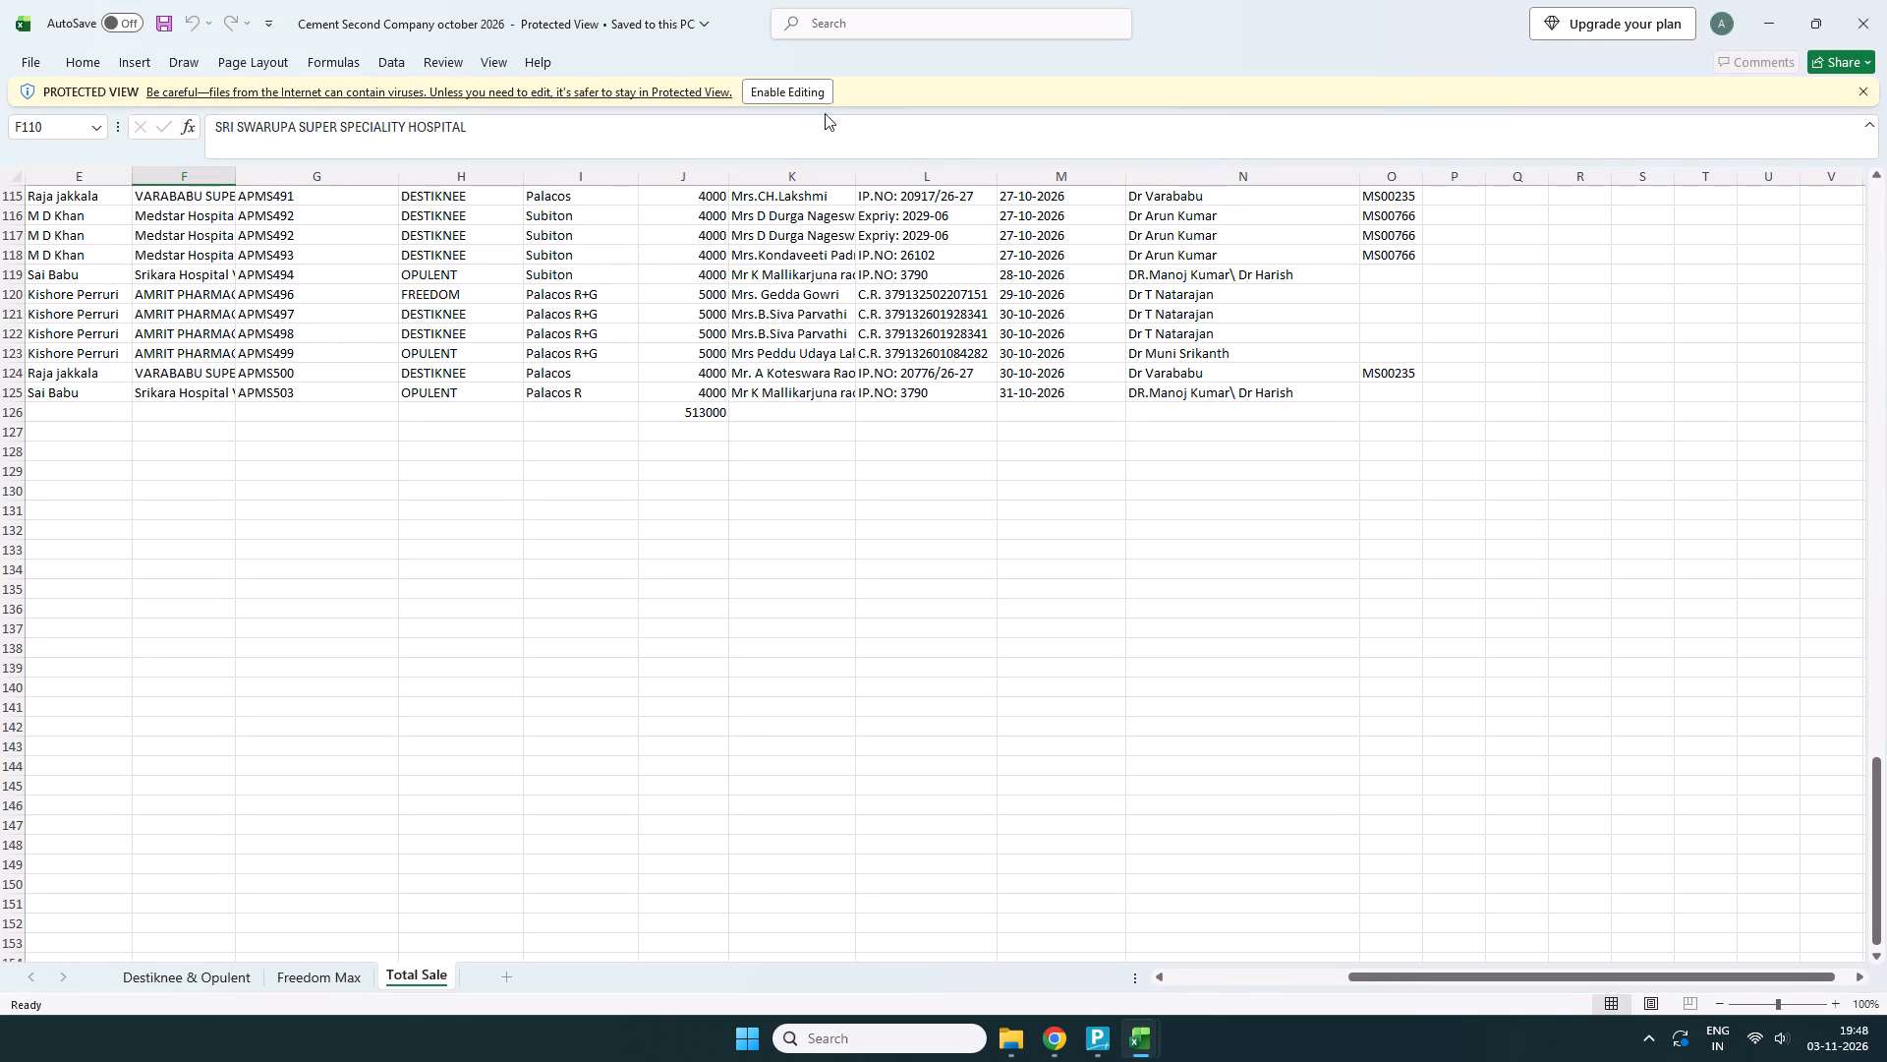
click(806, 95)
Review the bone cement entries on the Total Sale sheet from the first row to the total row.
scroll(992, 442, up, 4)
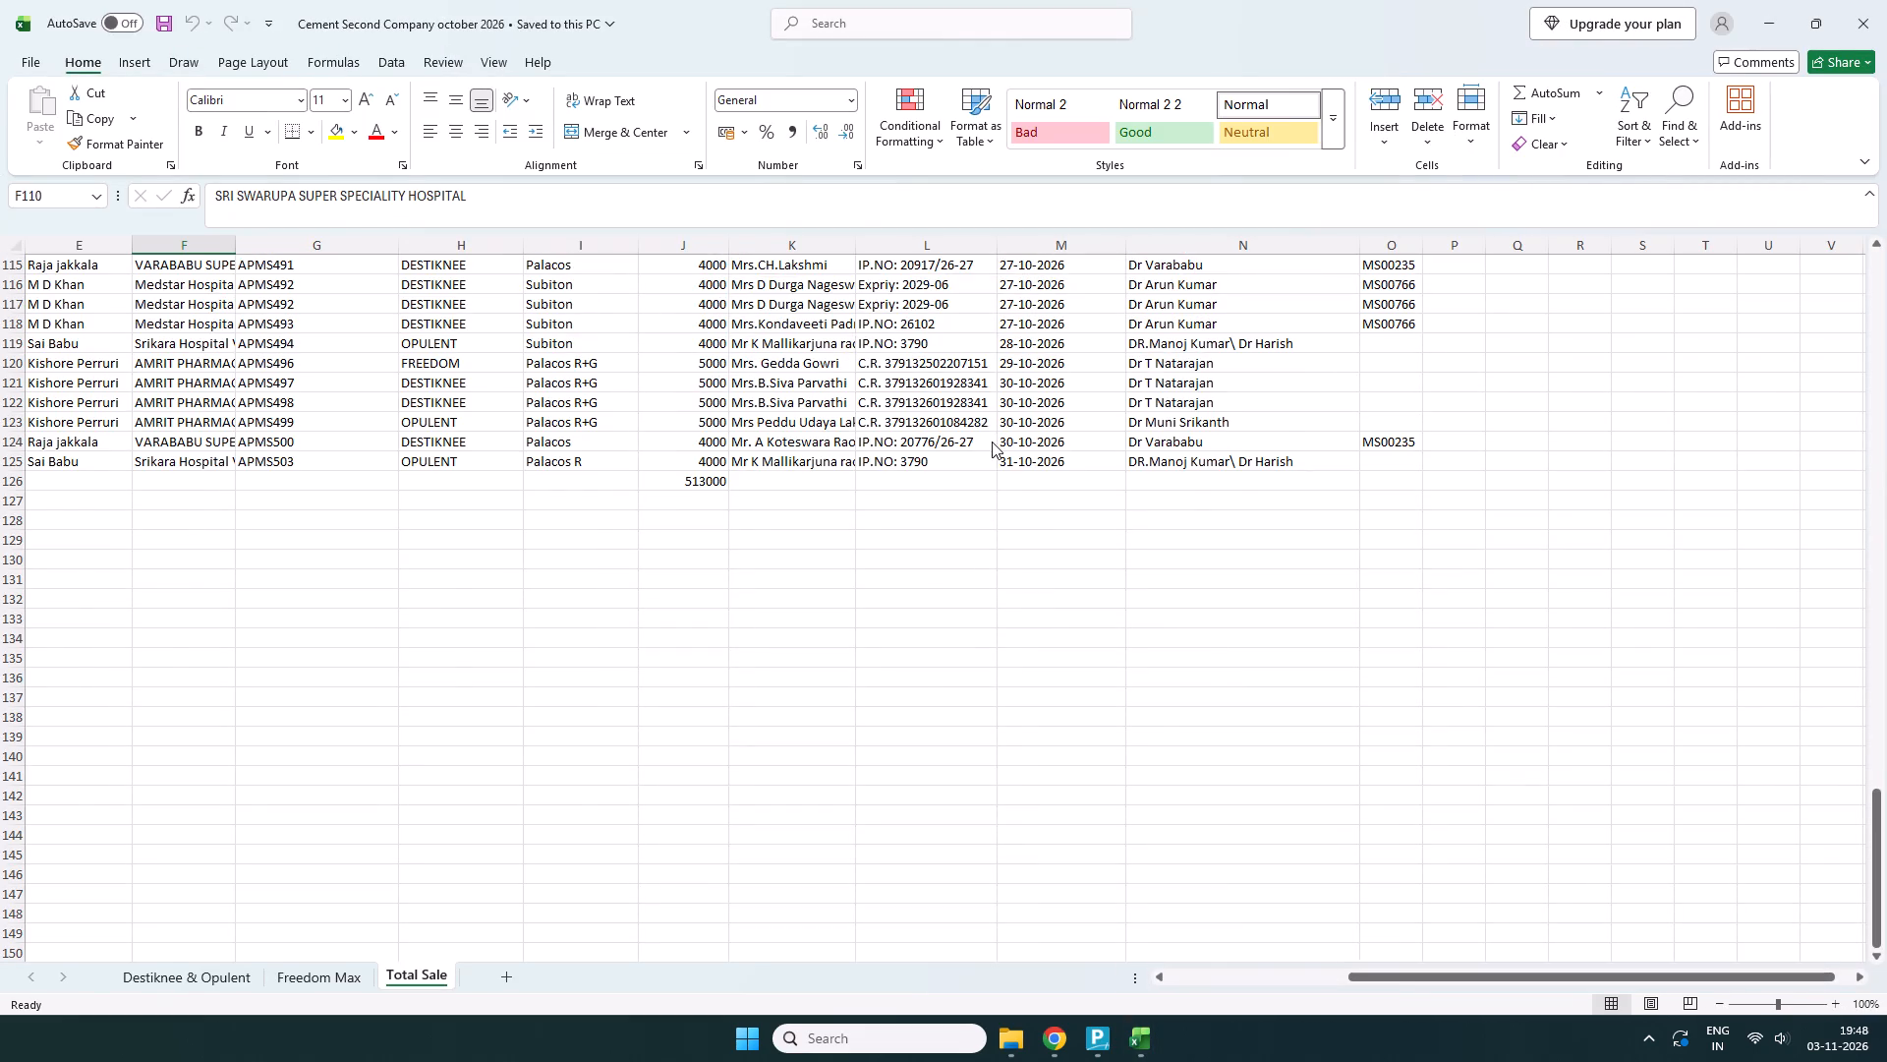
scroll(992, 442, up, 20)
scroll(992, 442, up, 14)
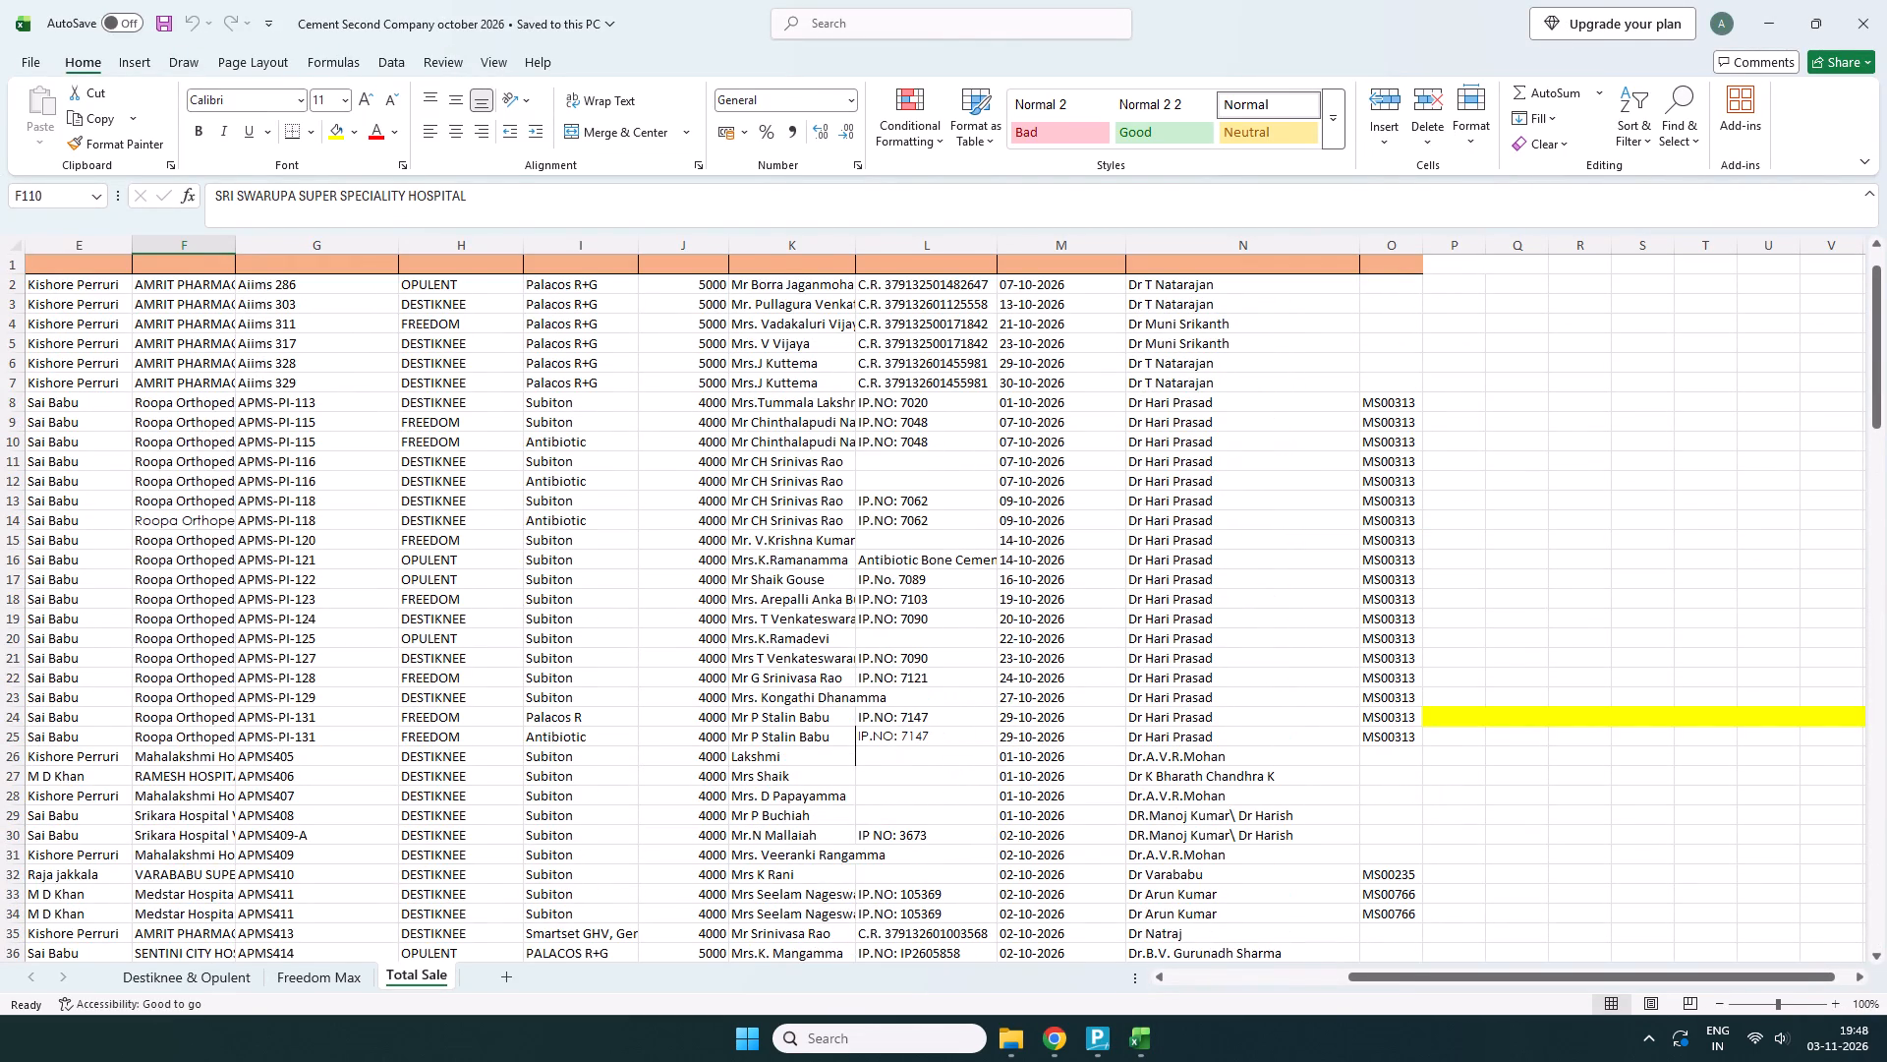
scroll(697, 554, down, 1)
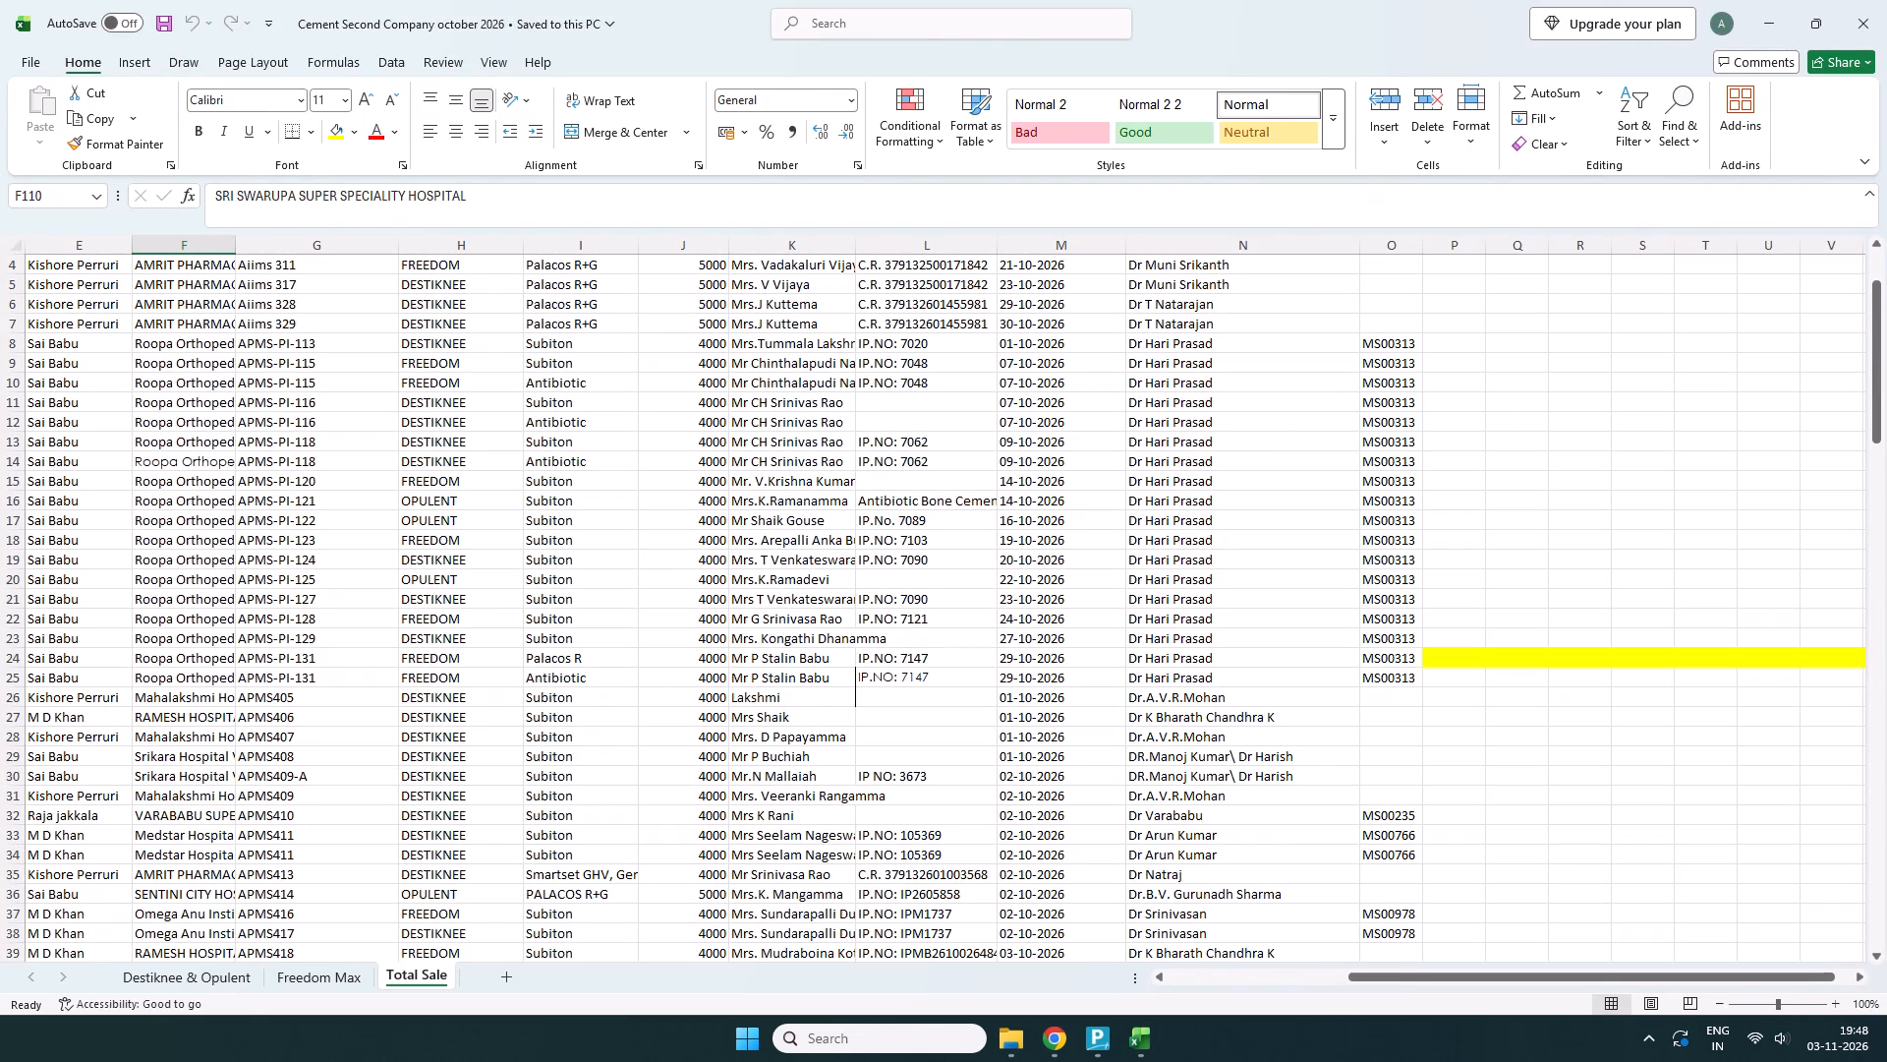
scroll(694, 842, down, 9)
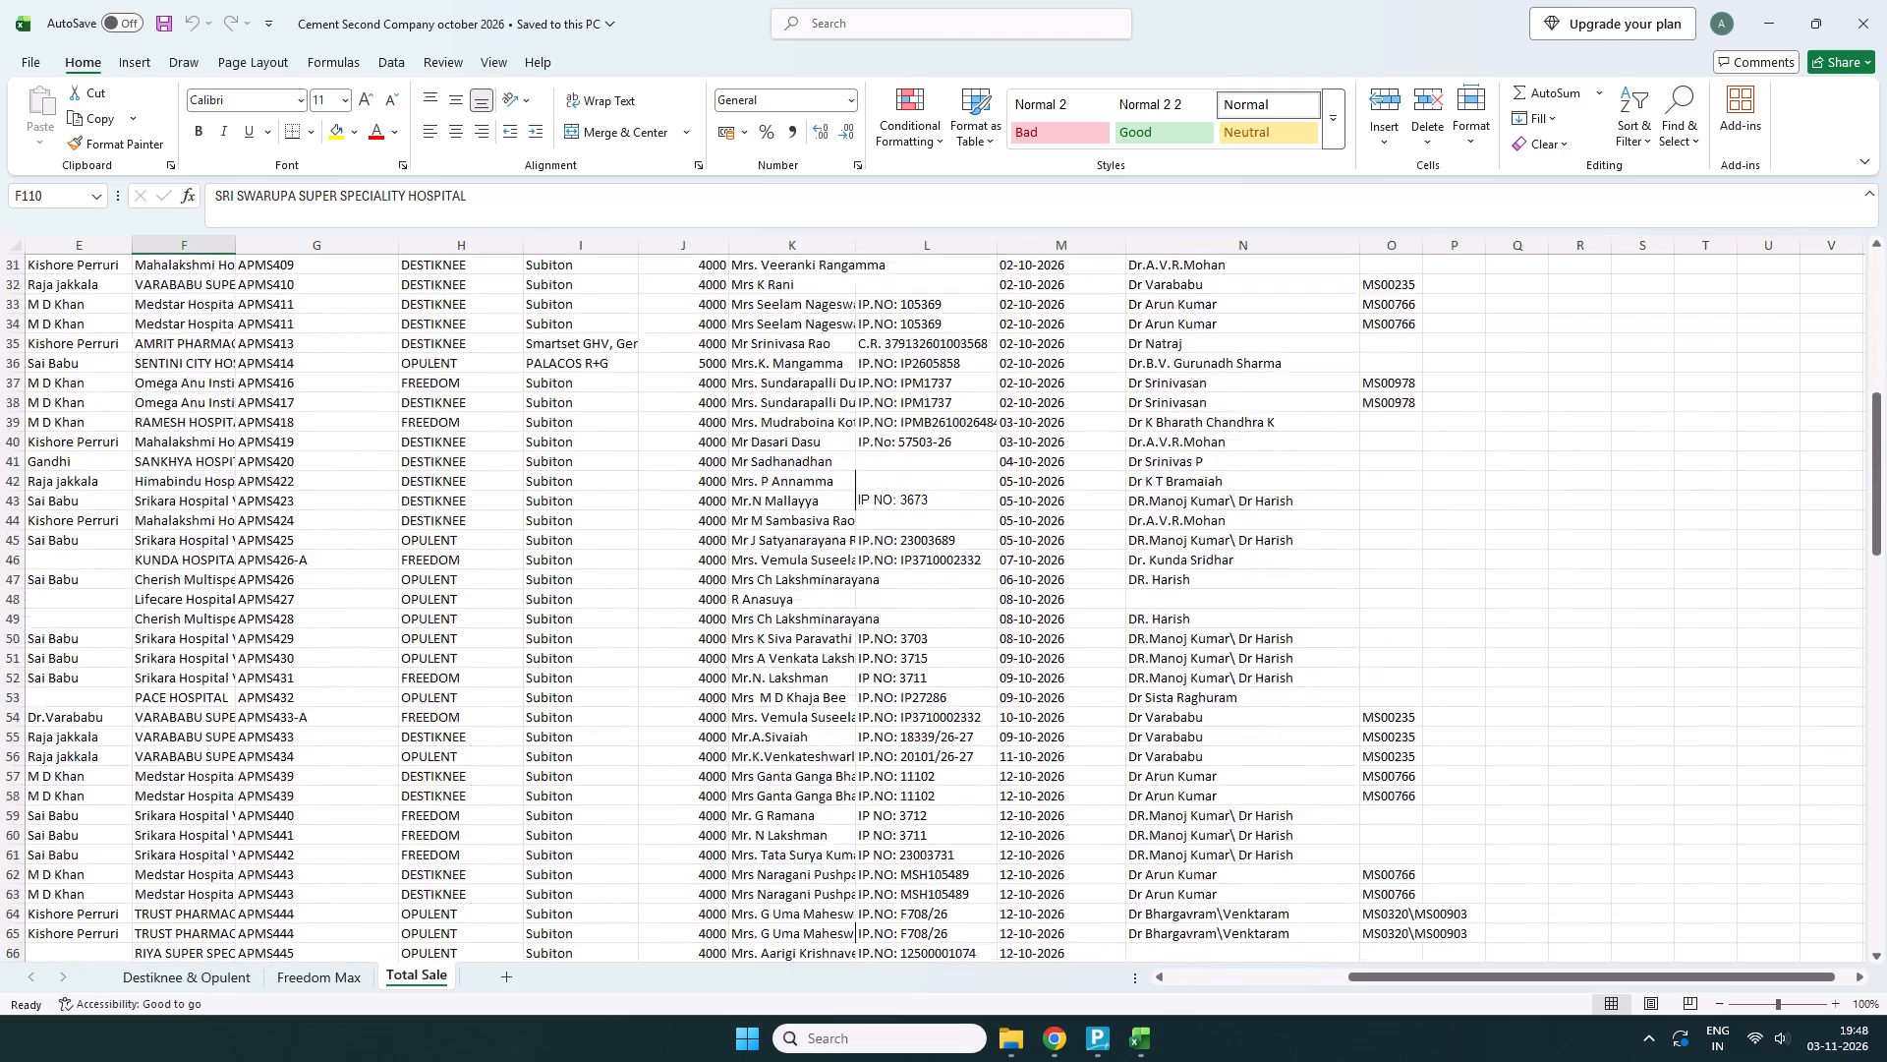
scroll(698, 842, down, 7)
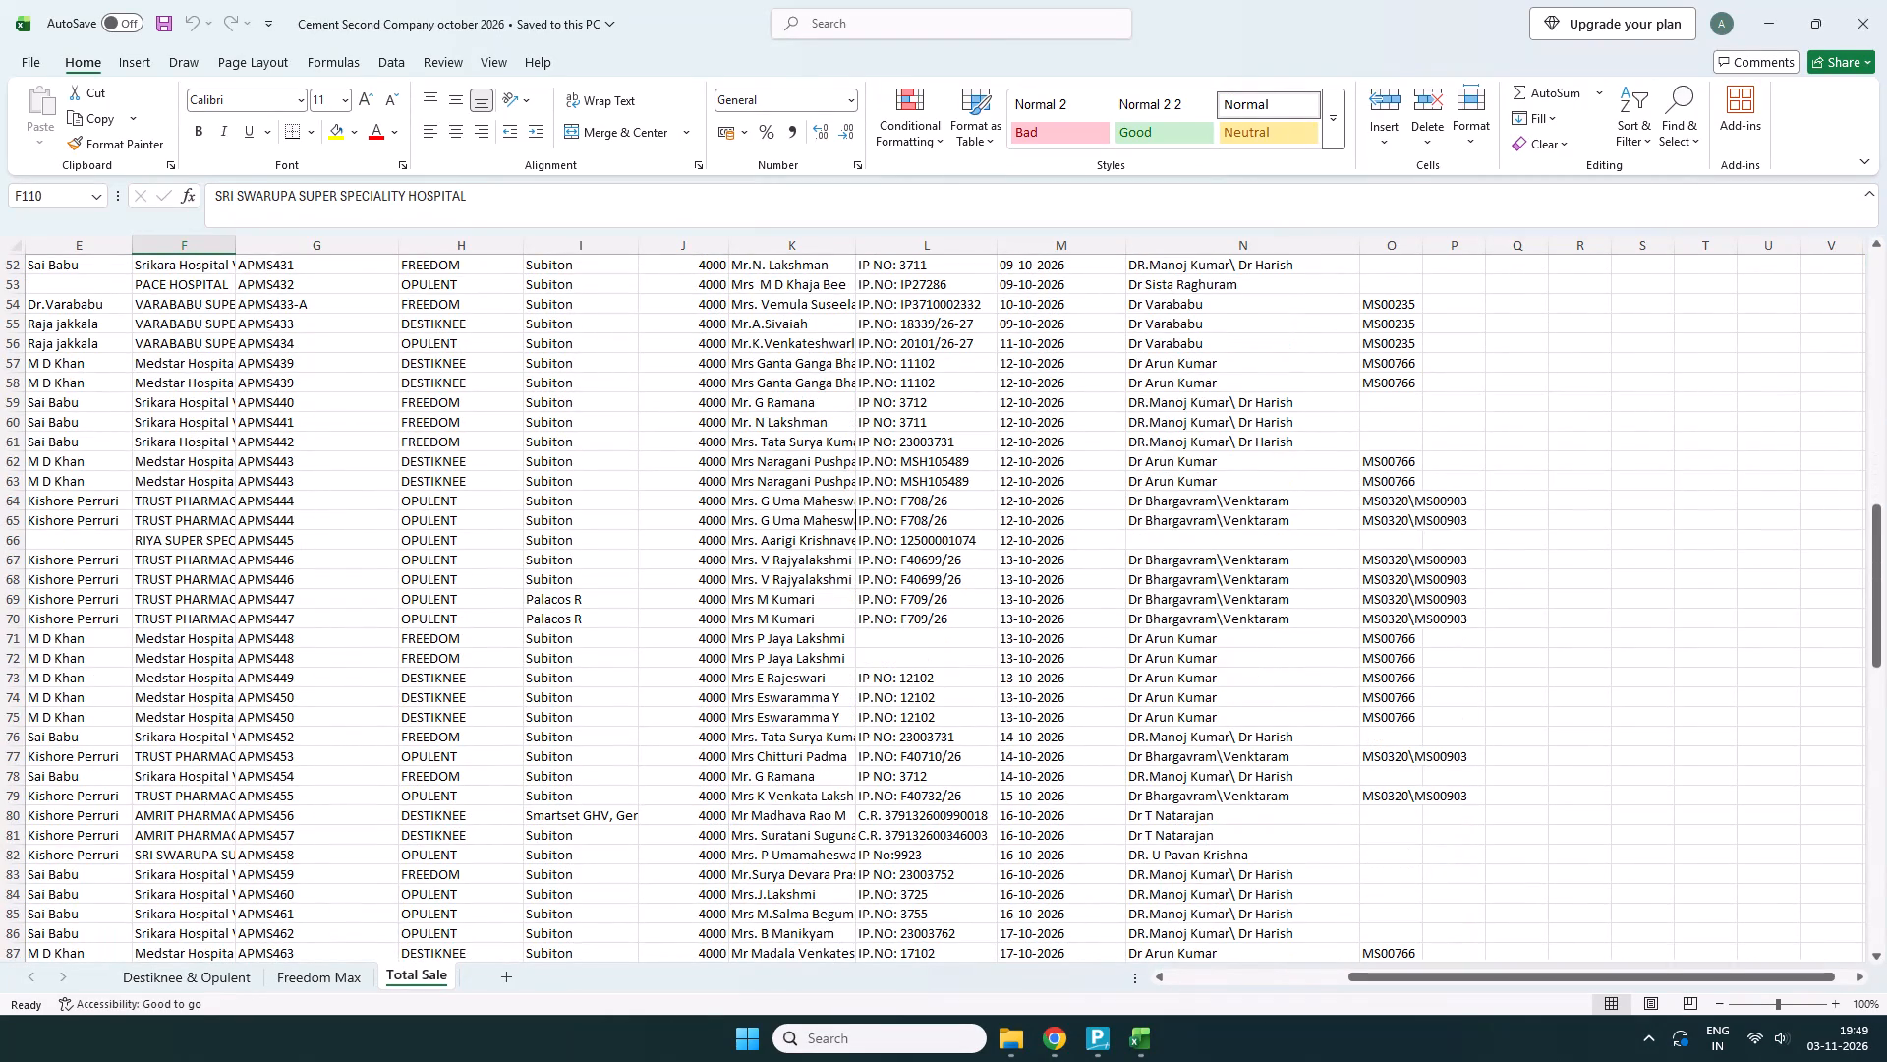
scroll(677, 819, down, 6)
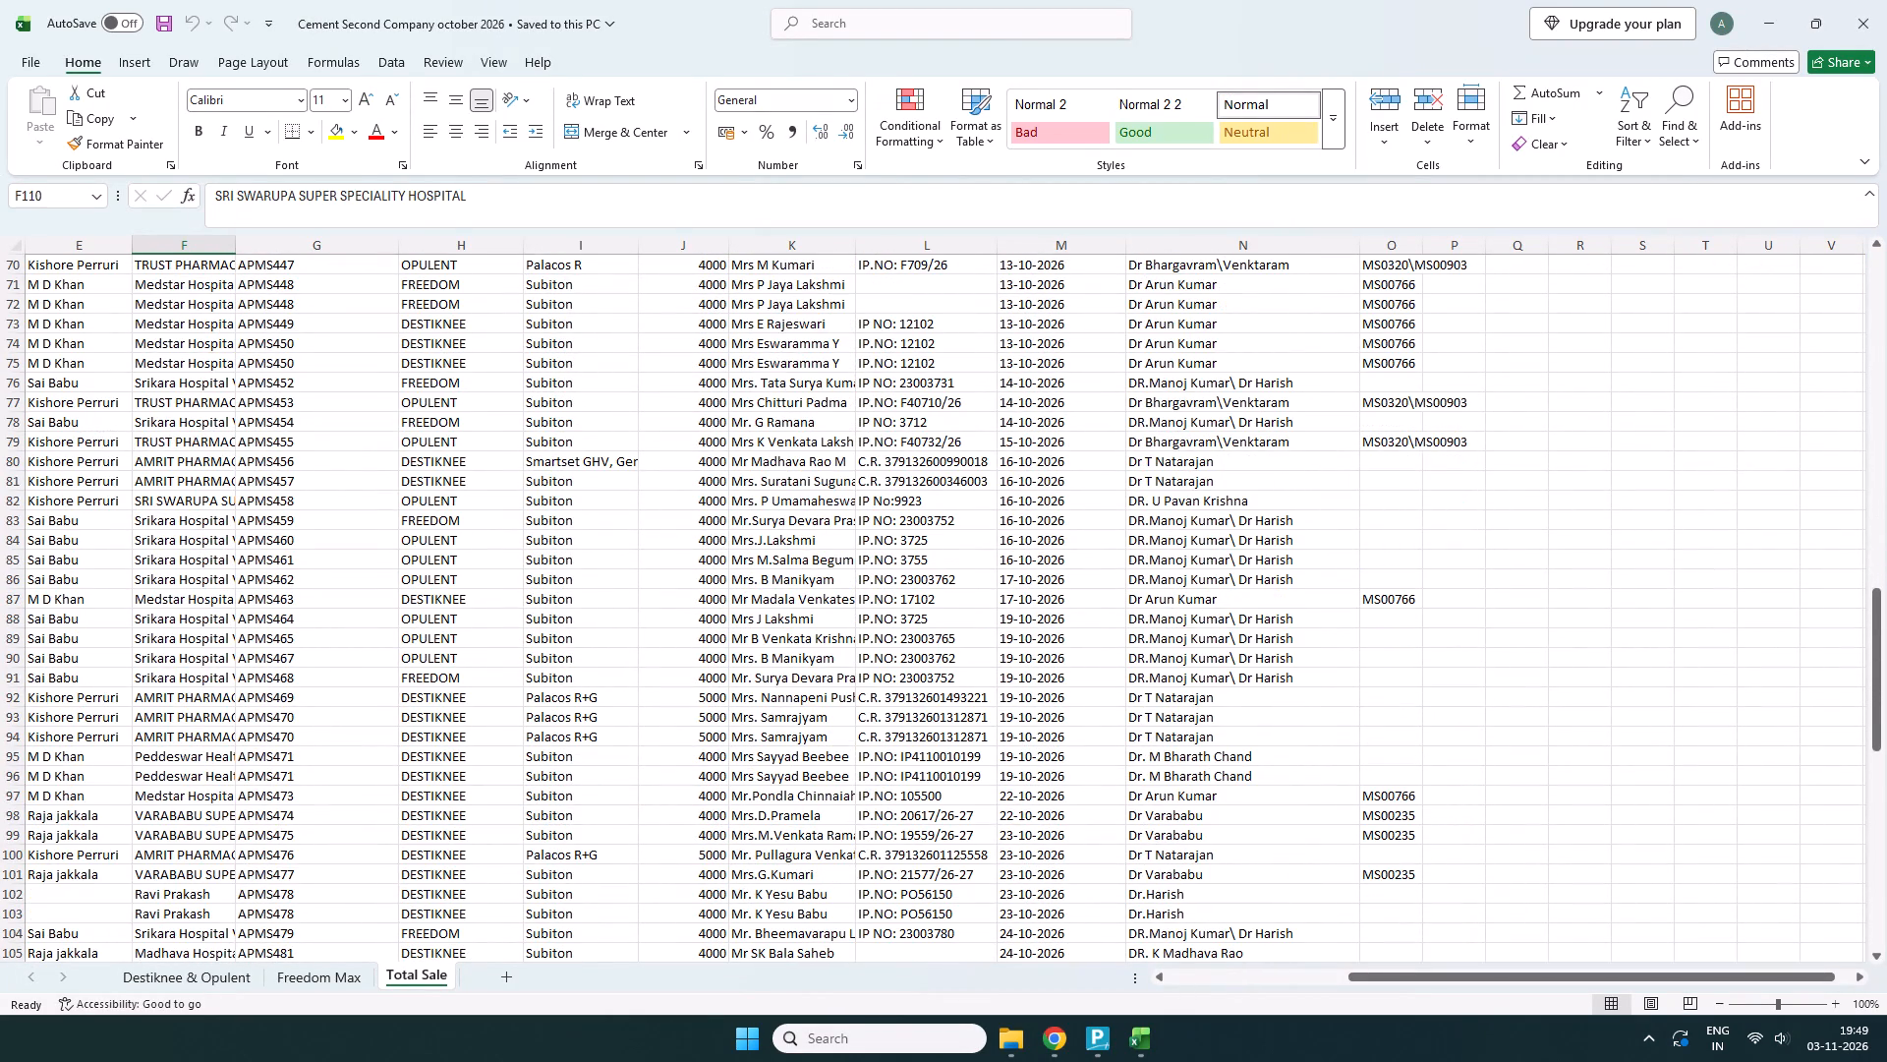
scroll(677, 819, down, 2)
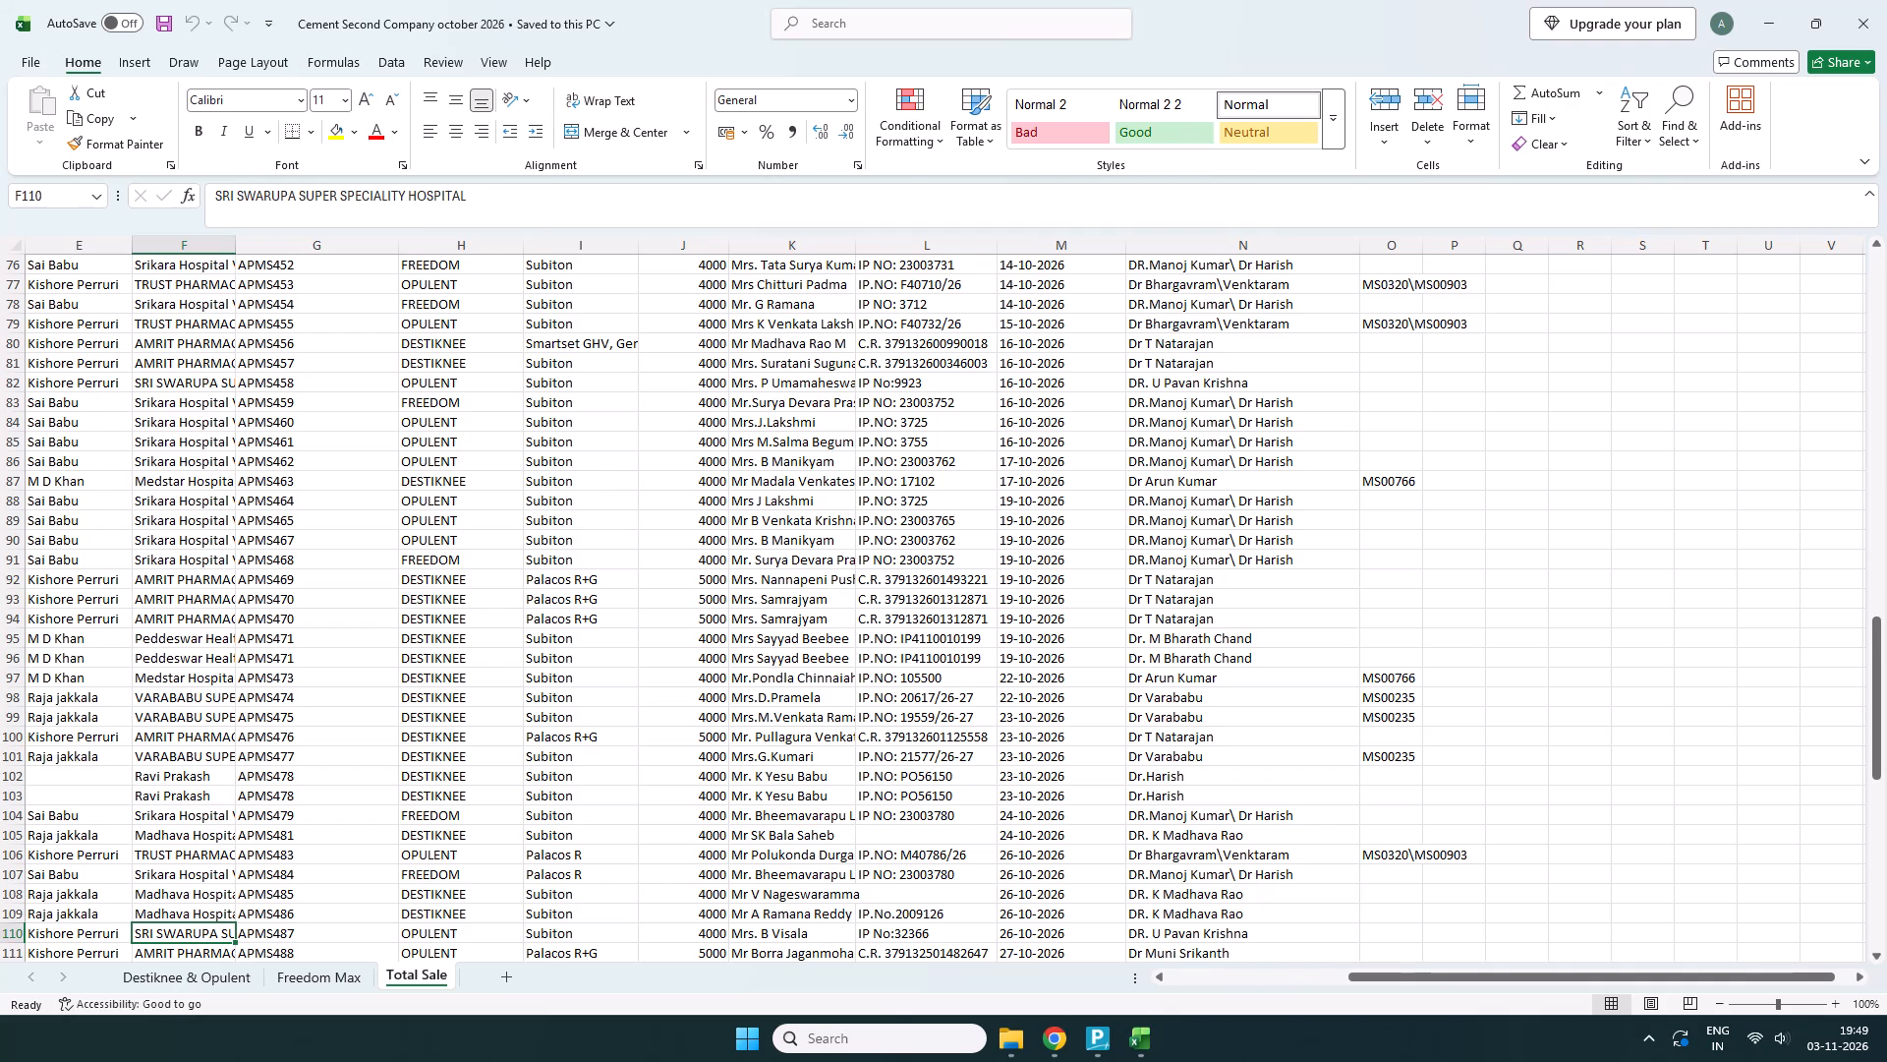
scroll(673, 810, down, 6)
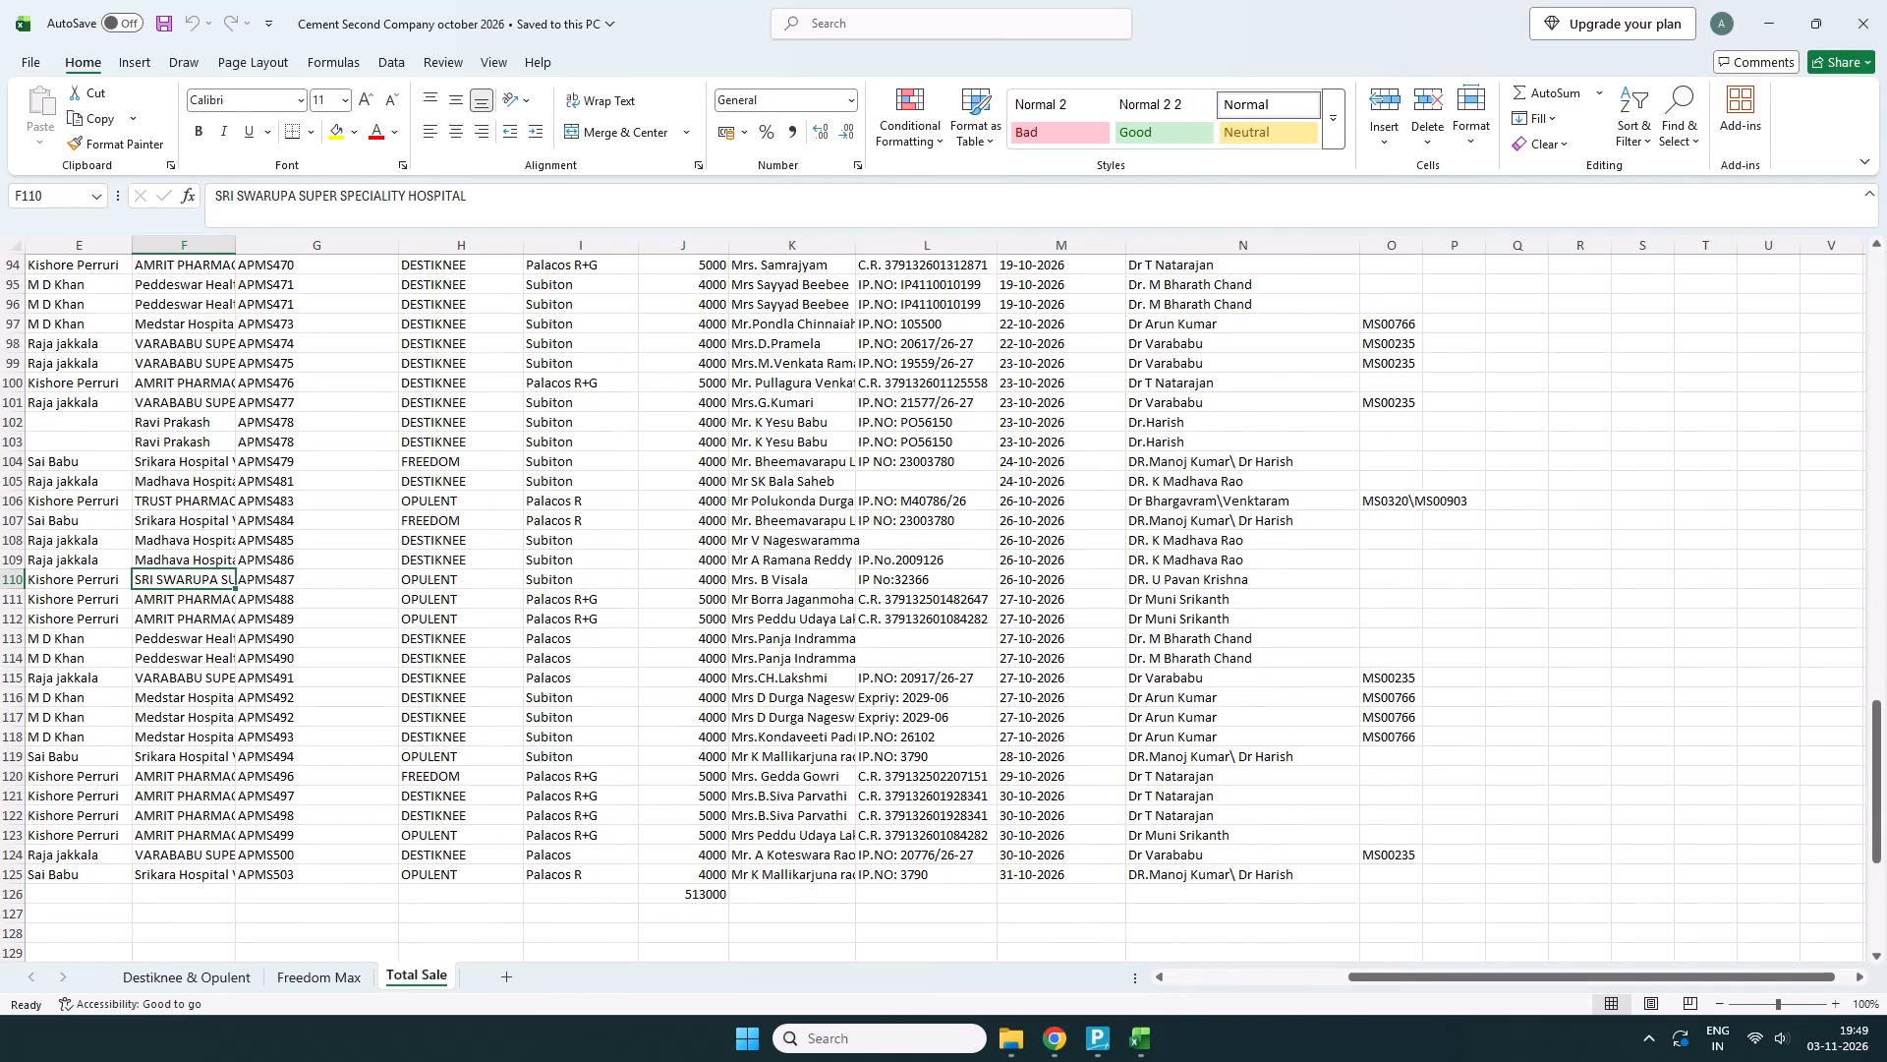
Check the totals on the Freedom Max and Destiknee & Opulent sheets, and the Freedom Max sheet's header and entries.
click(329, 974)
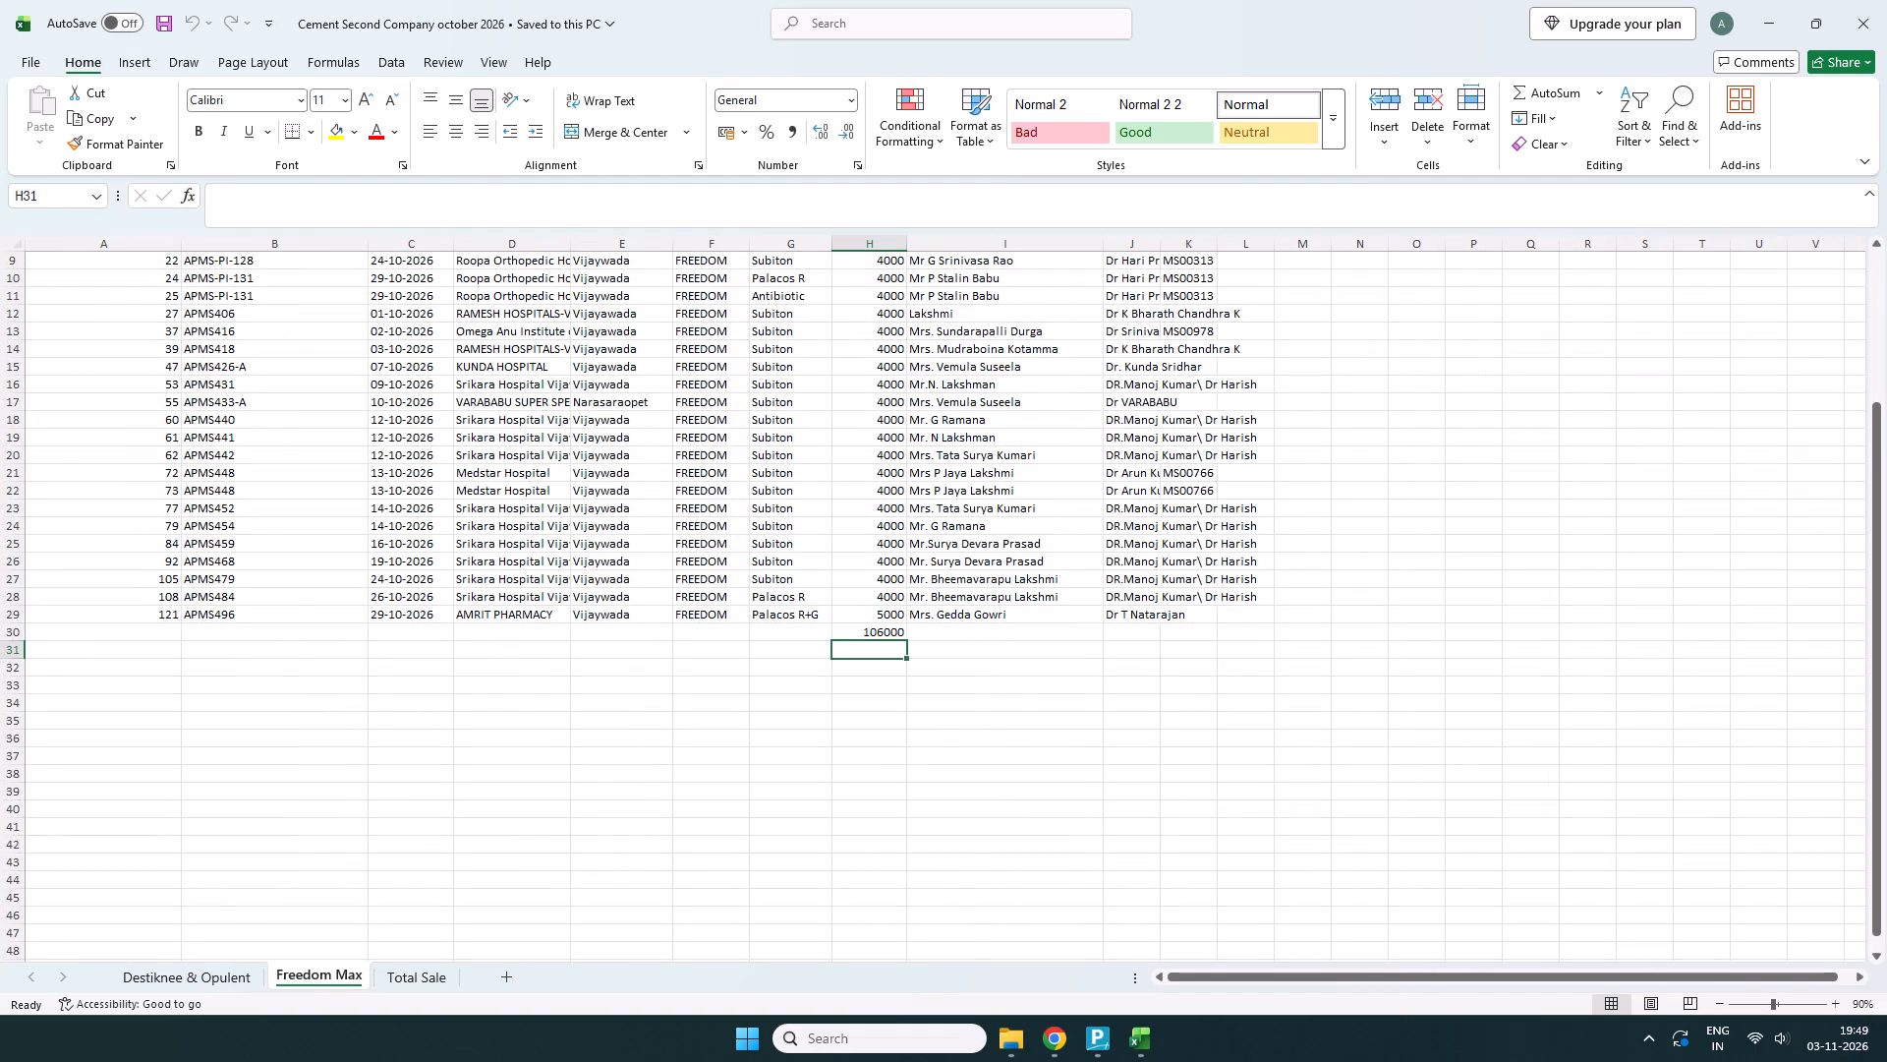
click(233, 979)
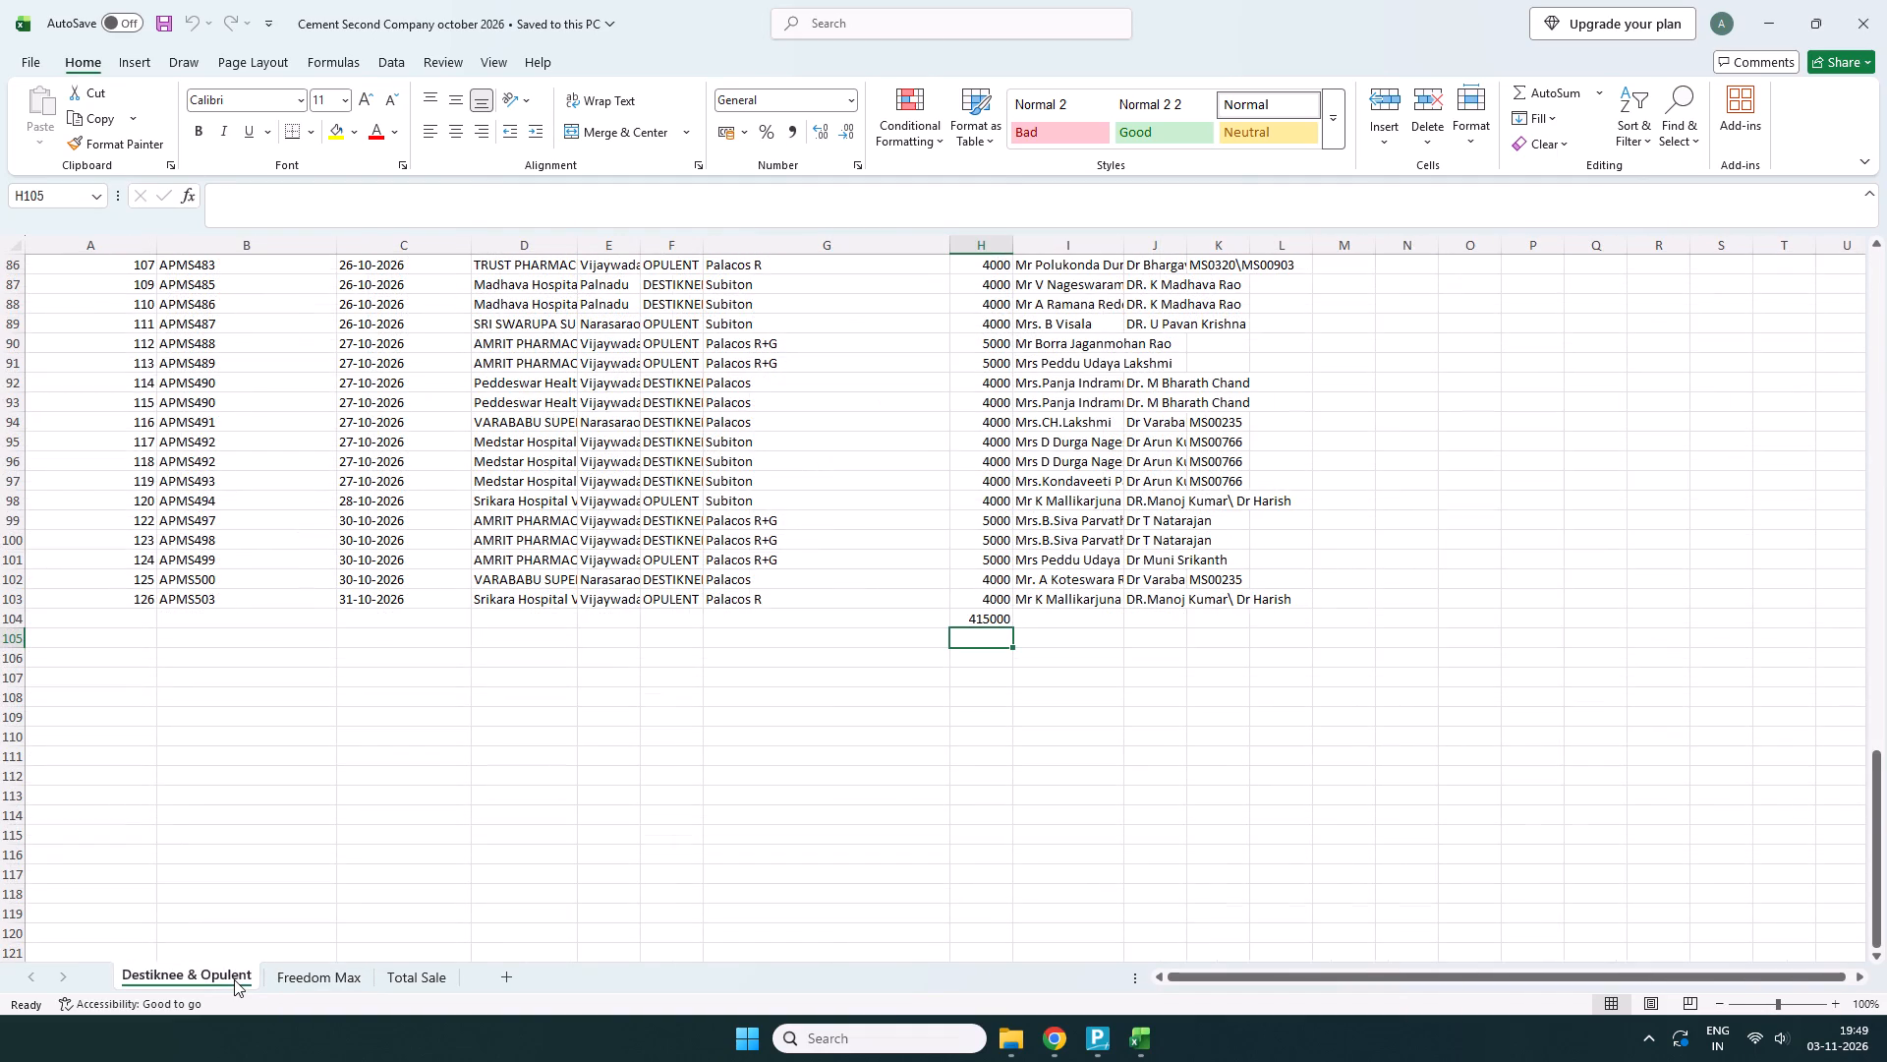
click(313, 975)
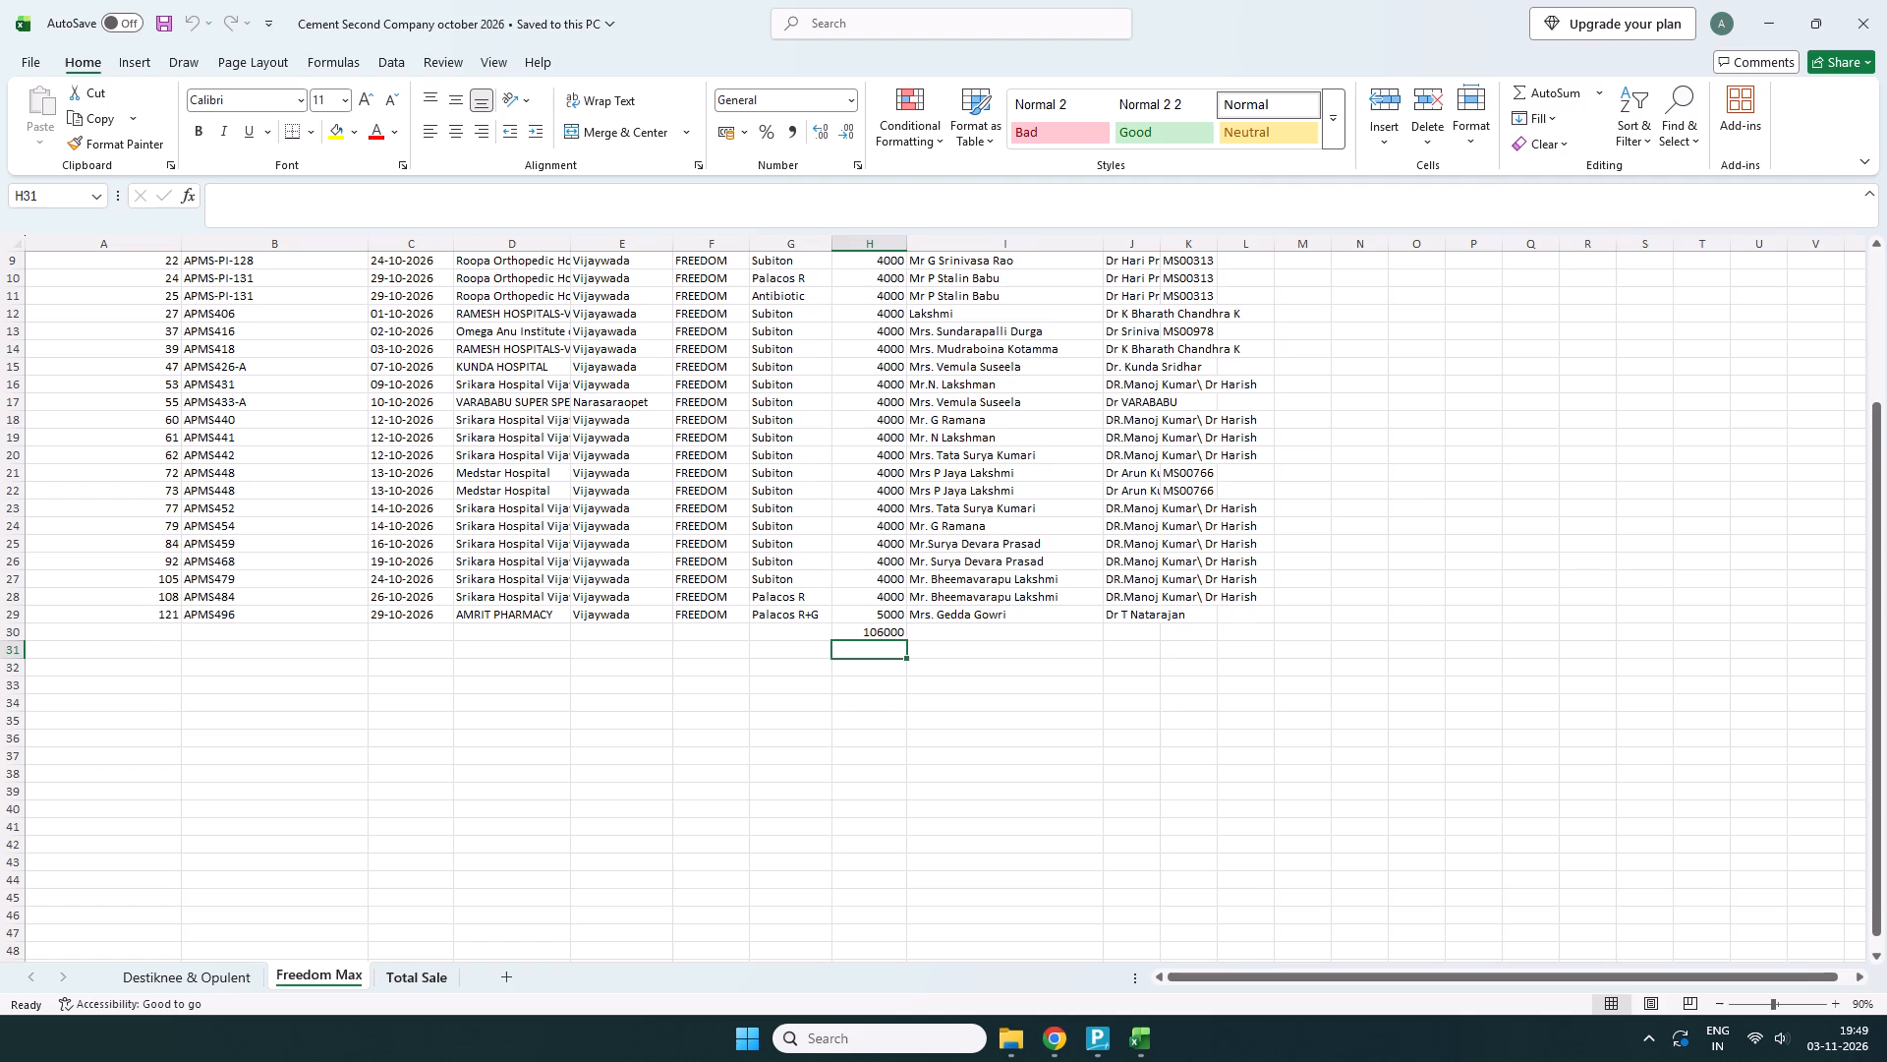
scroll(878, 632, up, 4)
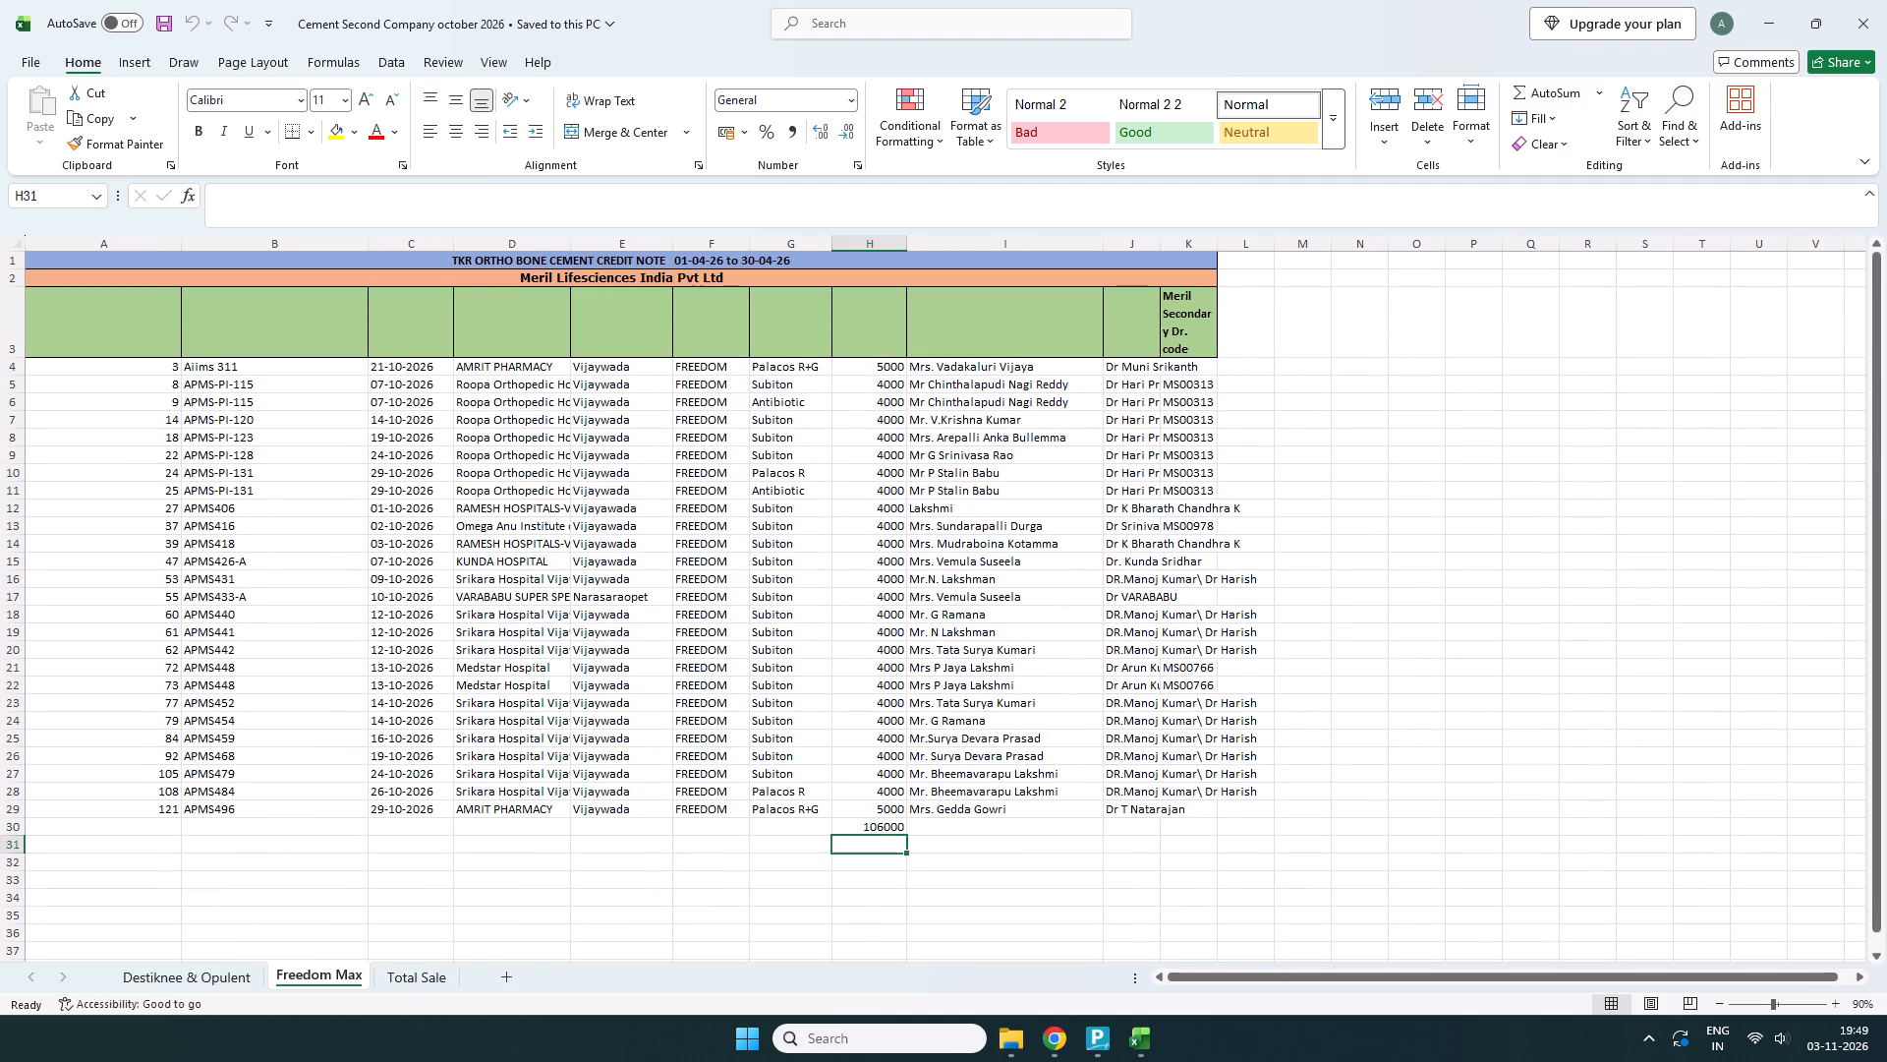
Review the Destiknee & Opulent sheet's entries from the total row back up to the earliest invoices.
click(164, 970)
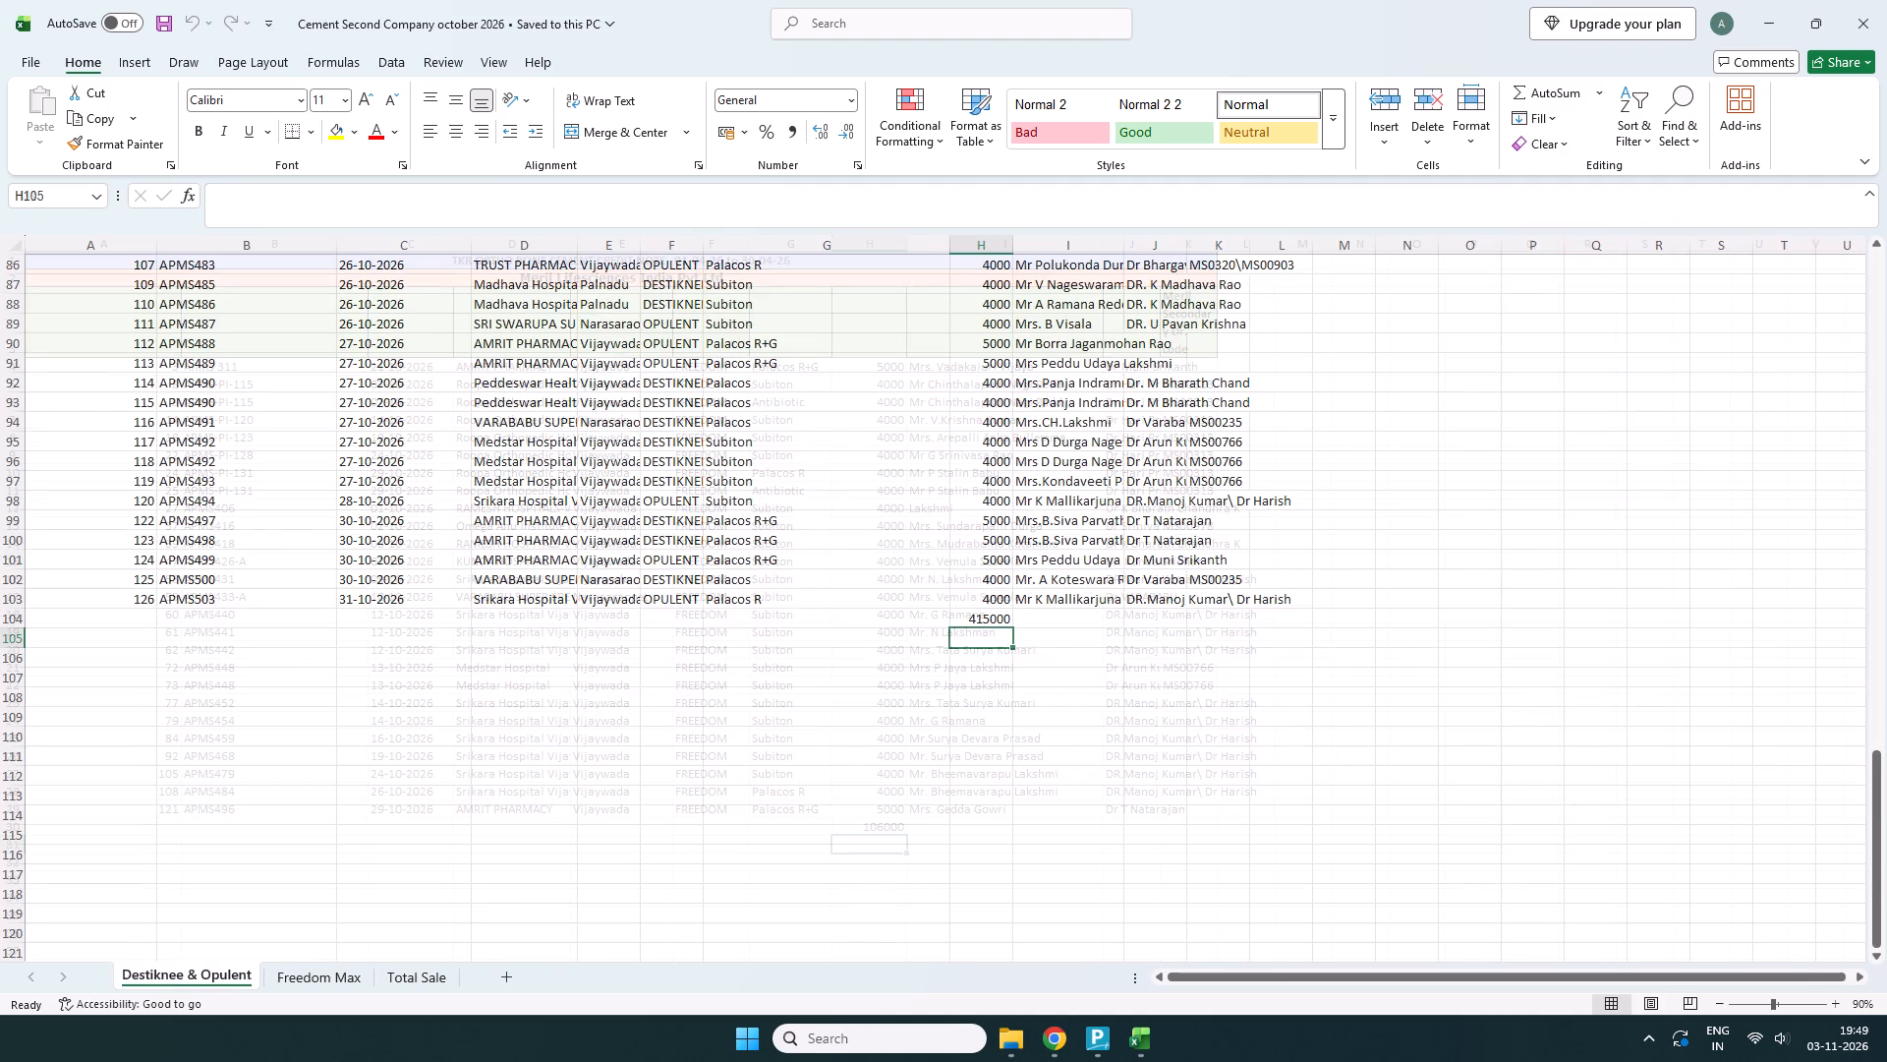
scroll(845, 767, up, 1)
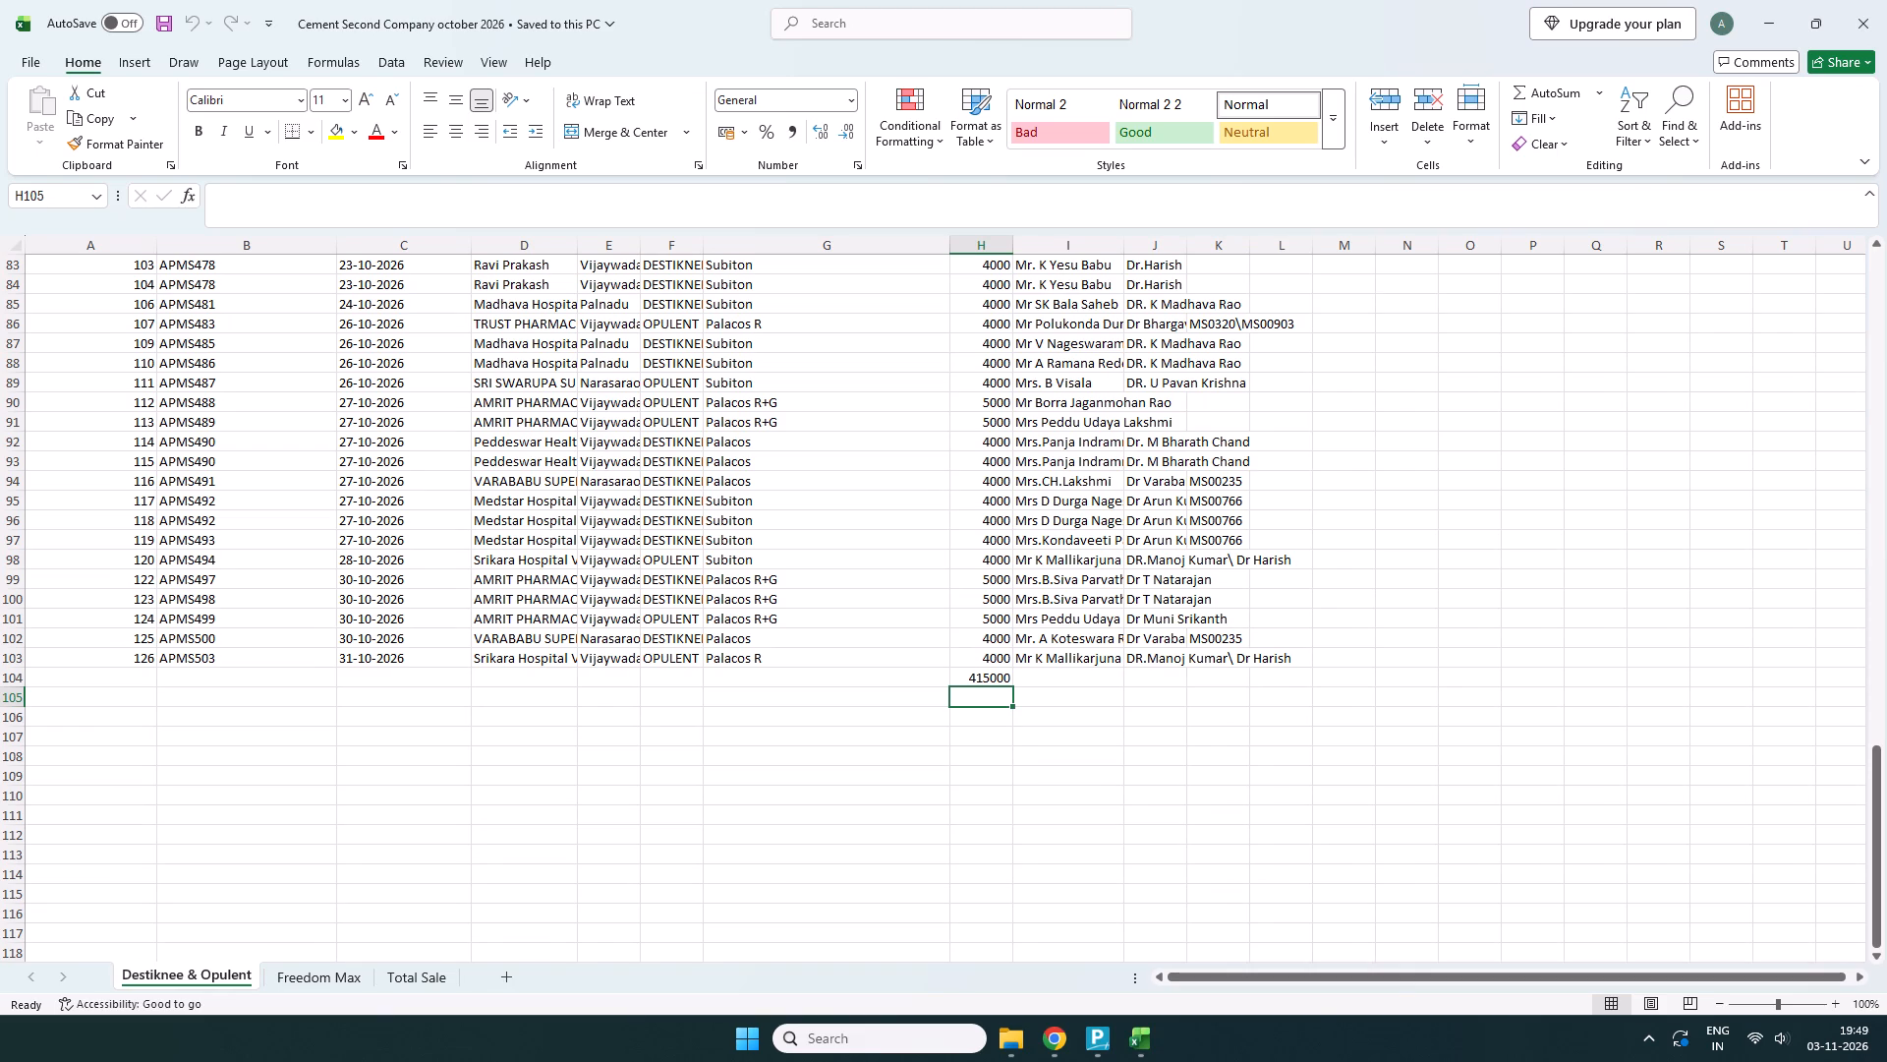
scroll(922, 420, up, 4)
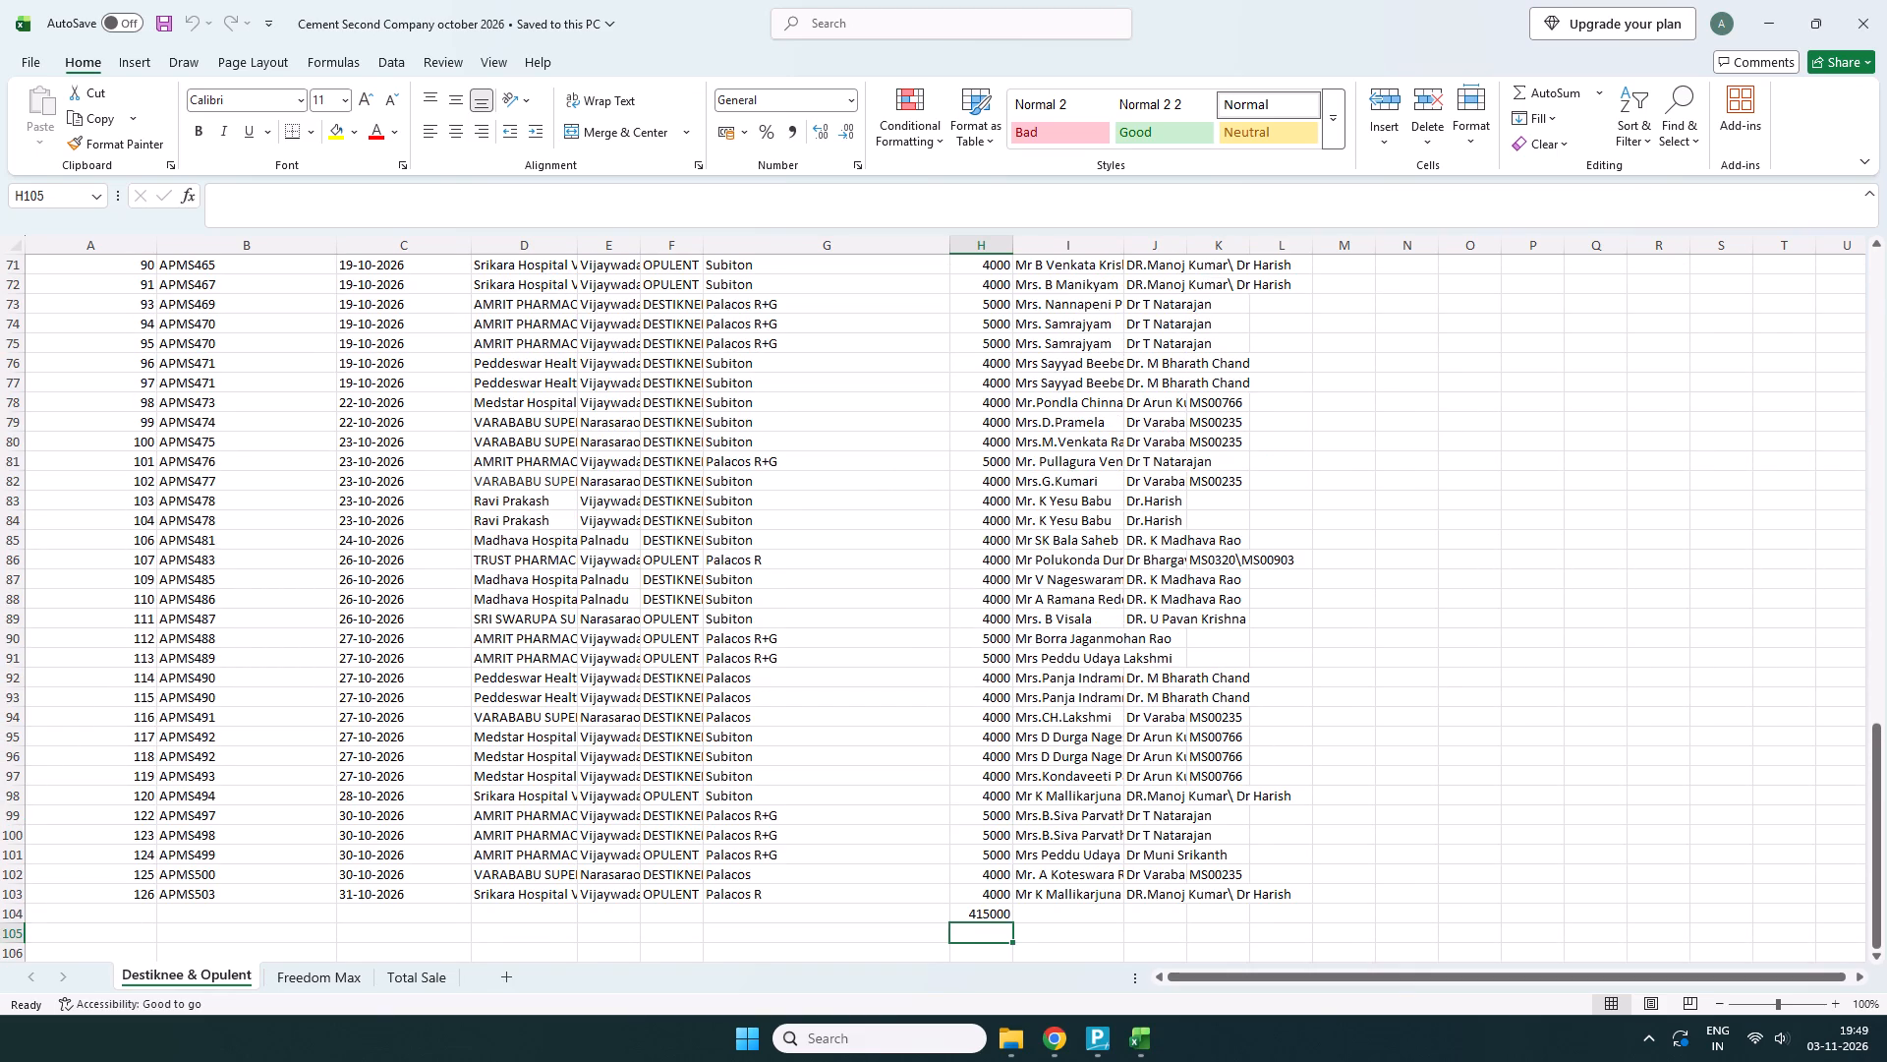
scroll(922, 420, up, 3)
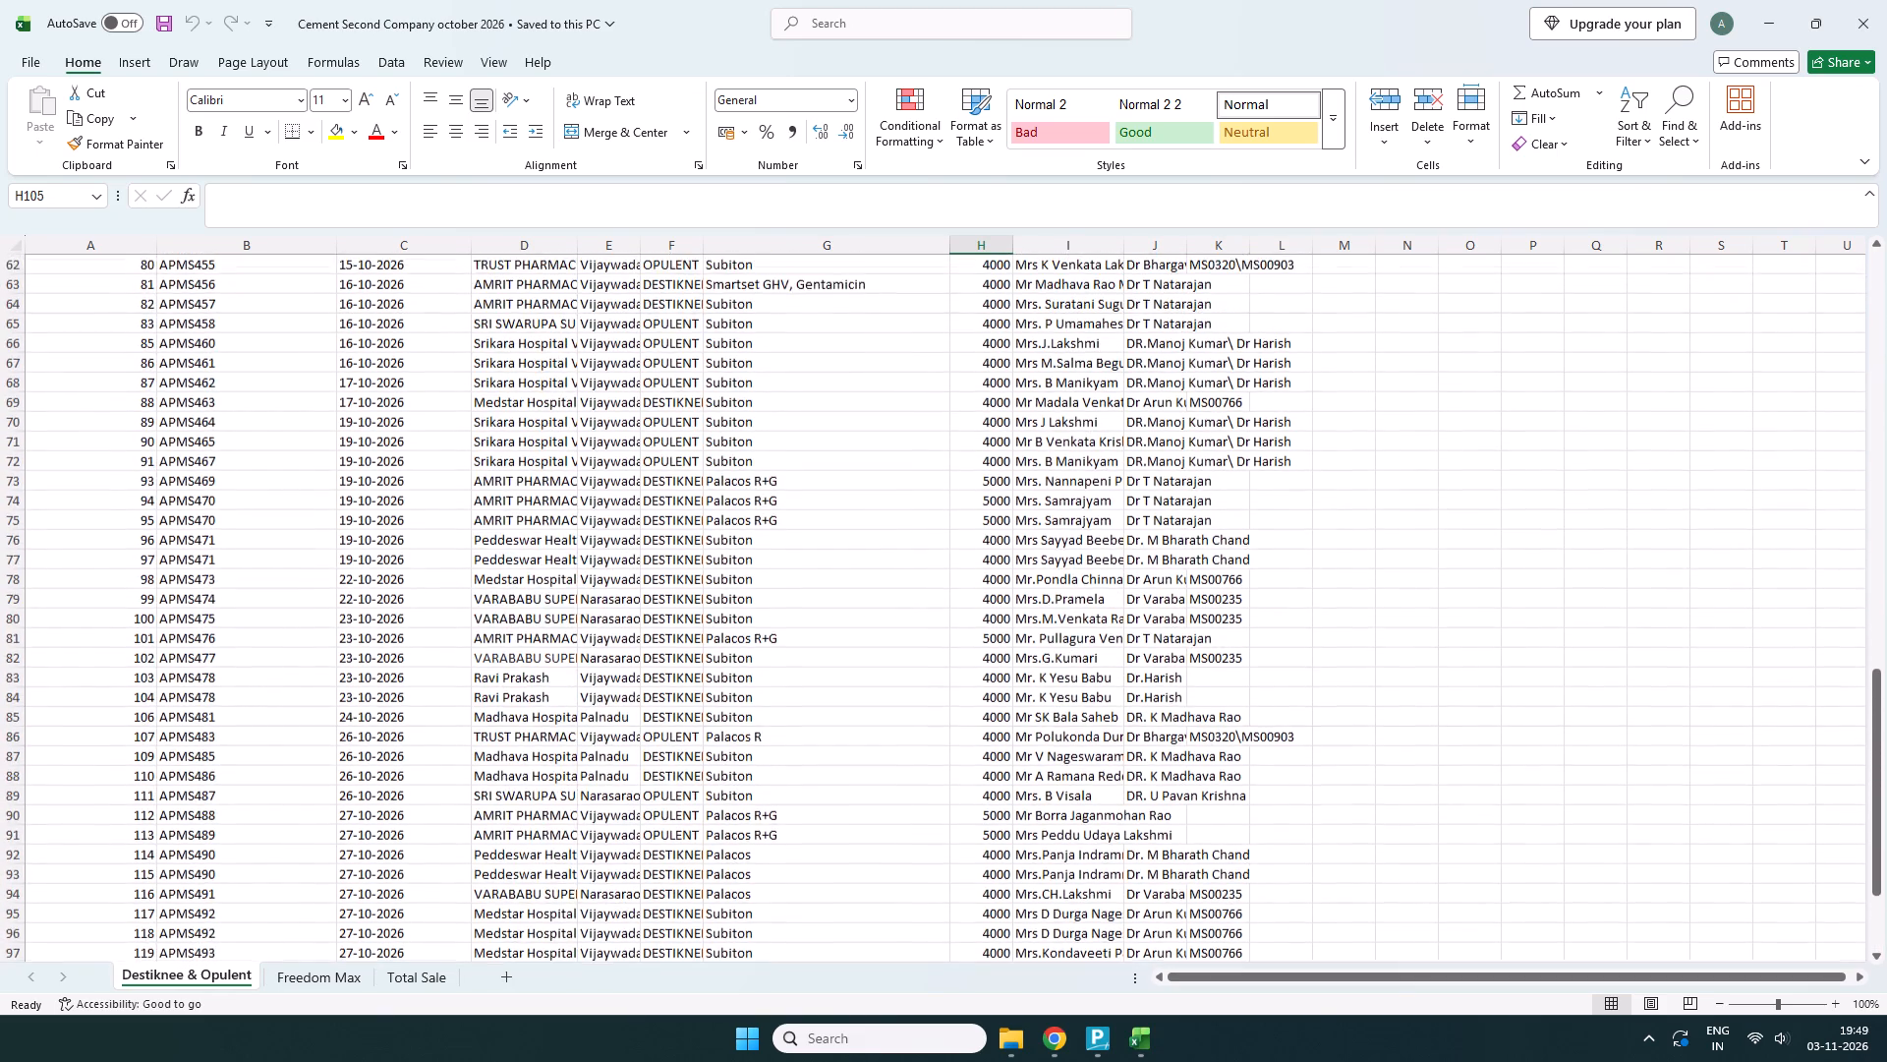
scroll(922, 420, up, 7)
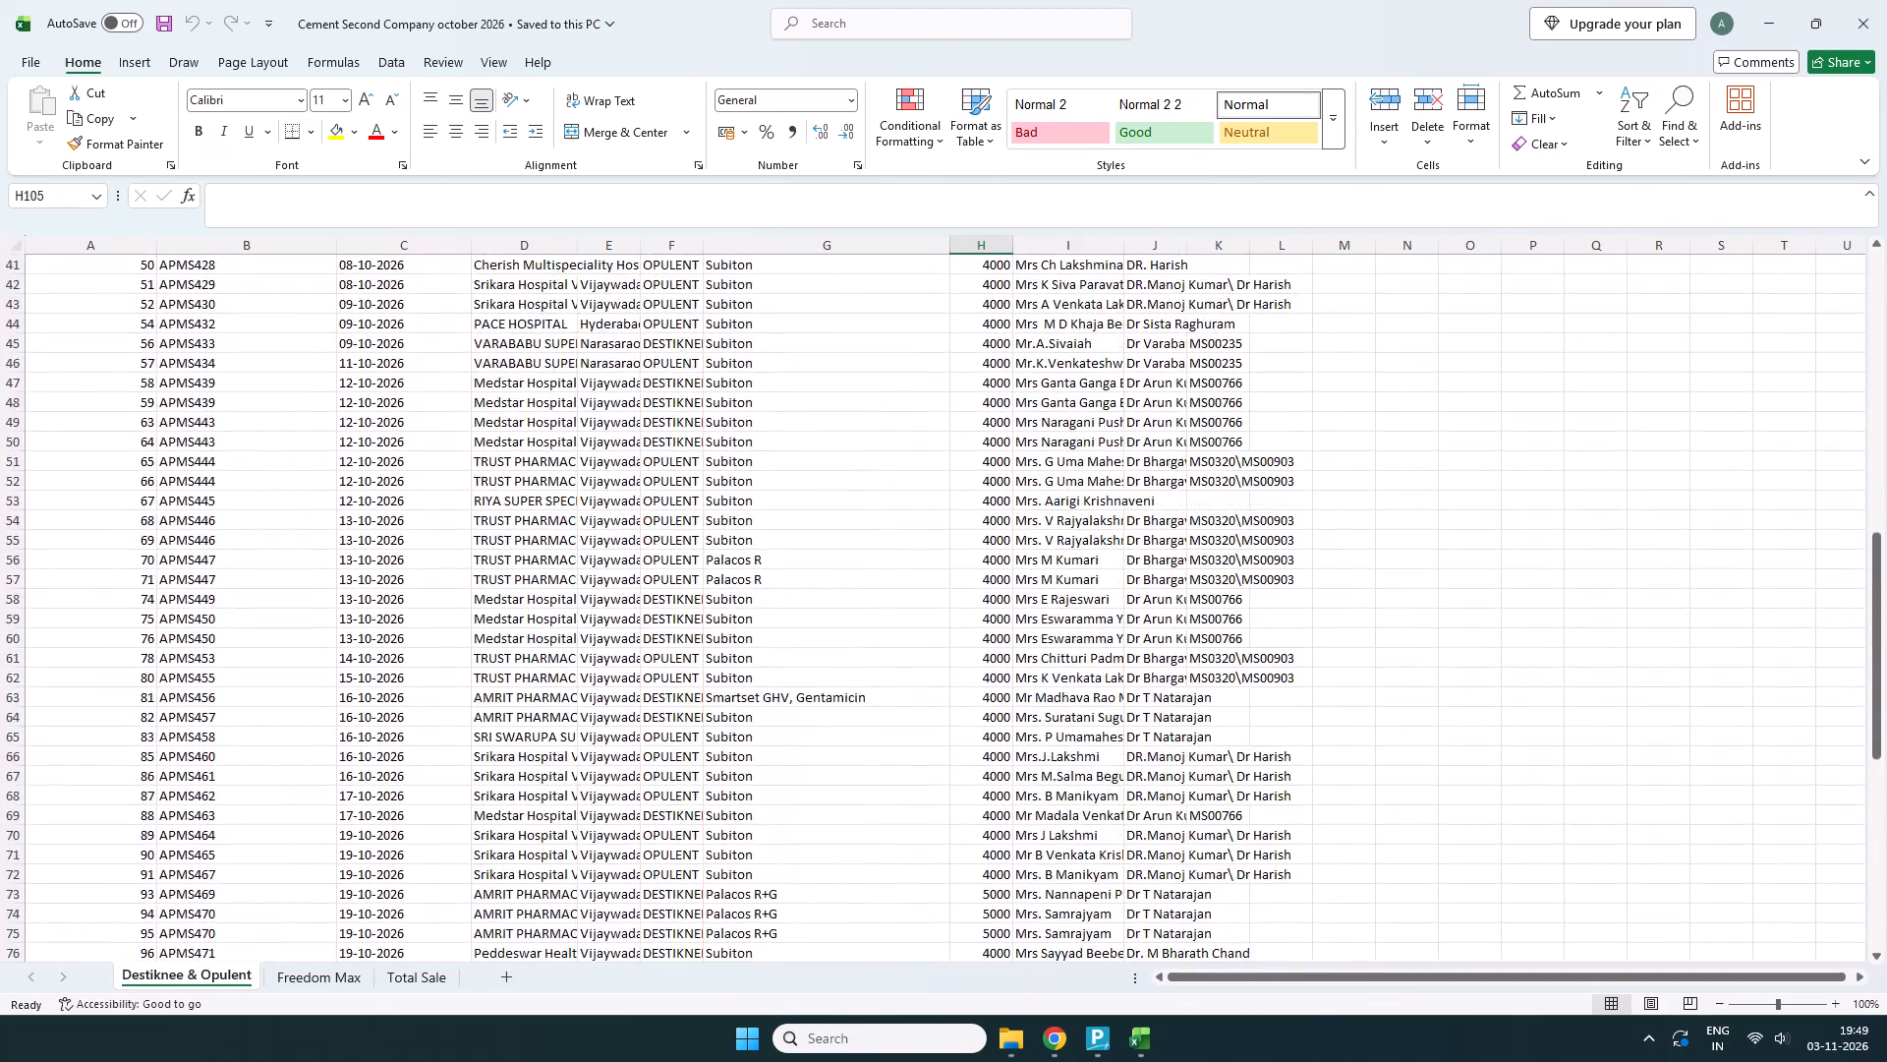
scroll(922, 420, up, 6)
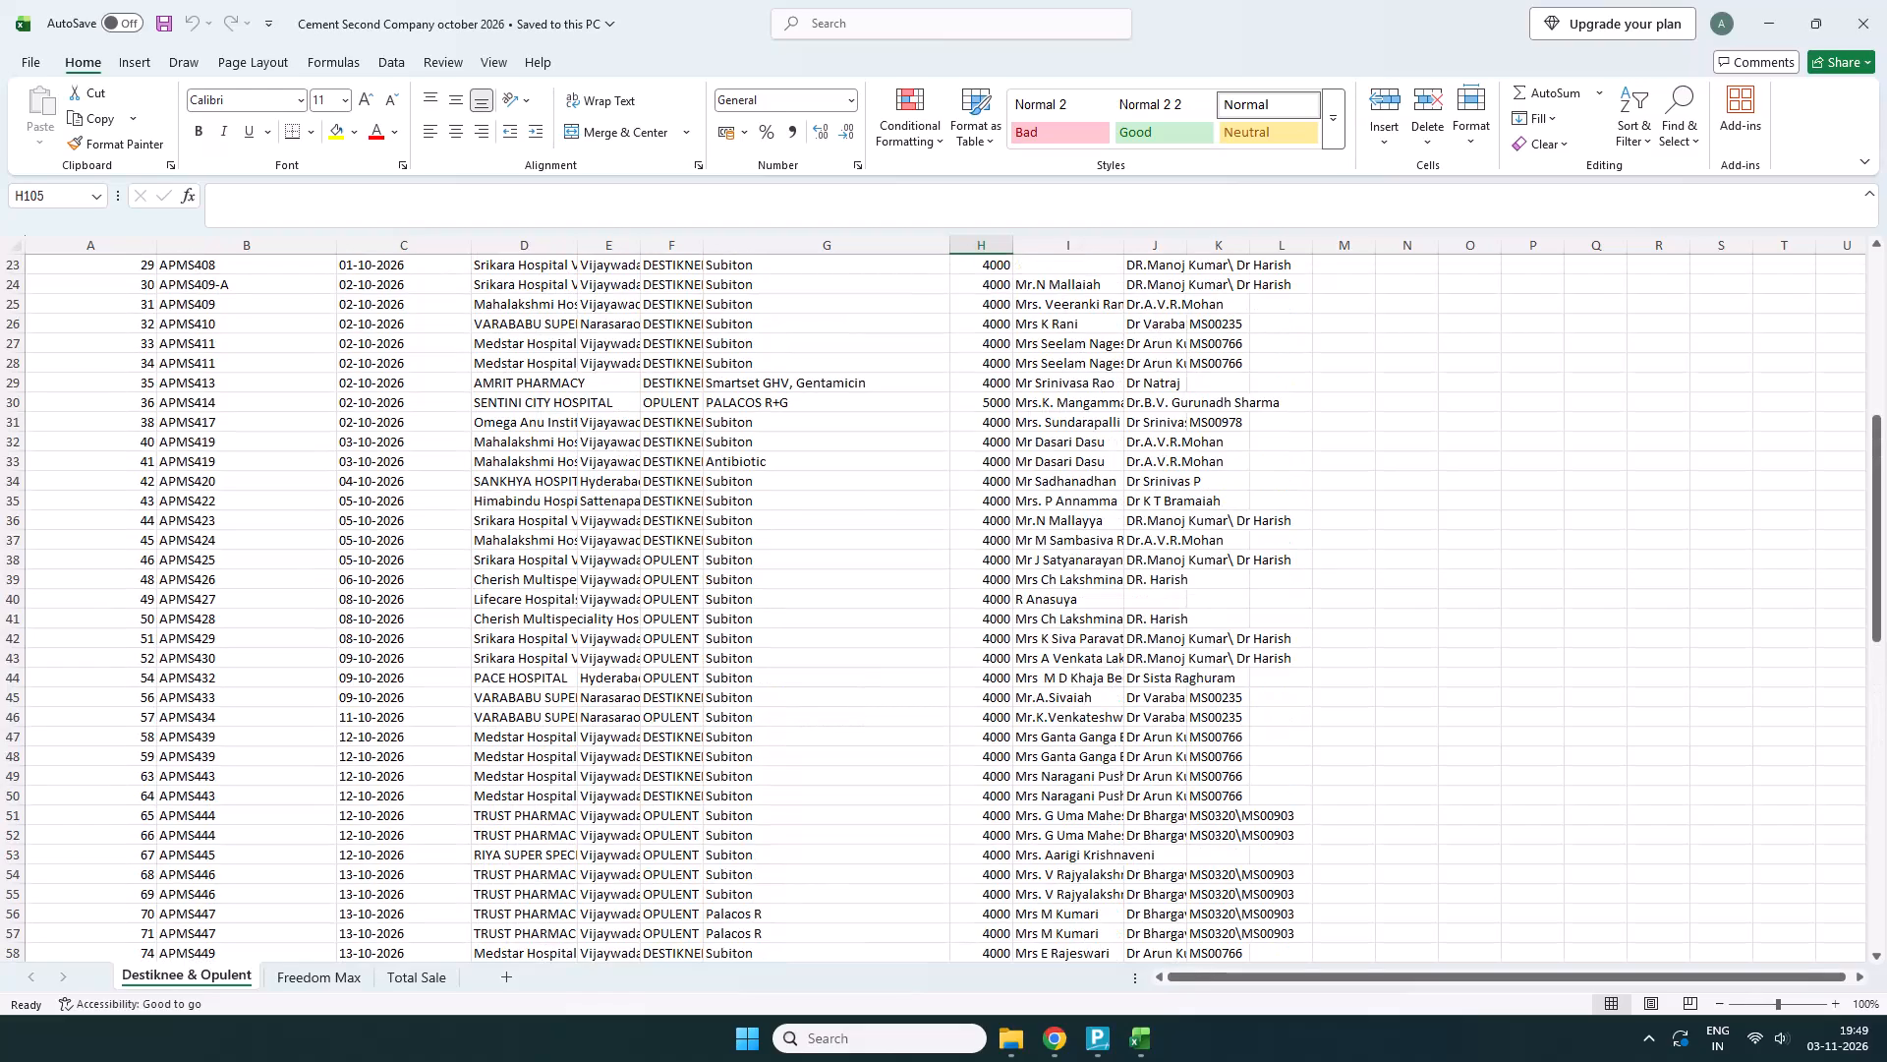
scroll(922, 420, up, 6)
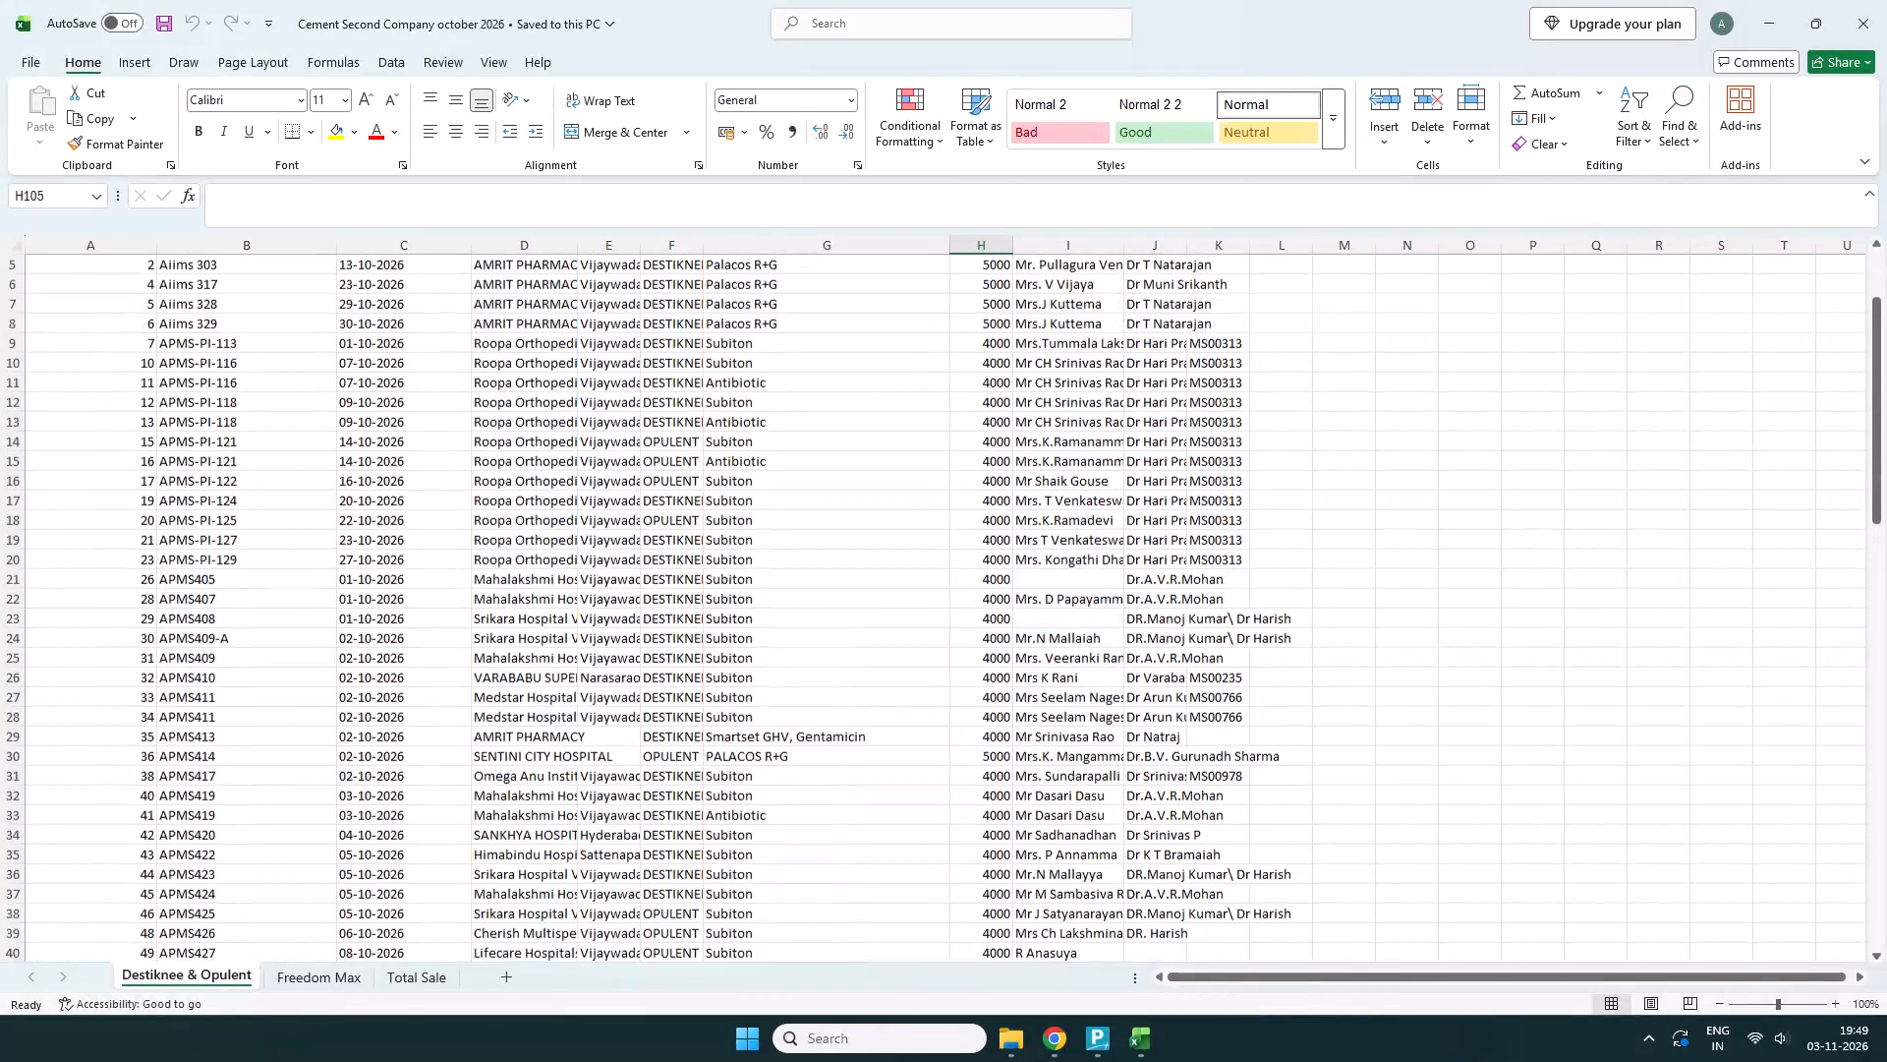
Delete the Antibiotic row of invoice APMS-PI-121 dated 14-10-2026 from the Destiknee & Opulent sheet.
right_click(17, 461)
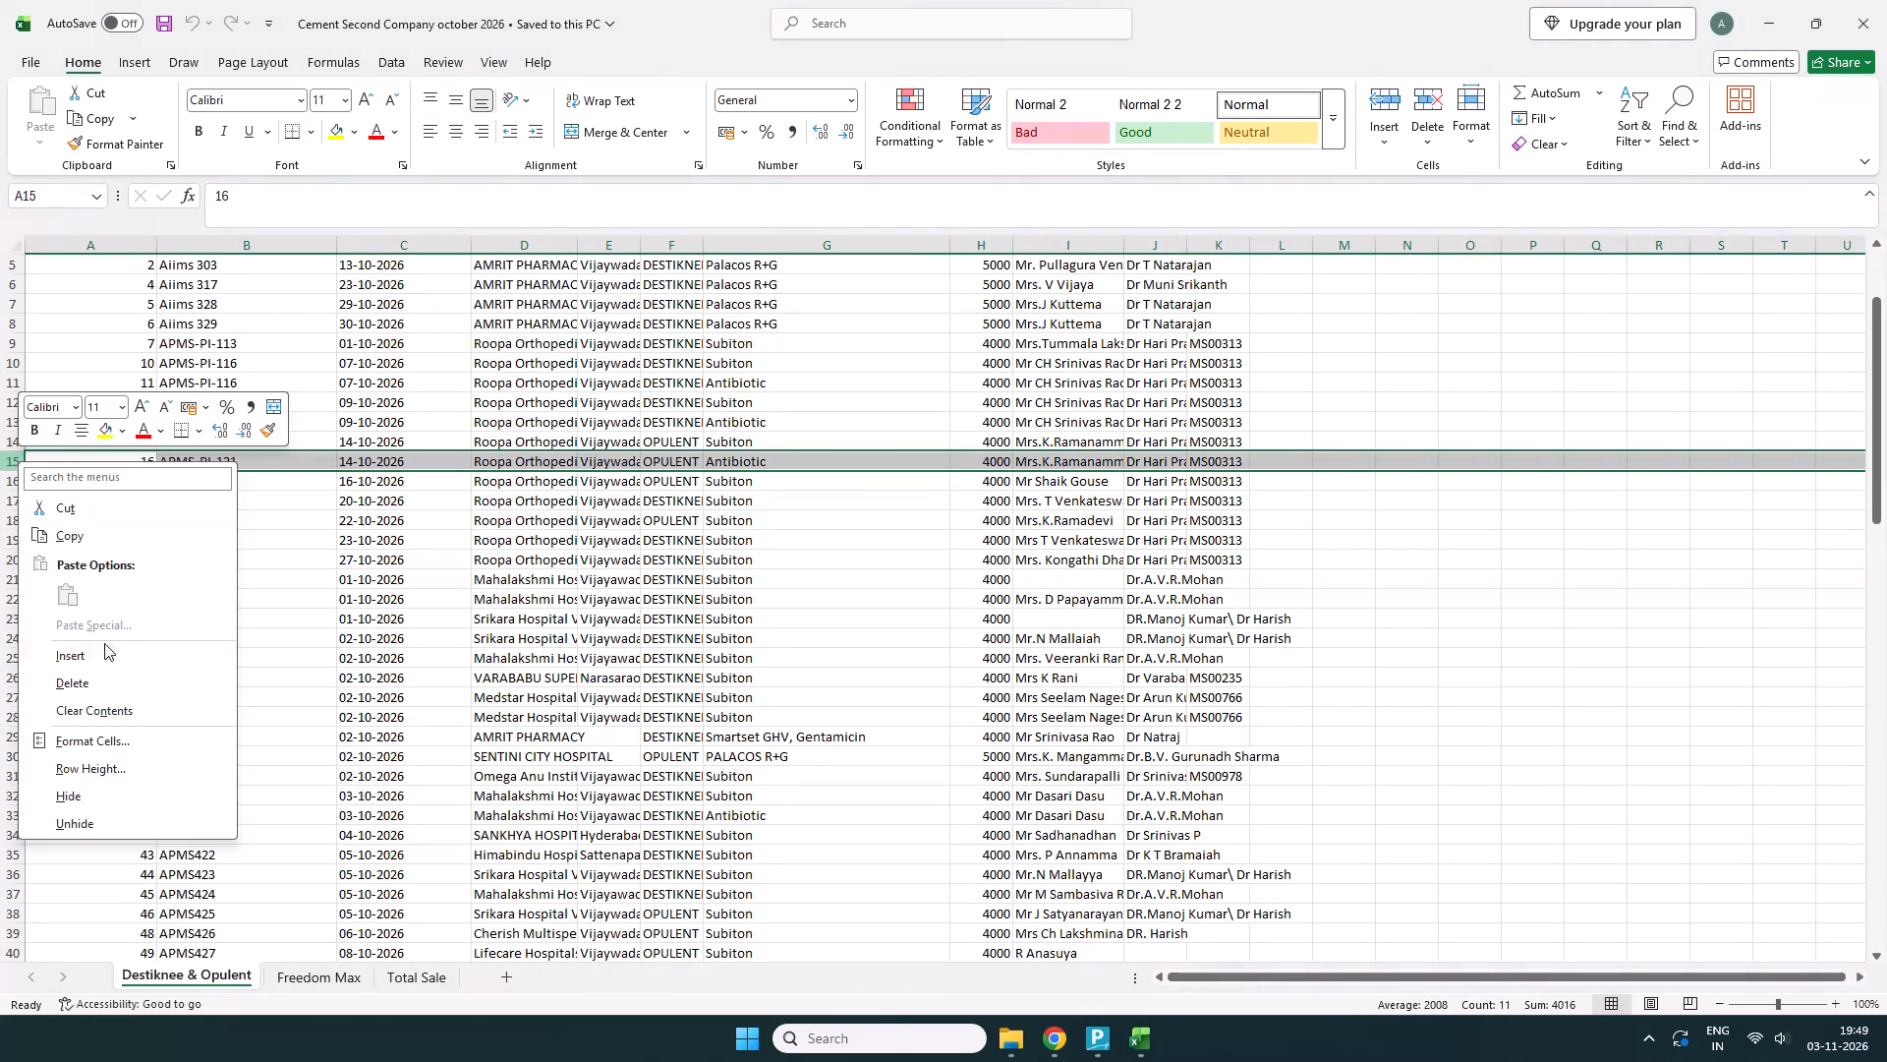
click(106, 696)
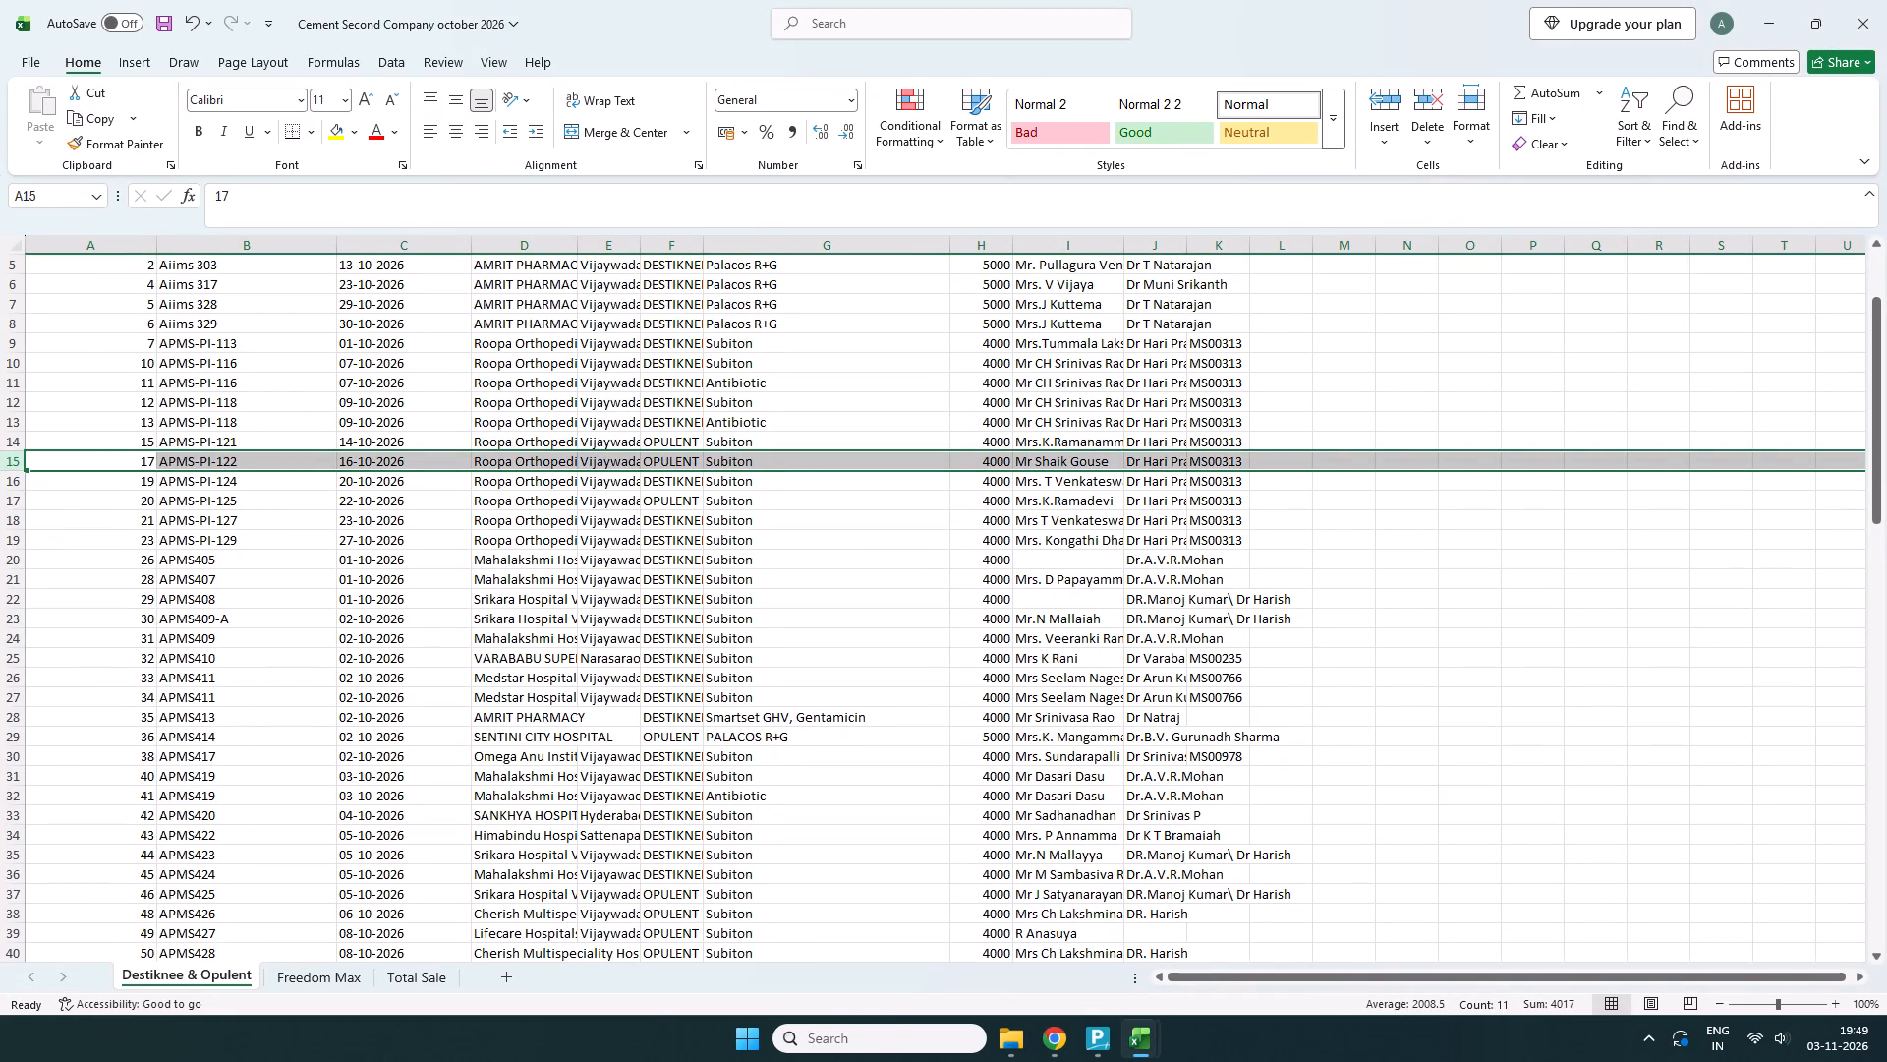
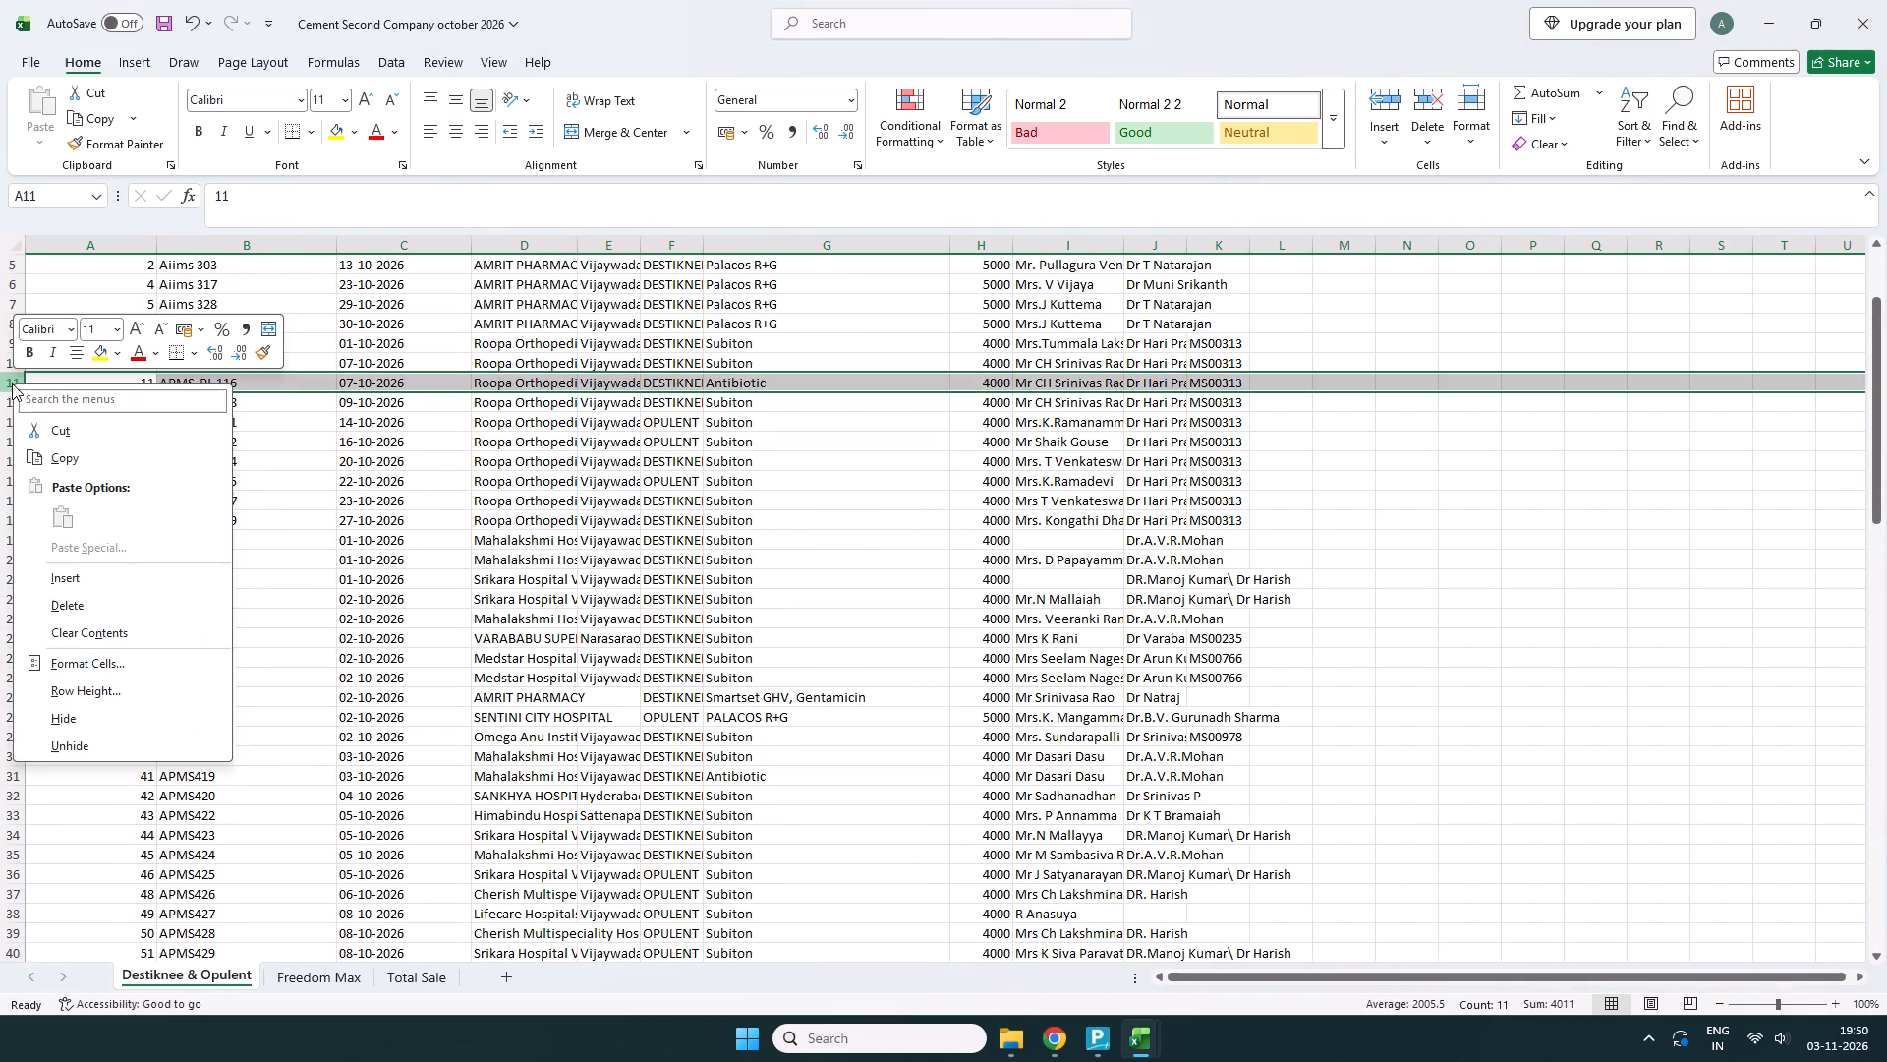
Delete the Antibiotic entry row for invoice APMS-PI-116 from the Destiknee & Opulent sheet.
click(104, 598)
Check the Destiknee & Opulent sheet's remaining entries down to the total row, and the Freedom Max sheet's entries and total.
scroll(884, 568, down, 7)
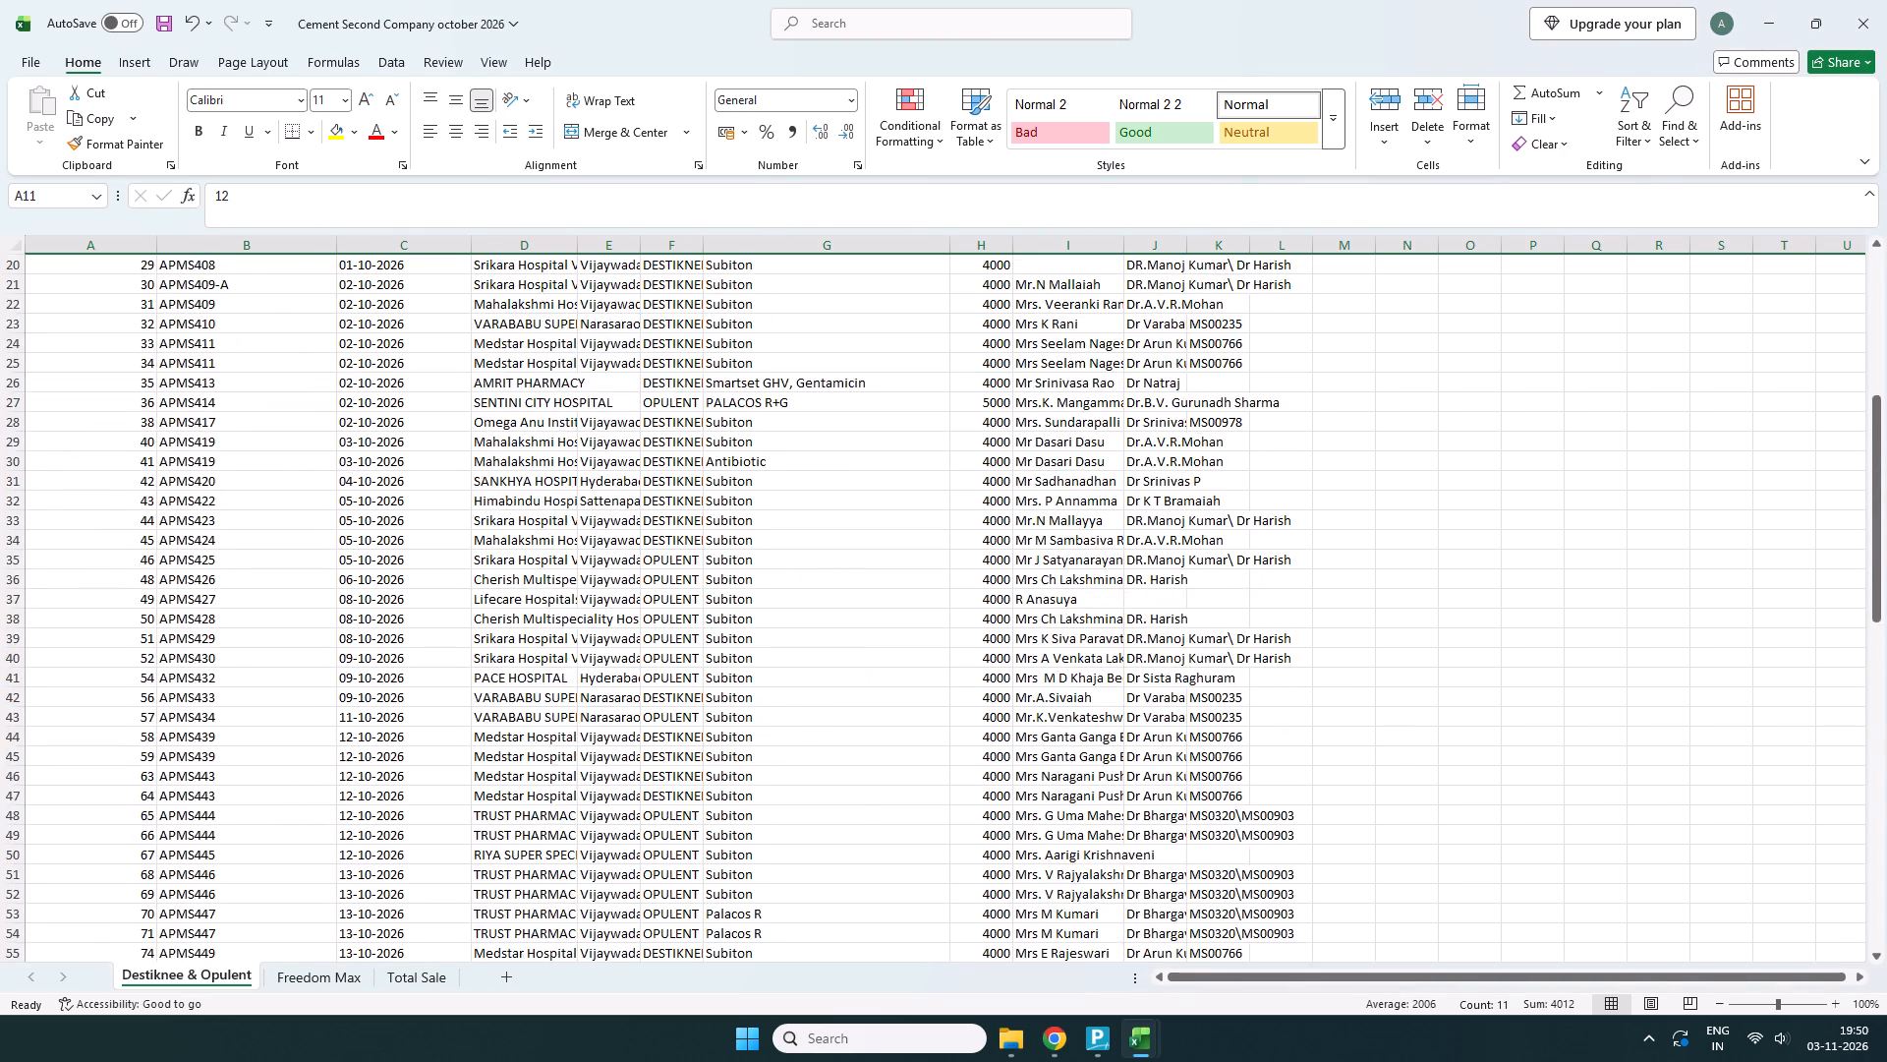
scroll(884, 568, down, 17)
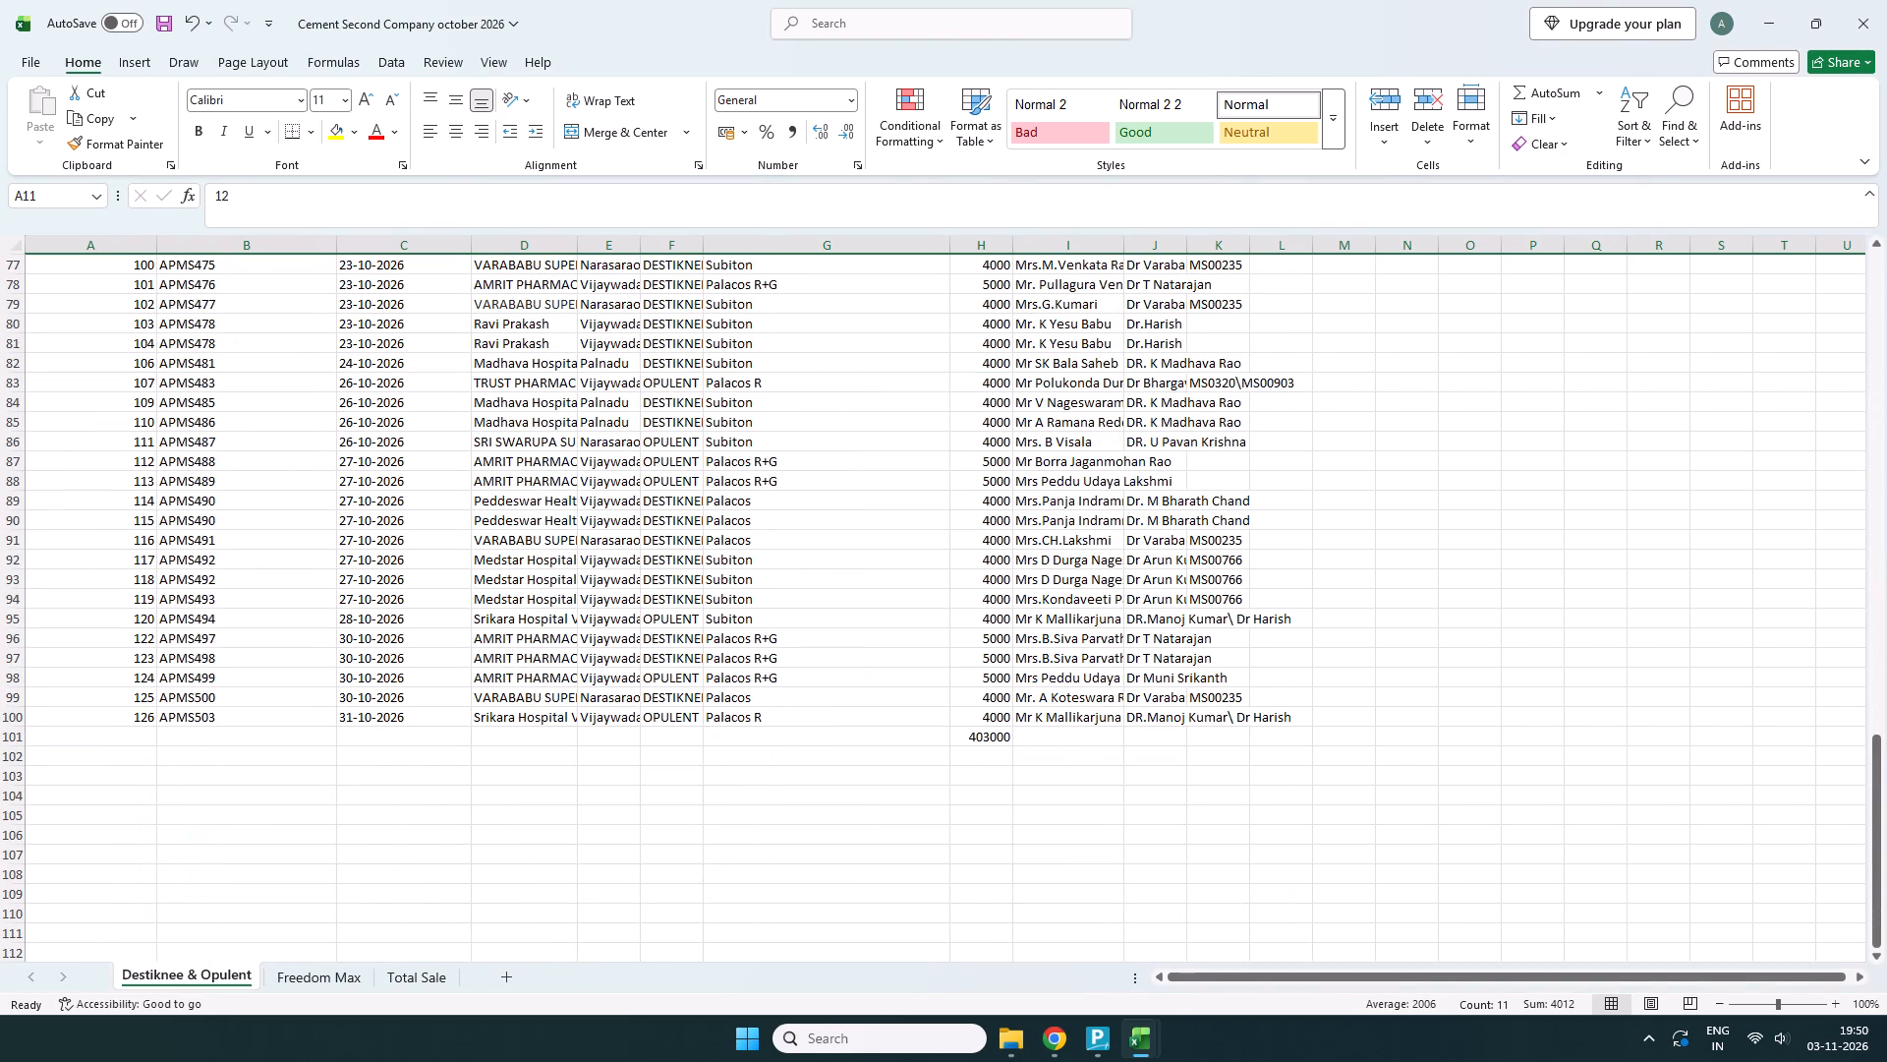
click(357, 973)
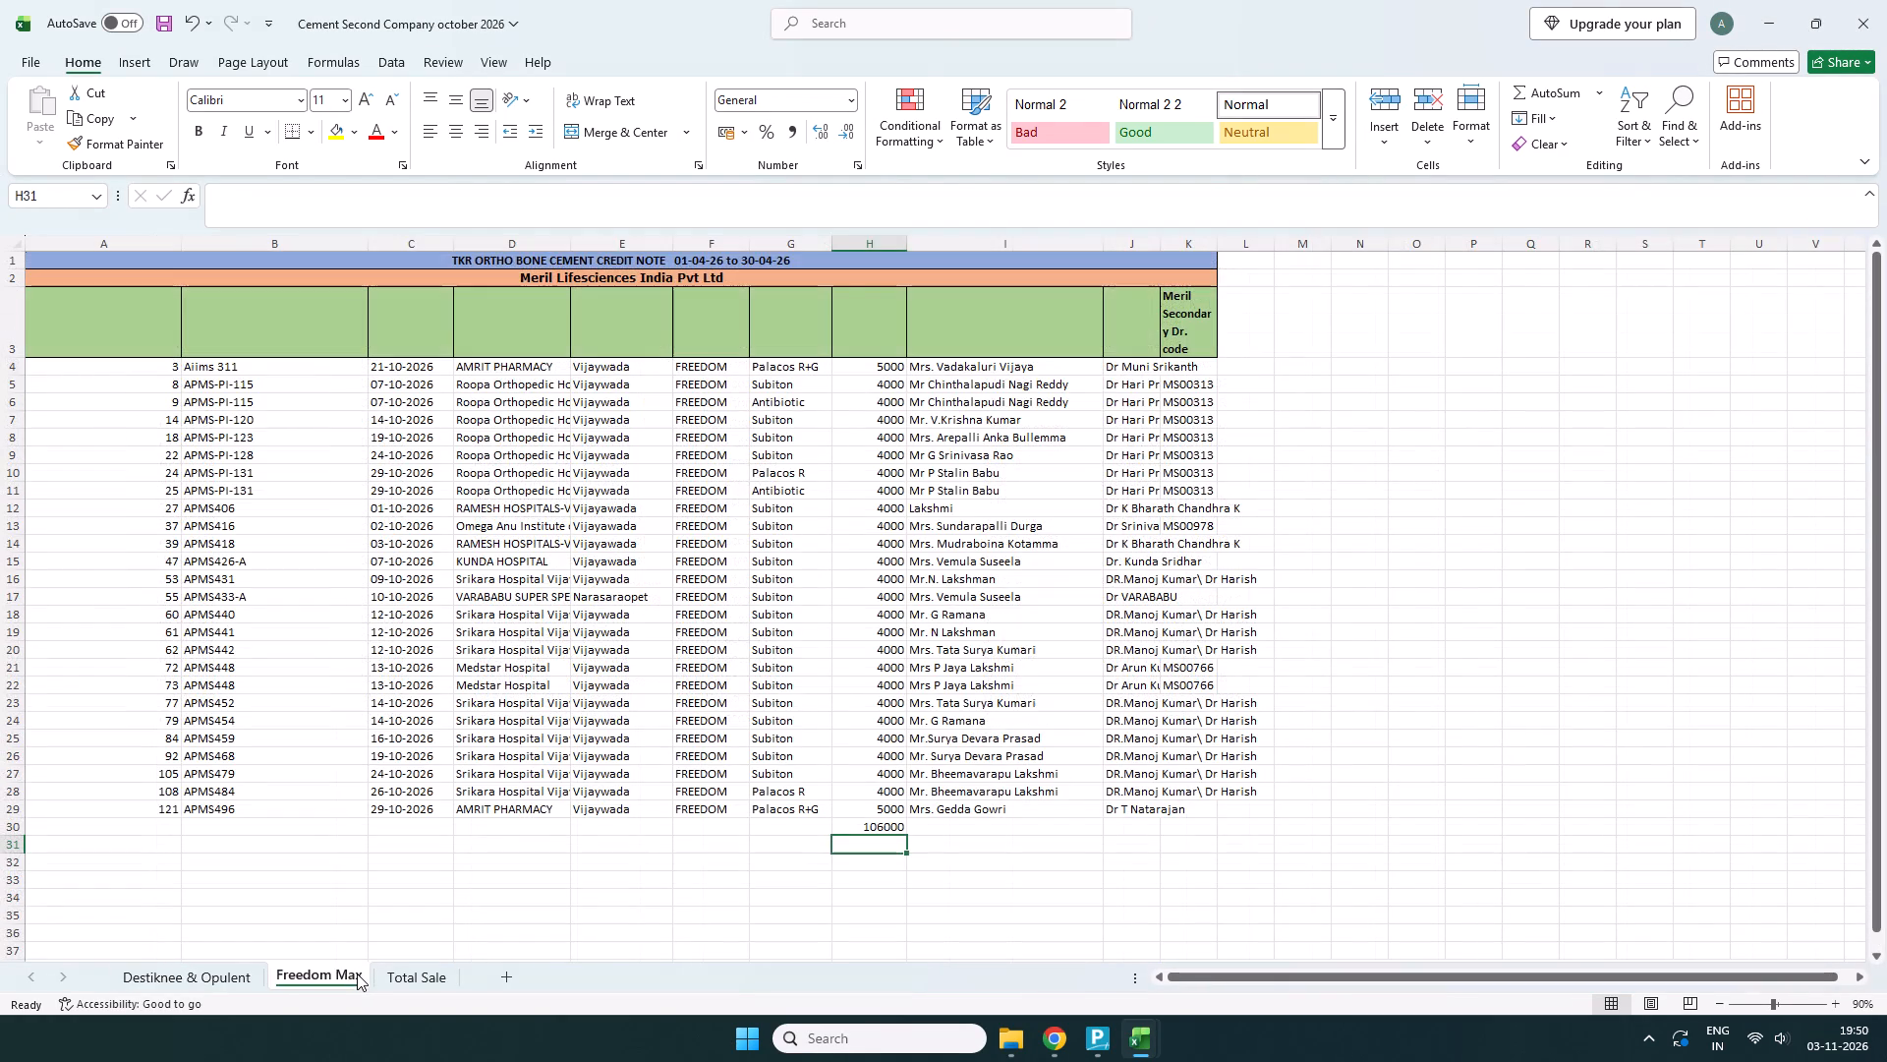
Delete the Antibiotic entry row for invoice APMS419 from the Destiknee & Opulent sheet.
click(239, 975)
scroll(843, 727, up, 6)
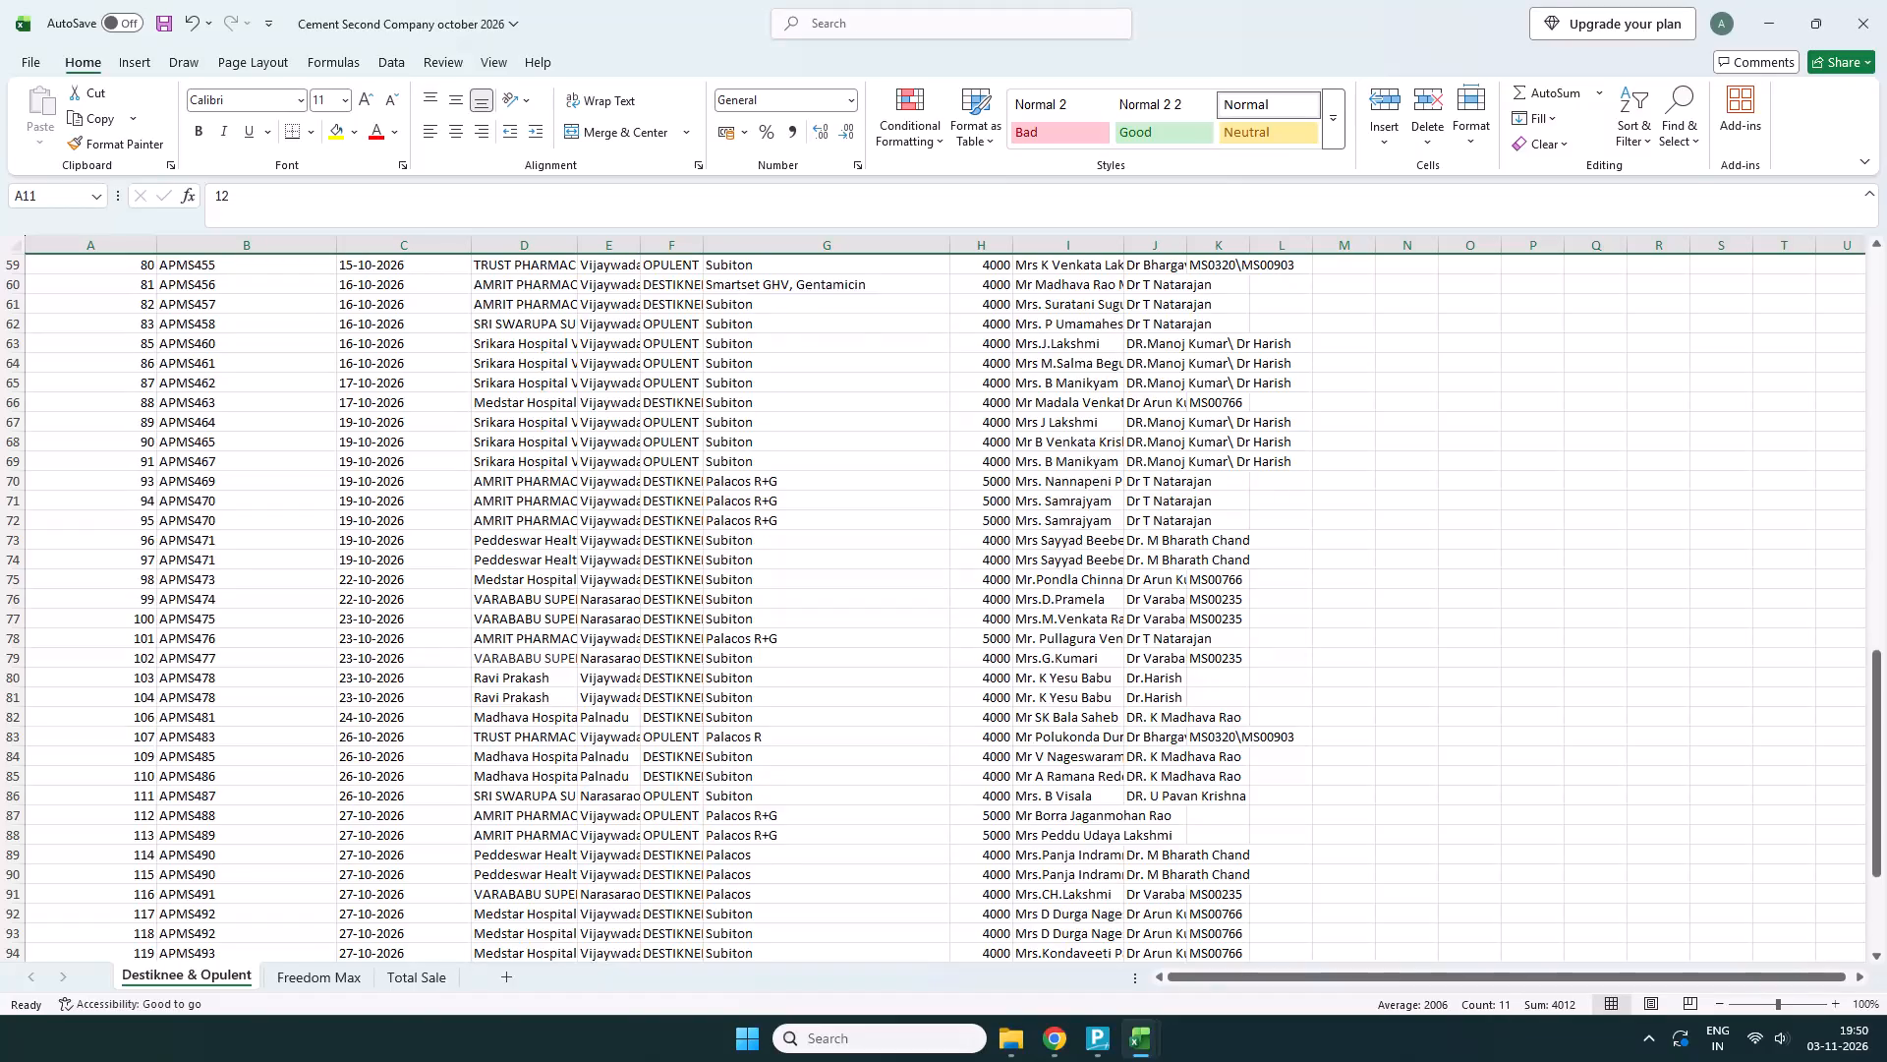
scroll(843, 727, up, 10)
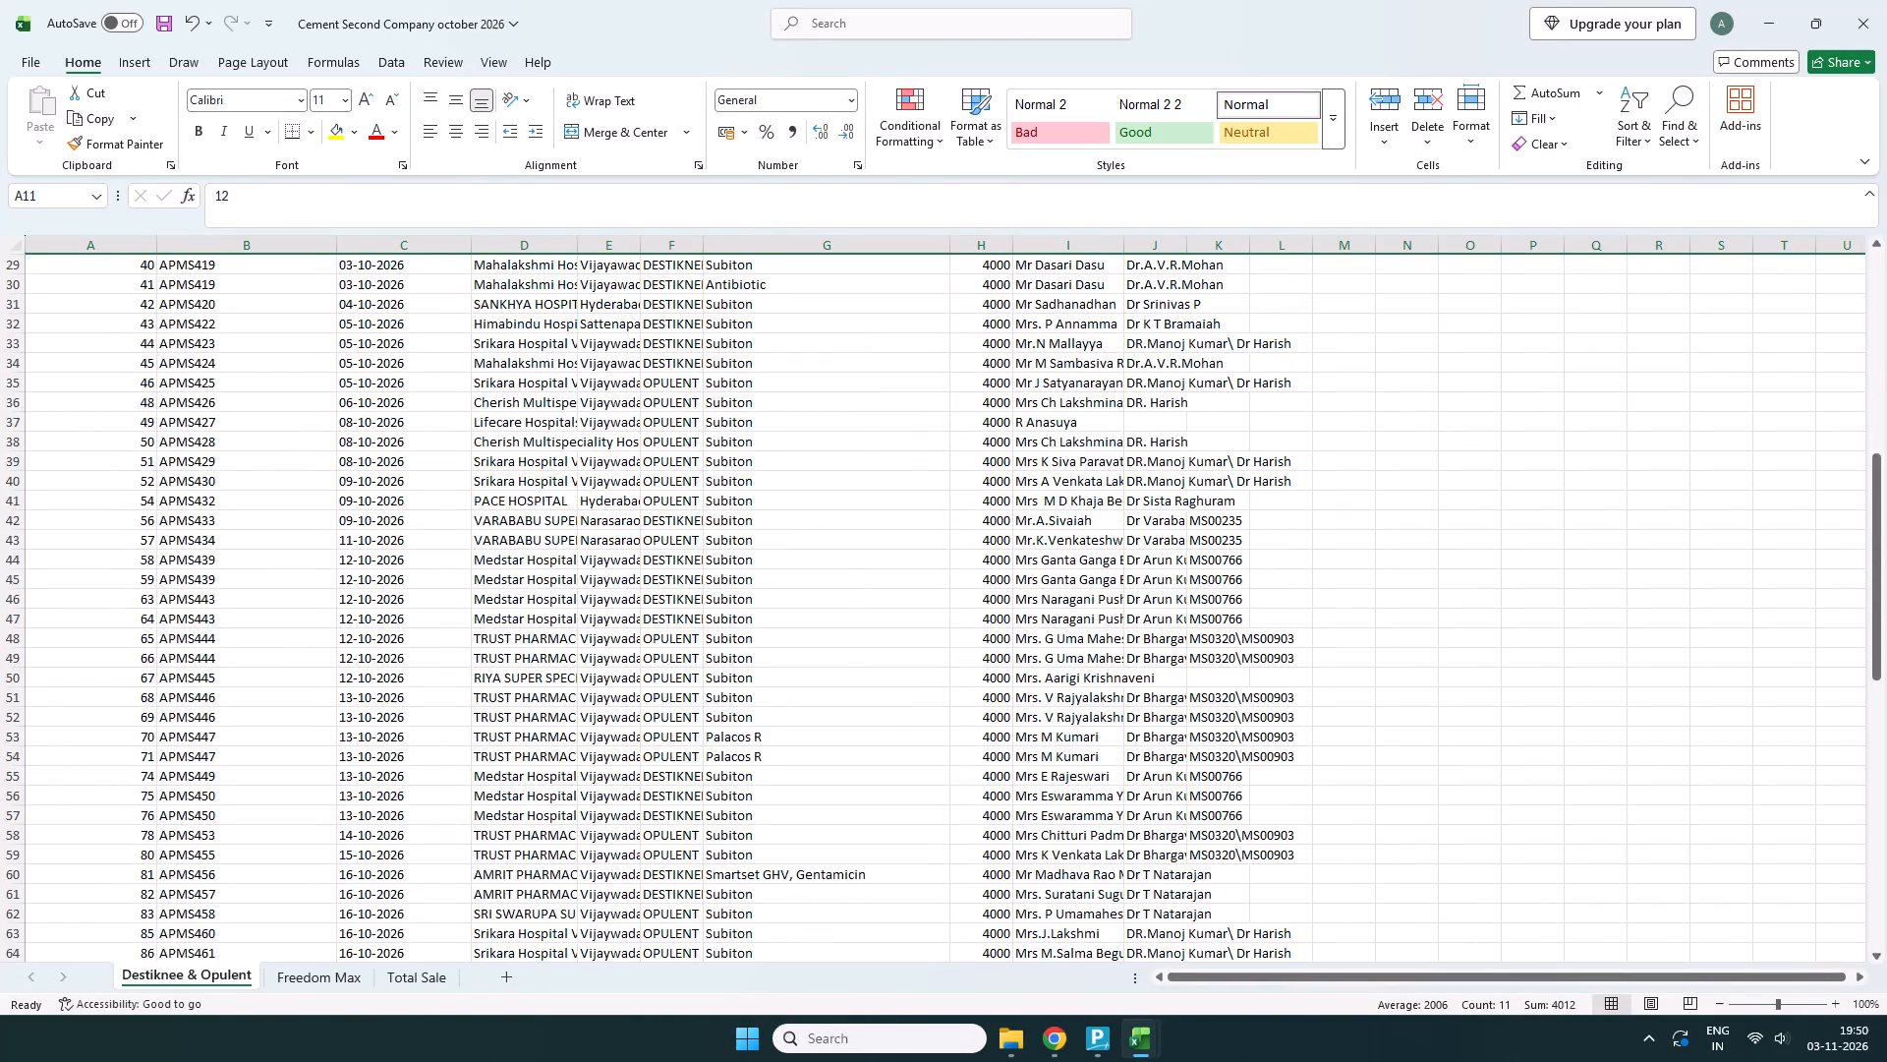
scroll(843, 727, up, 4)
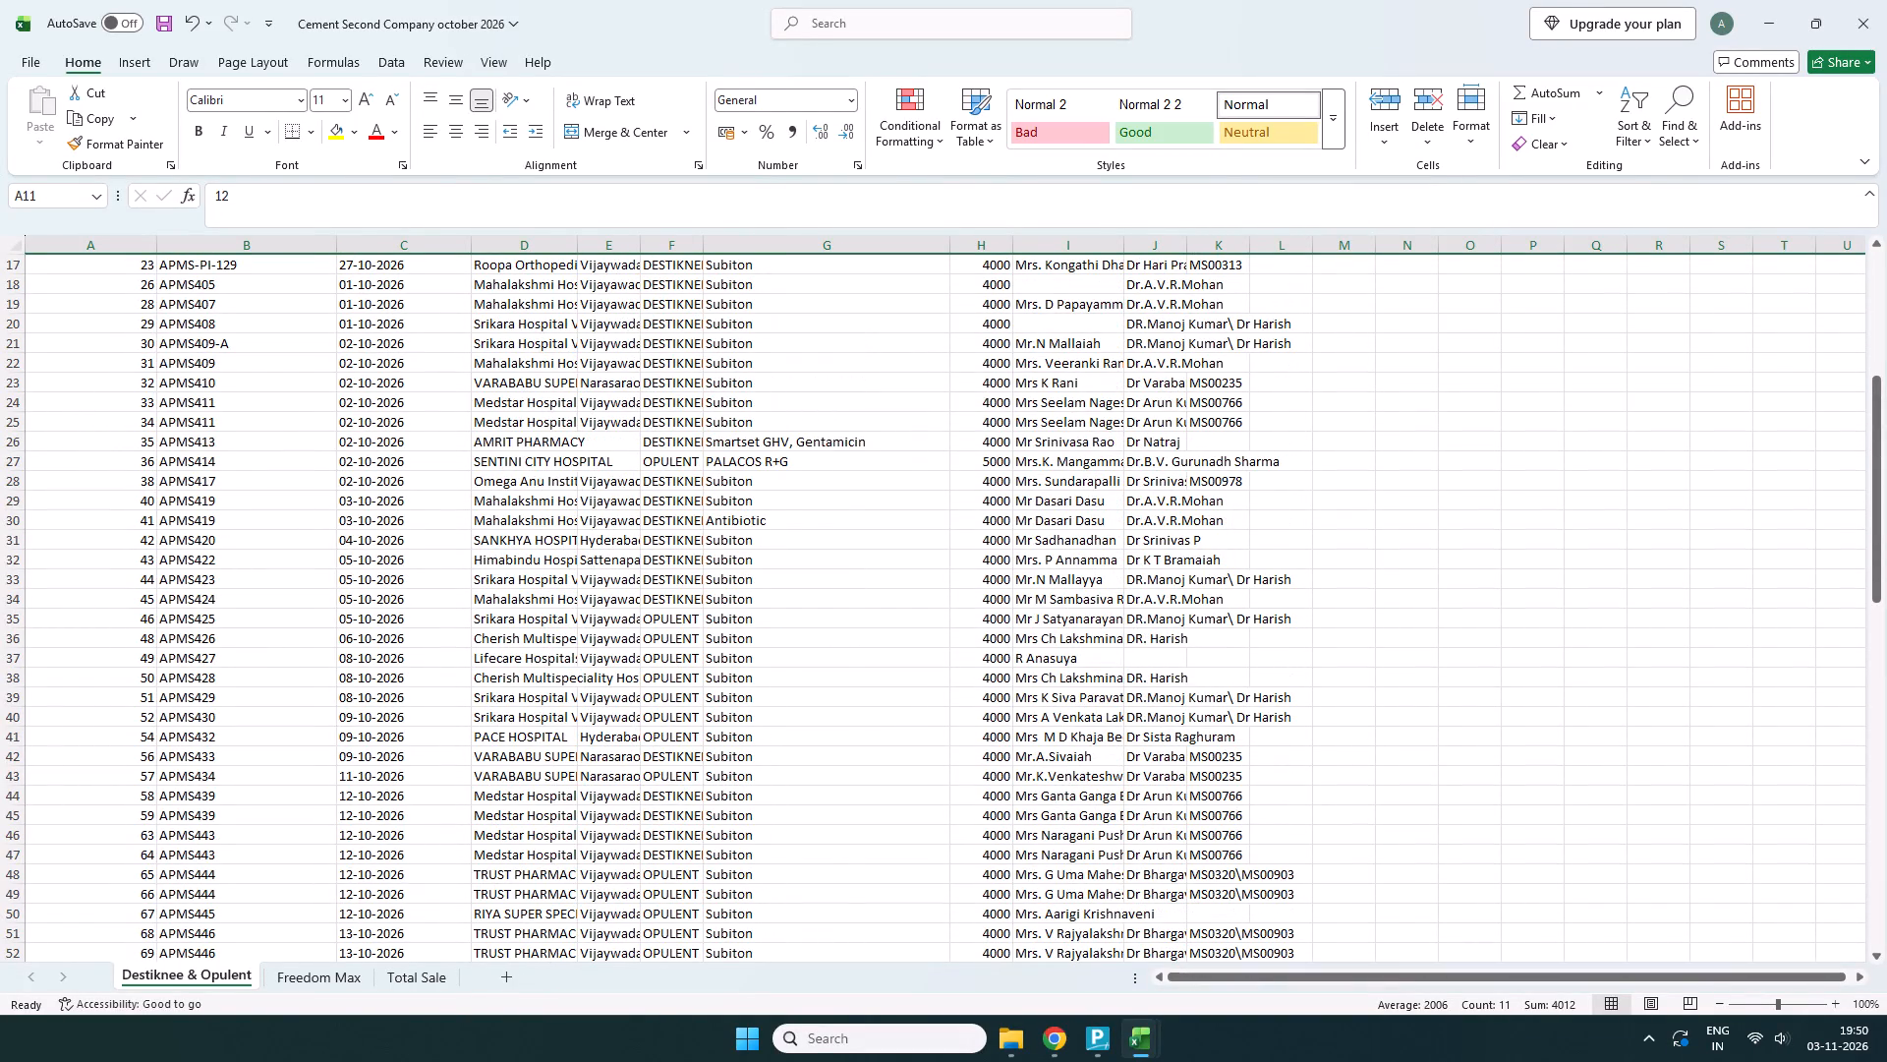
right_click(12, 523)
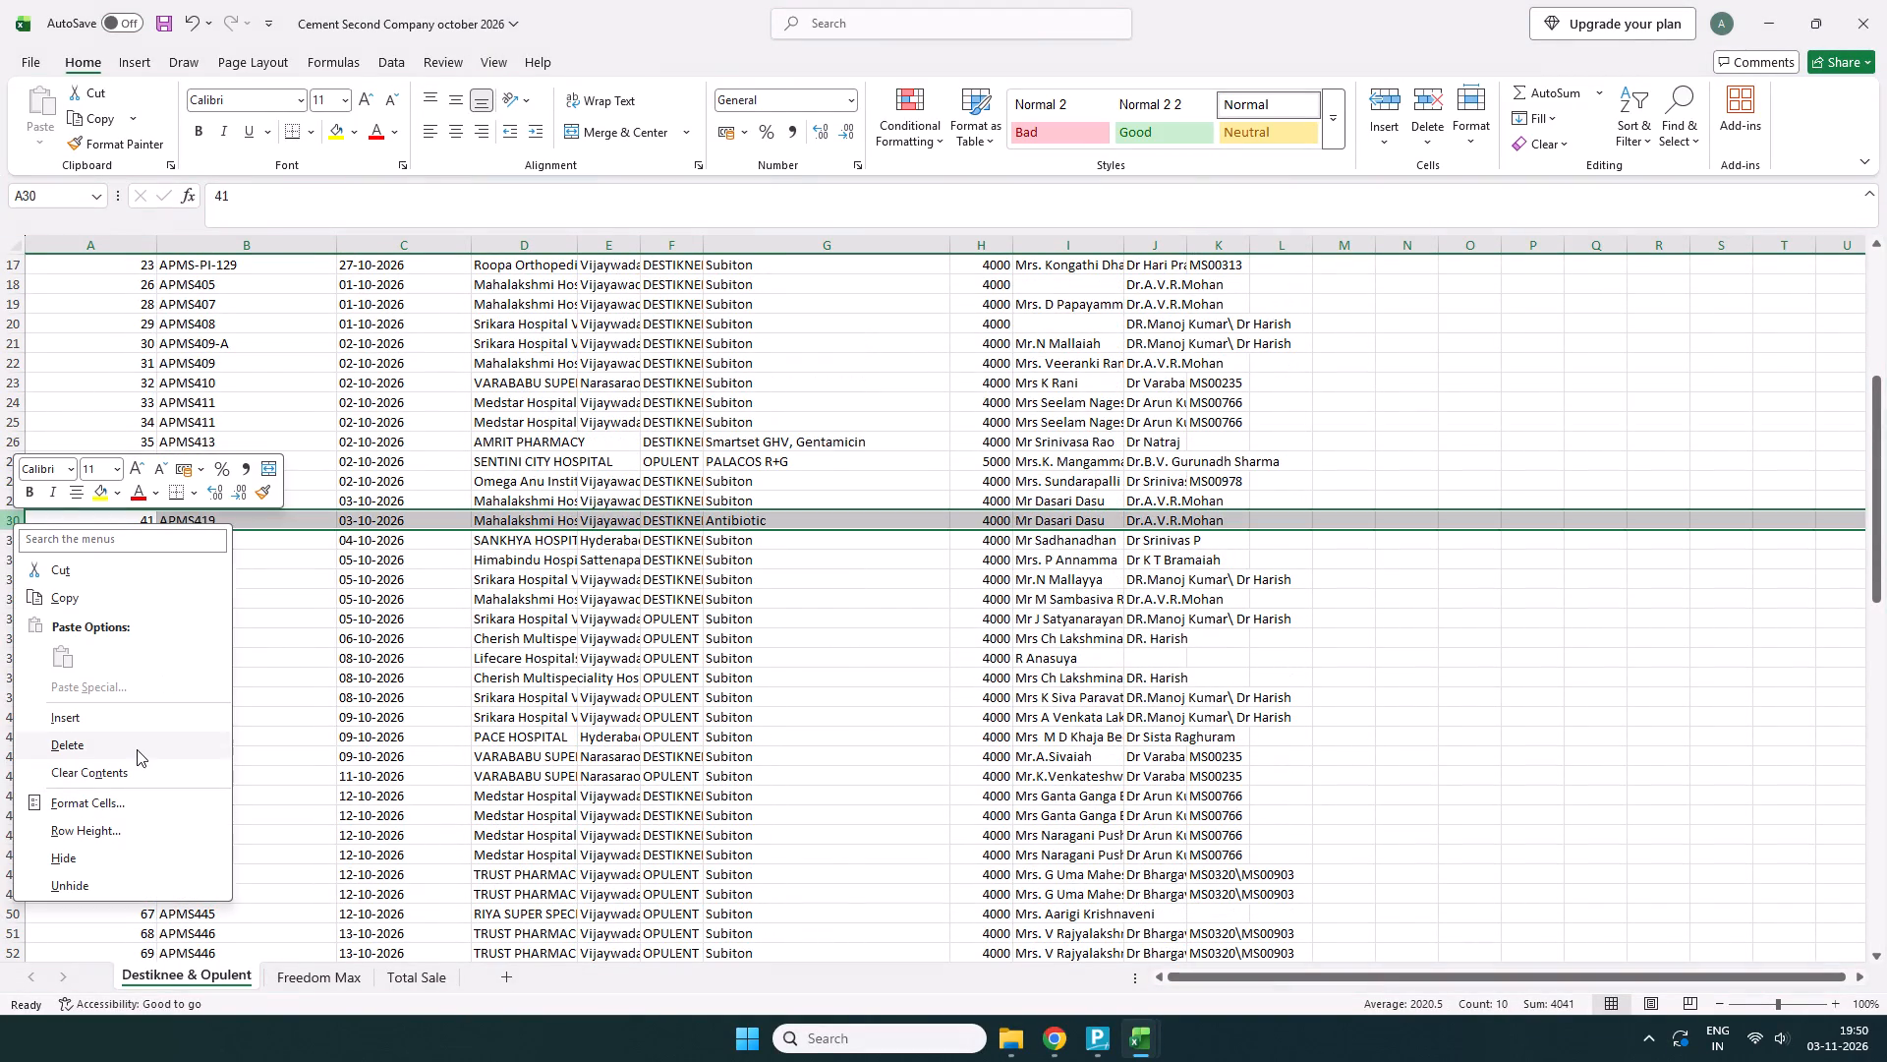
click(137, 749)
Review the Destiknee & Opulent sheet's earliest entries and the Total Sale sheet's entries from the late-October invoices back towards the first ones.
scroll(729, 748, up, 1)
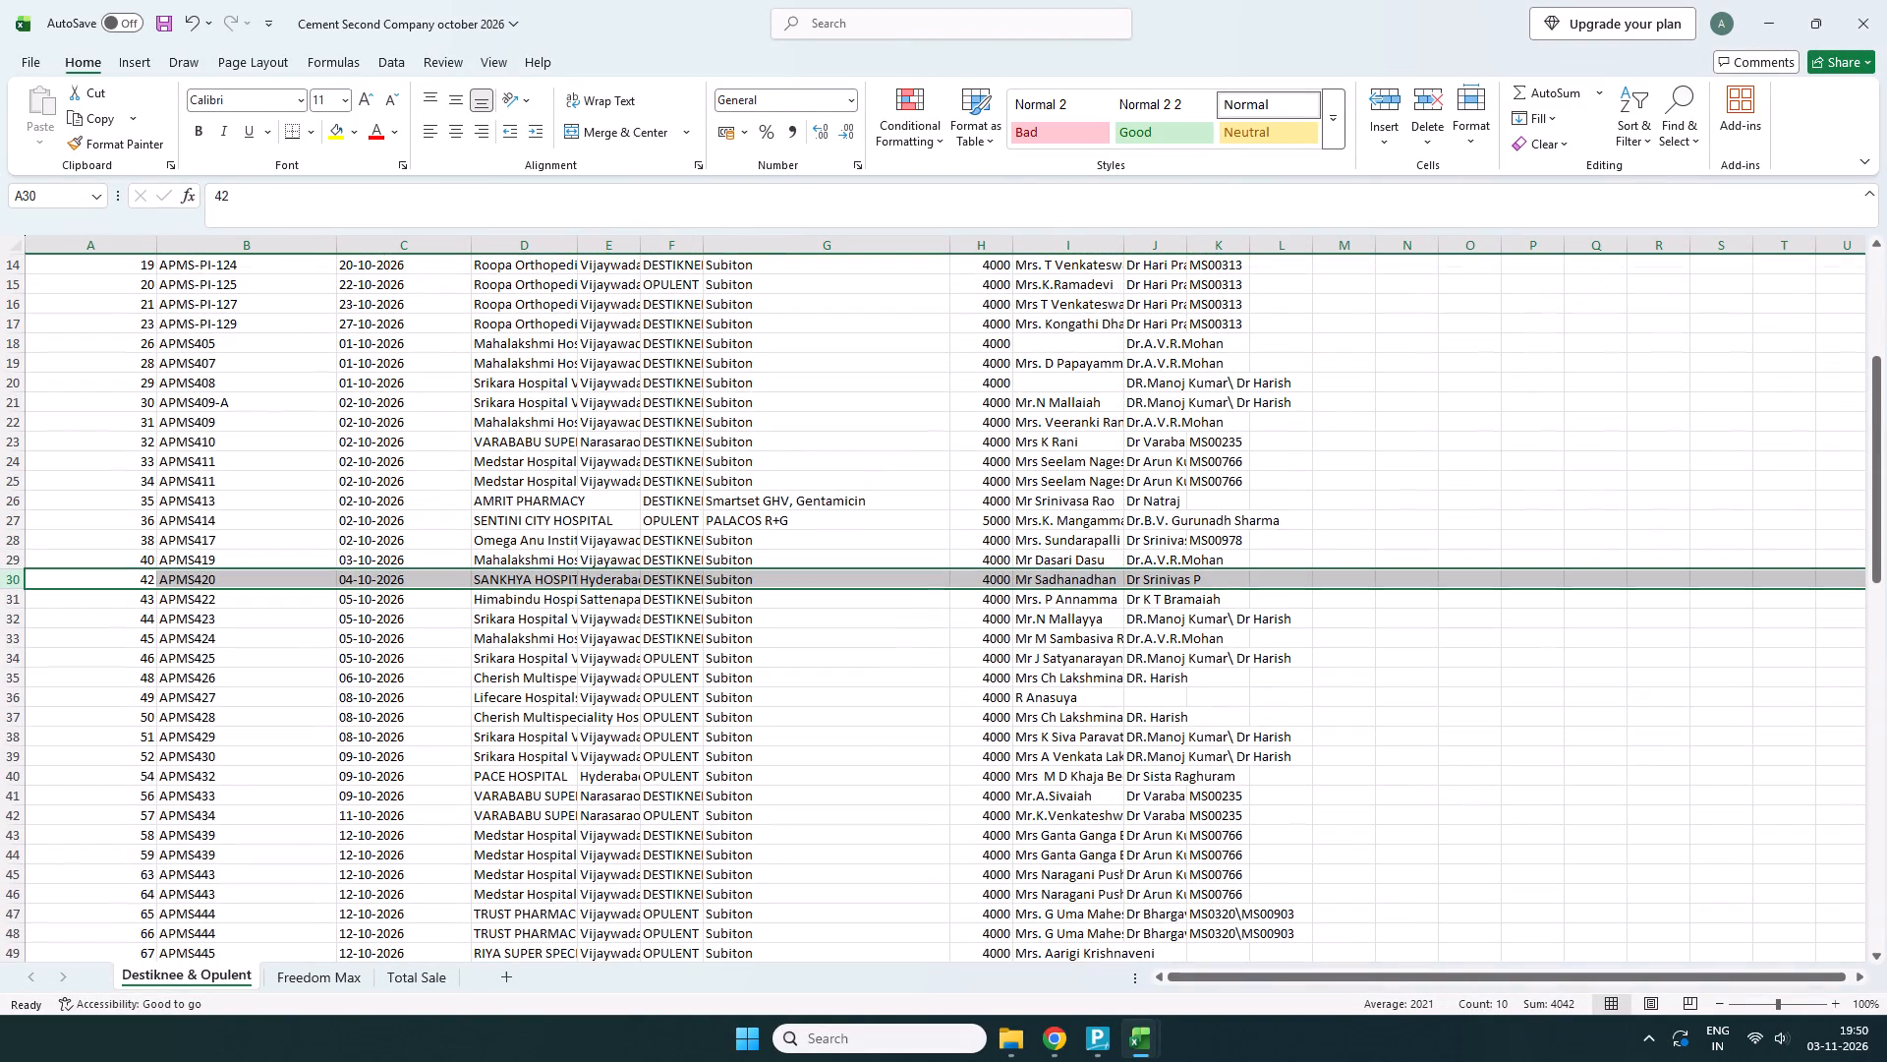
scroll(889, 622, up, 5)
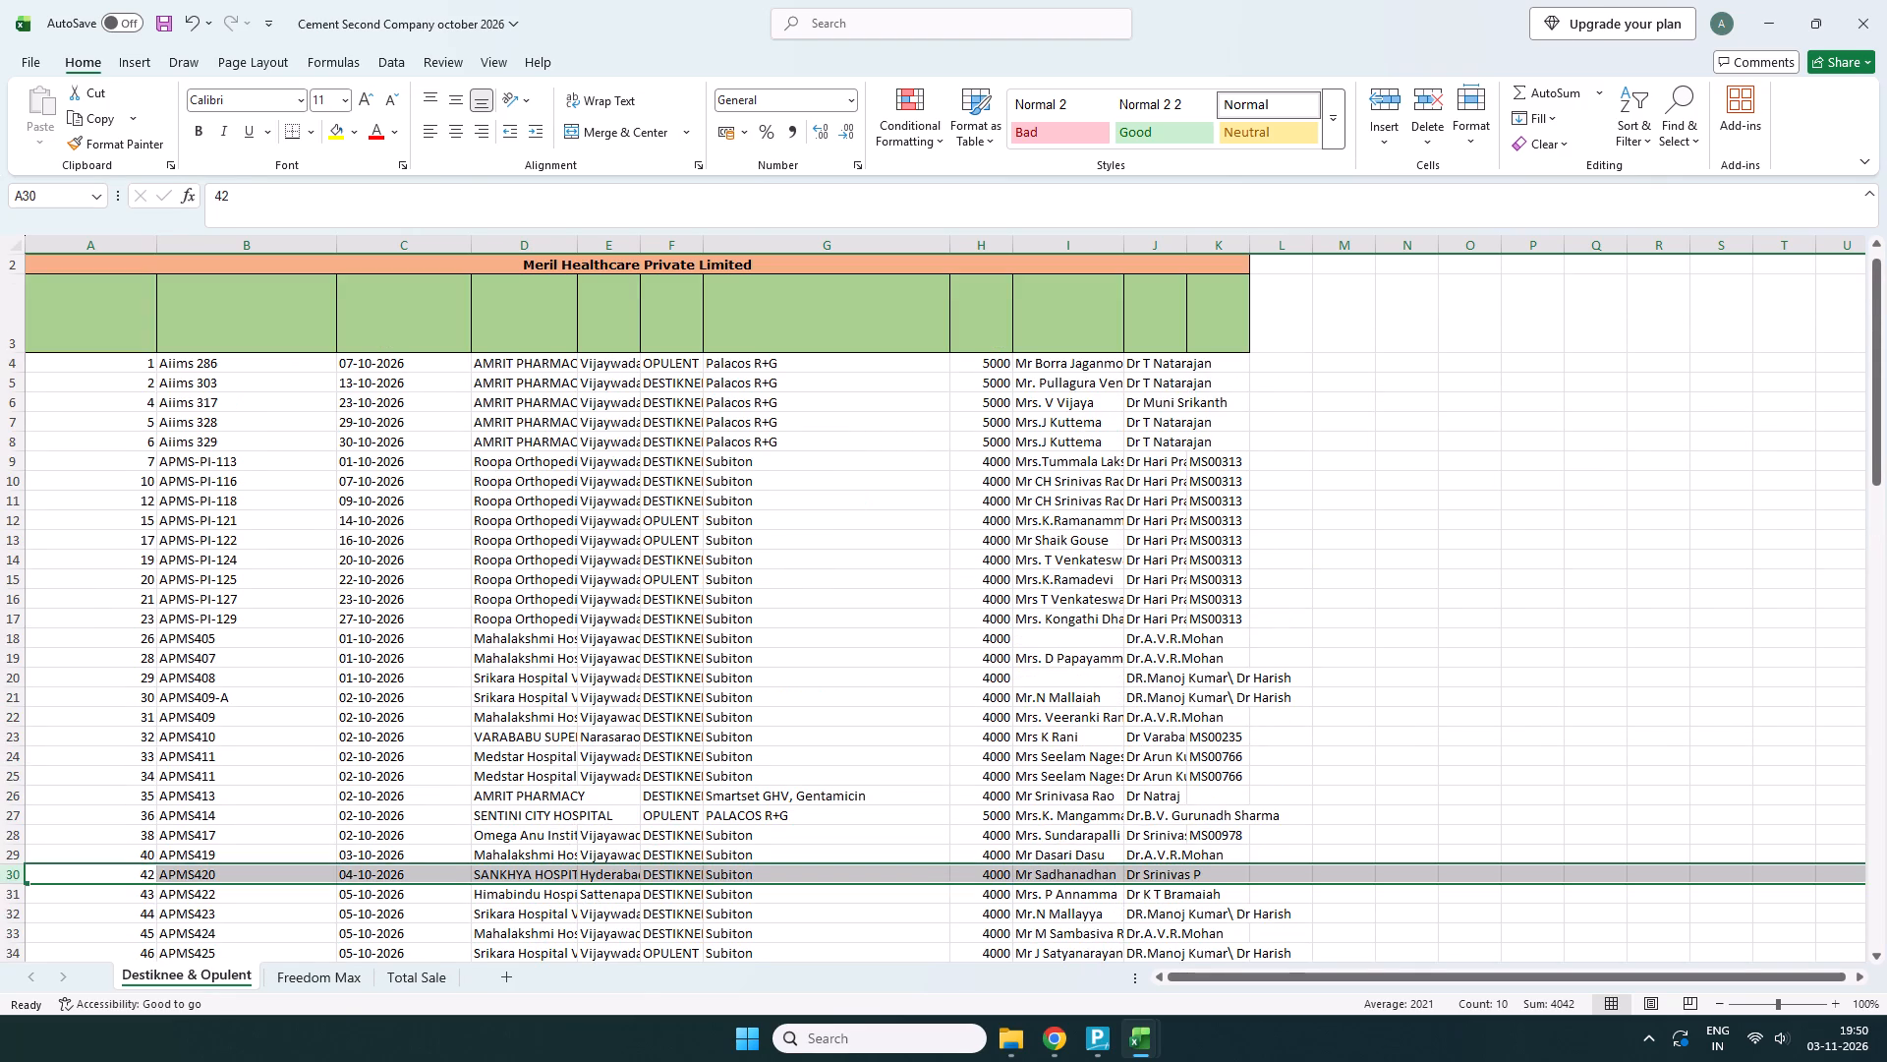
click(431, 972)
scroll(792, 795, up, 3)
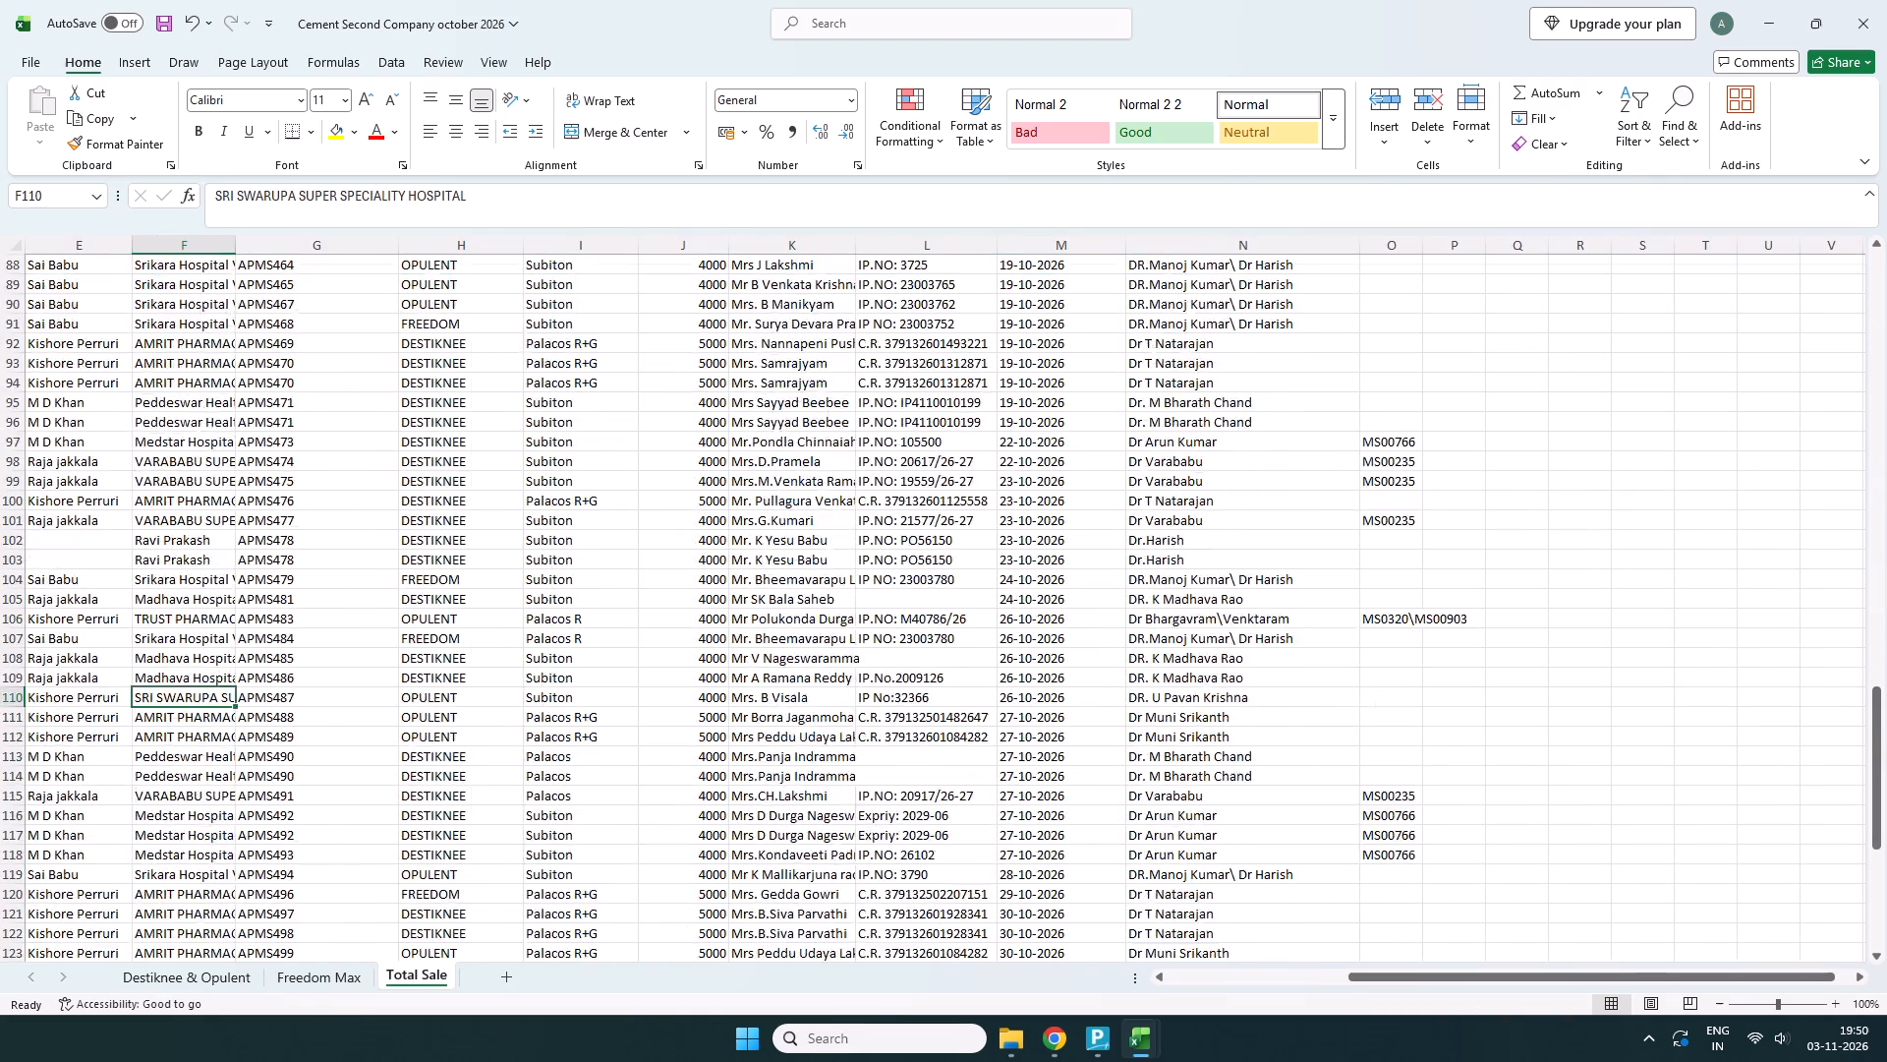
scroll(807, 794, up, 6)
scroll(594, 794, up, 7)
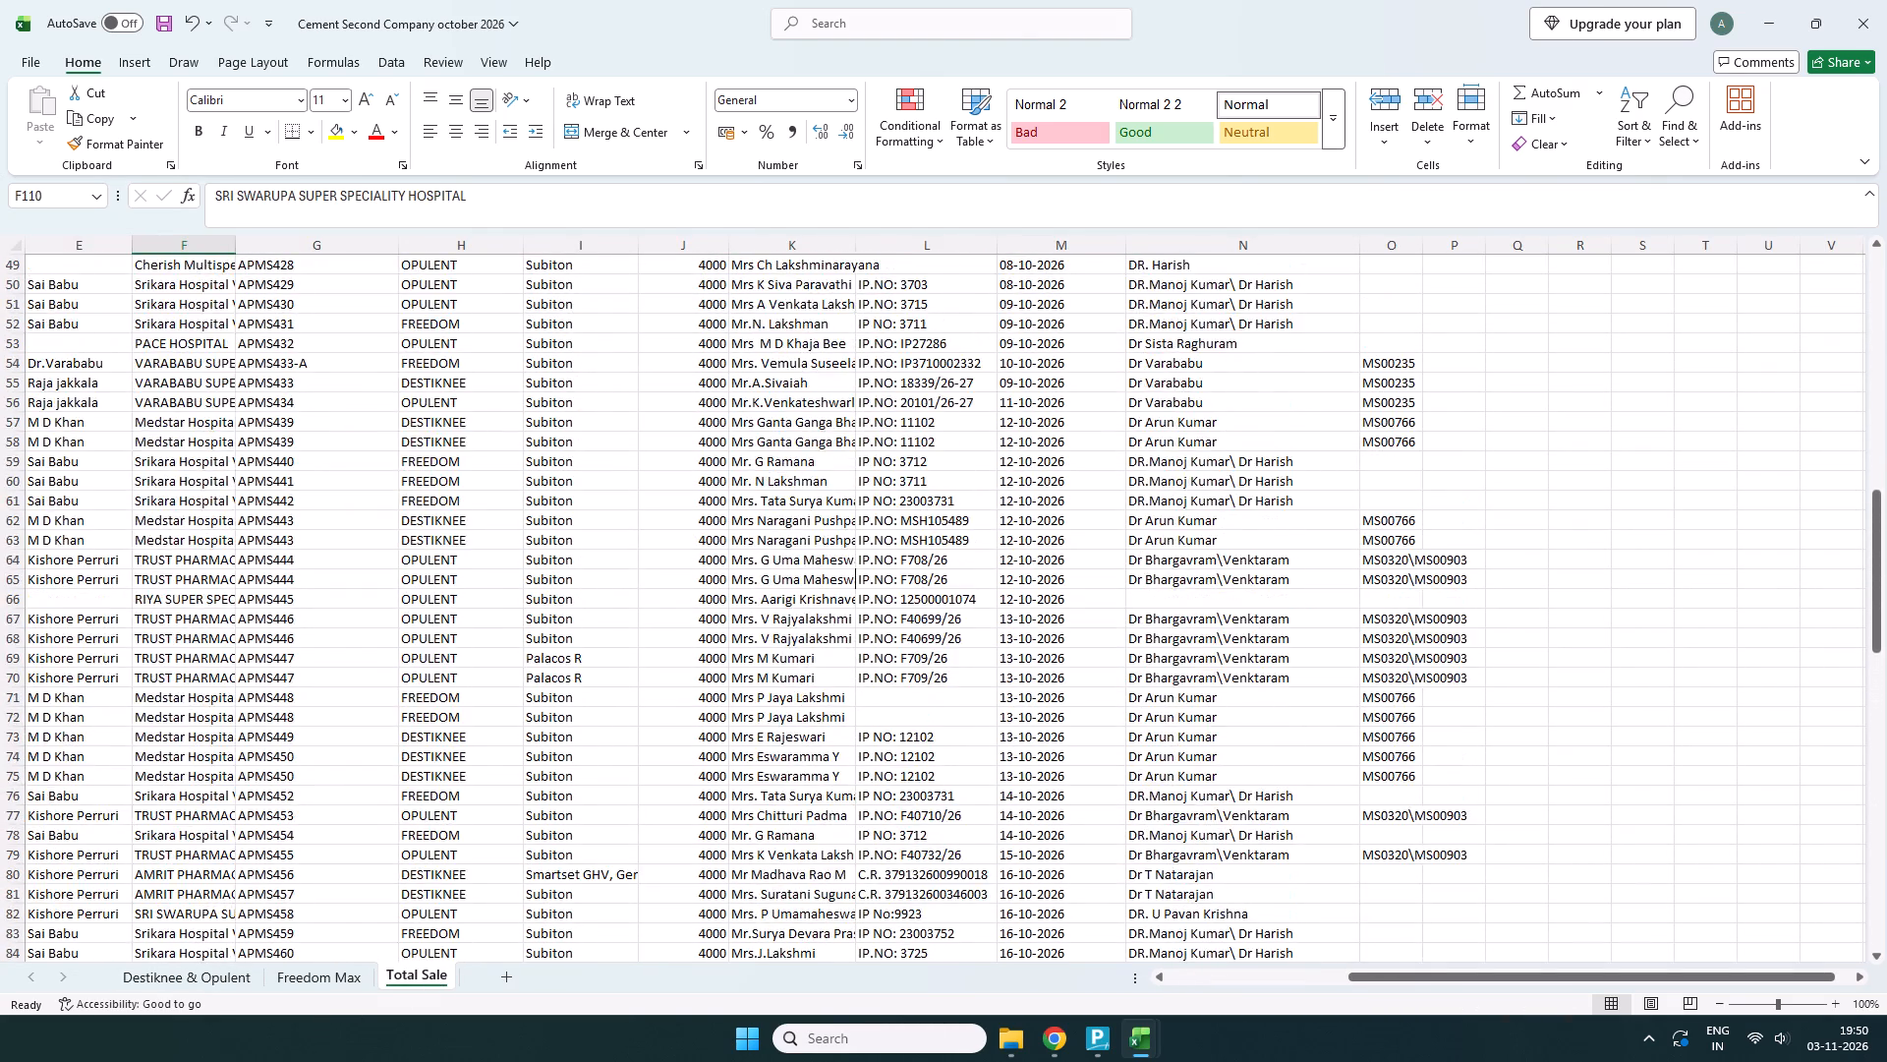
scroll(594, 794, up, 9)
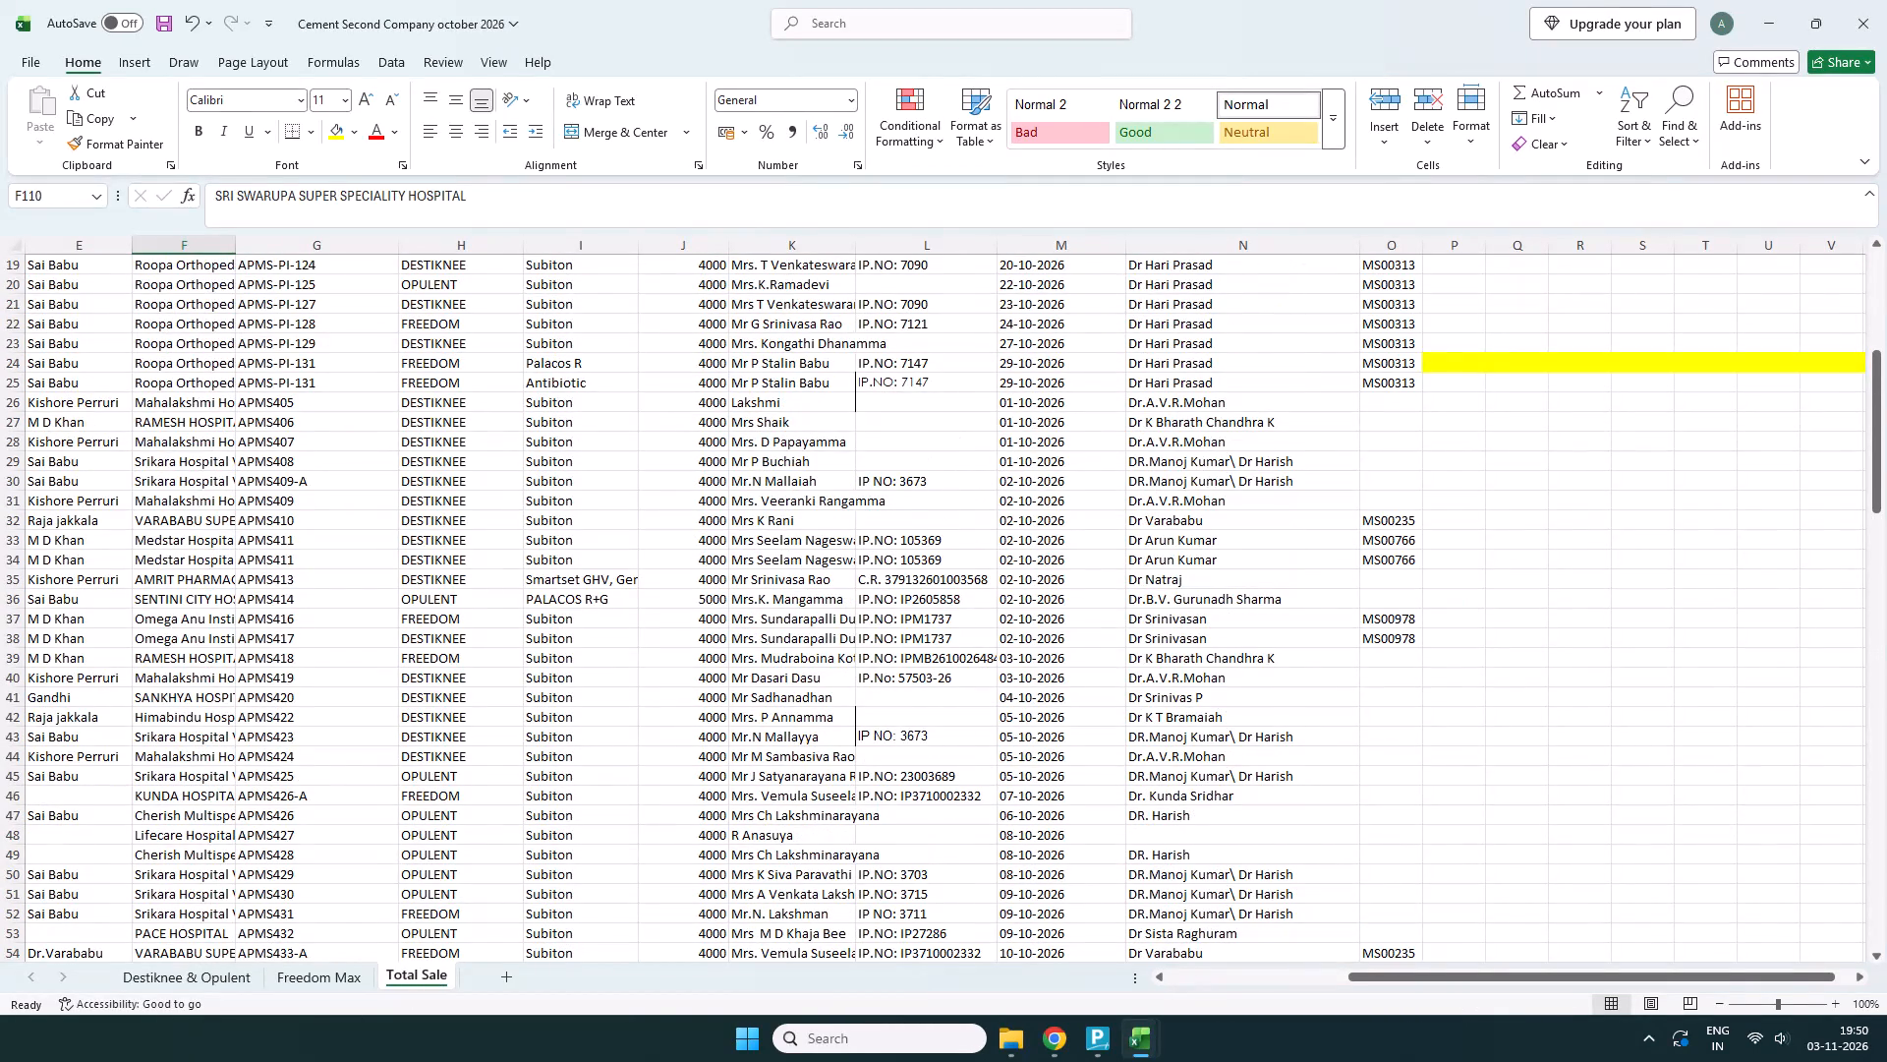
Select the whole Antibiotic entry row for invoice APMS-PI-131 on the Total Sale sheet.
right_click(11, 381)
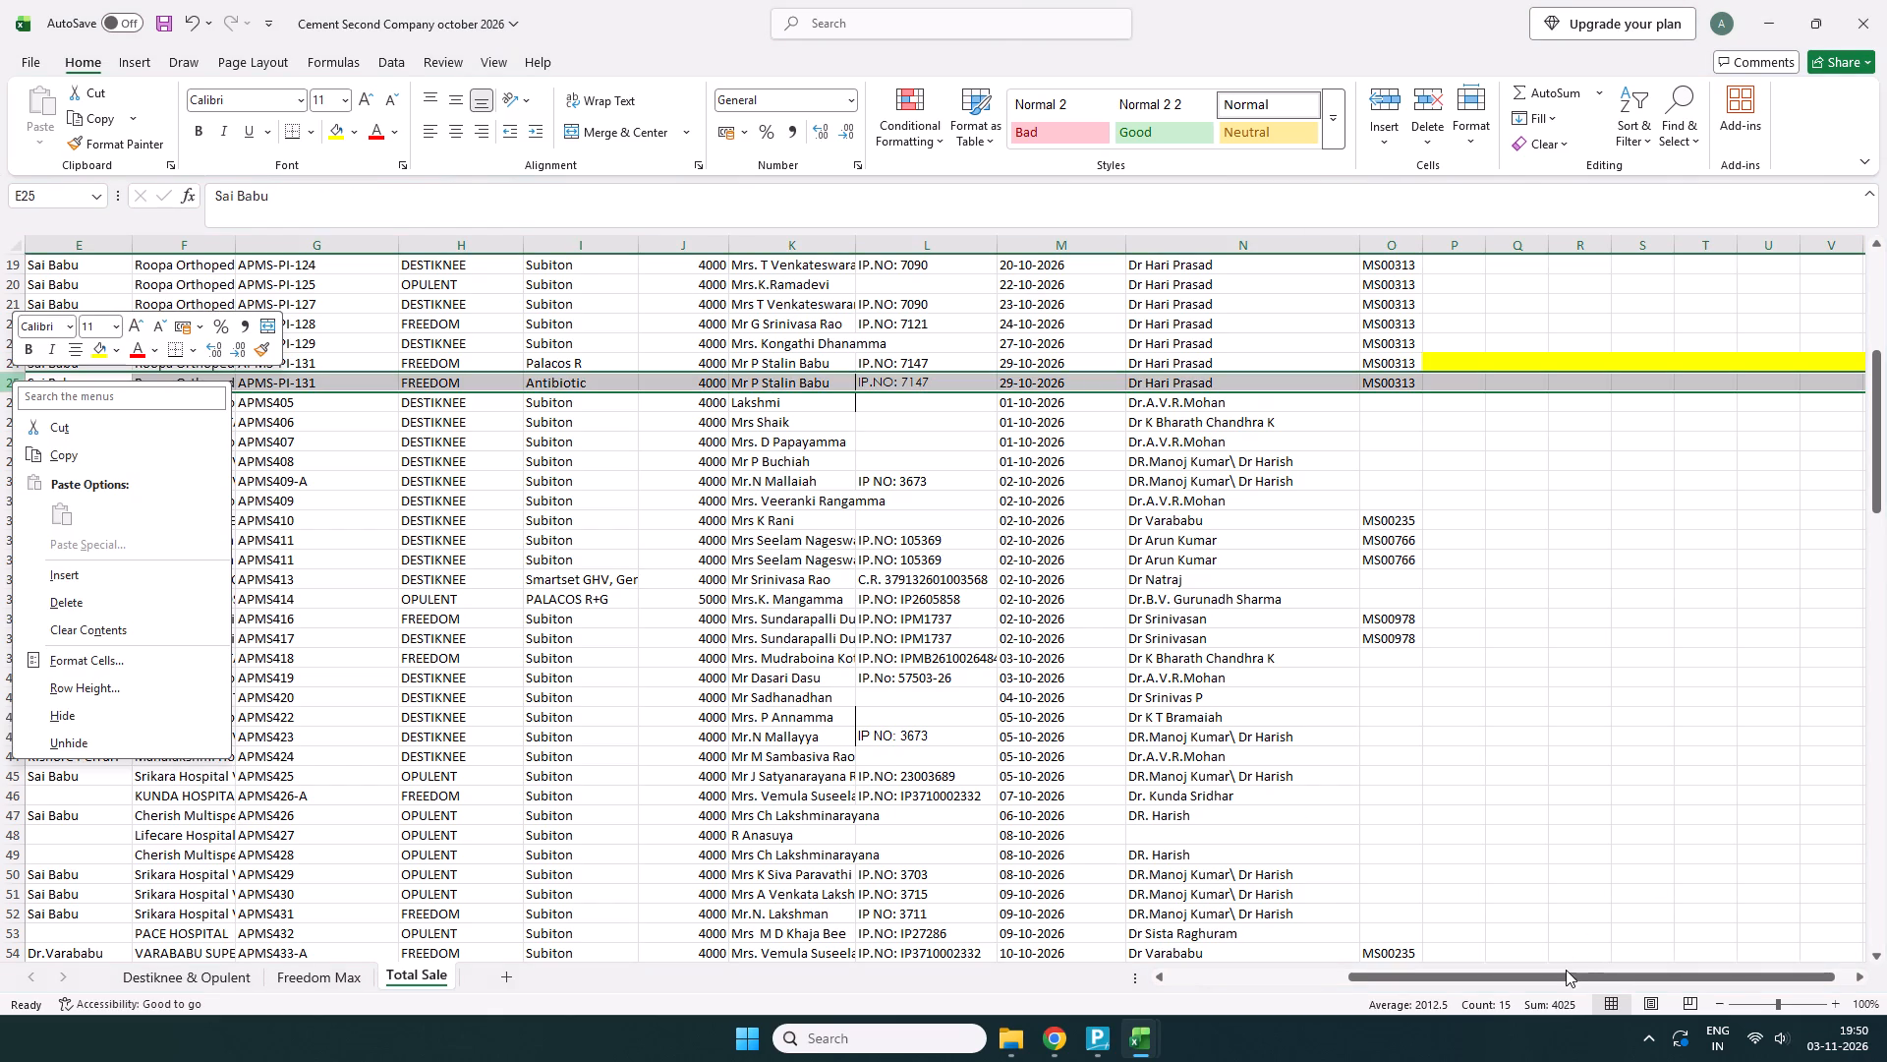
drag(1566, 973, 1393, 989)
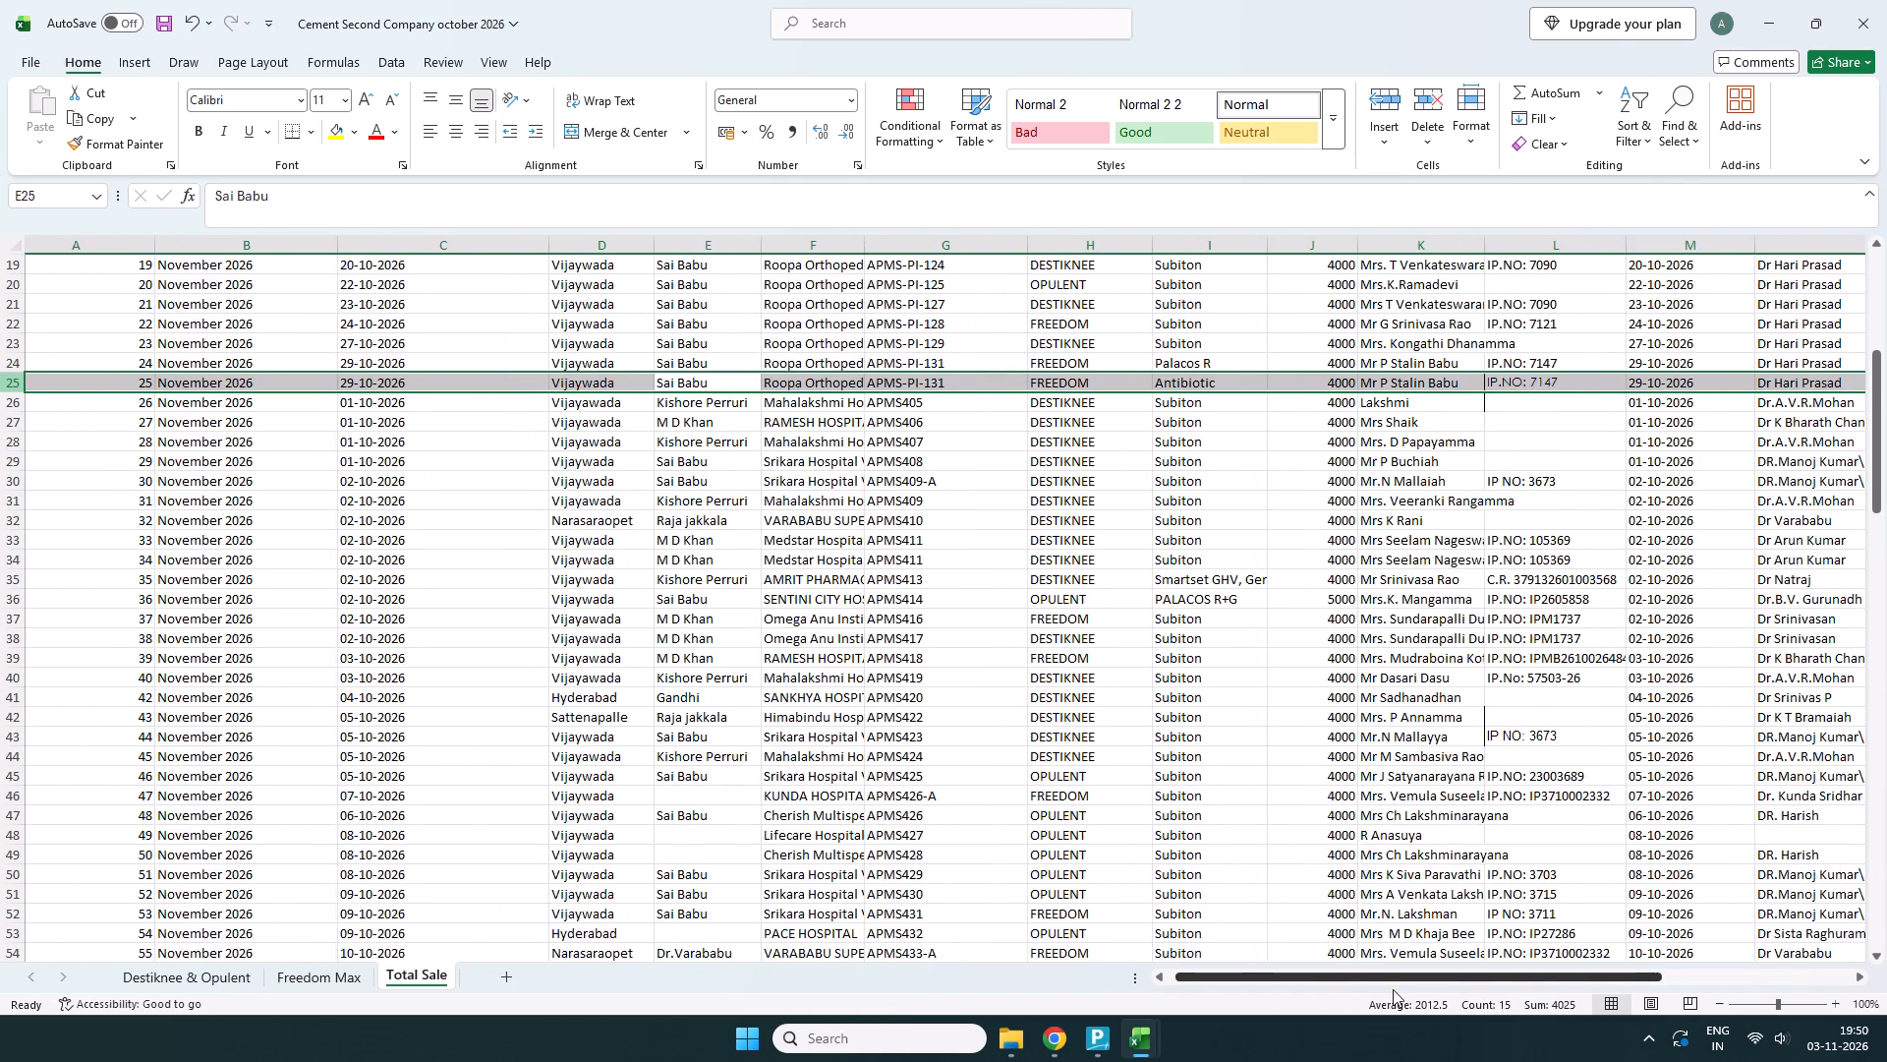
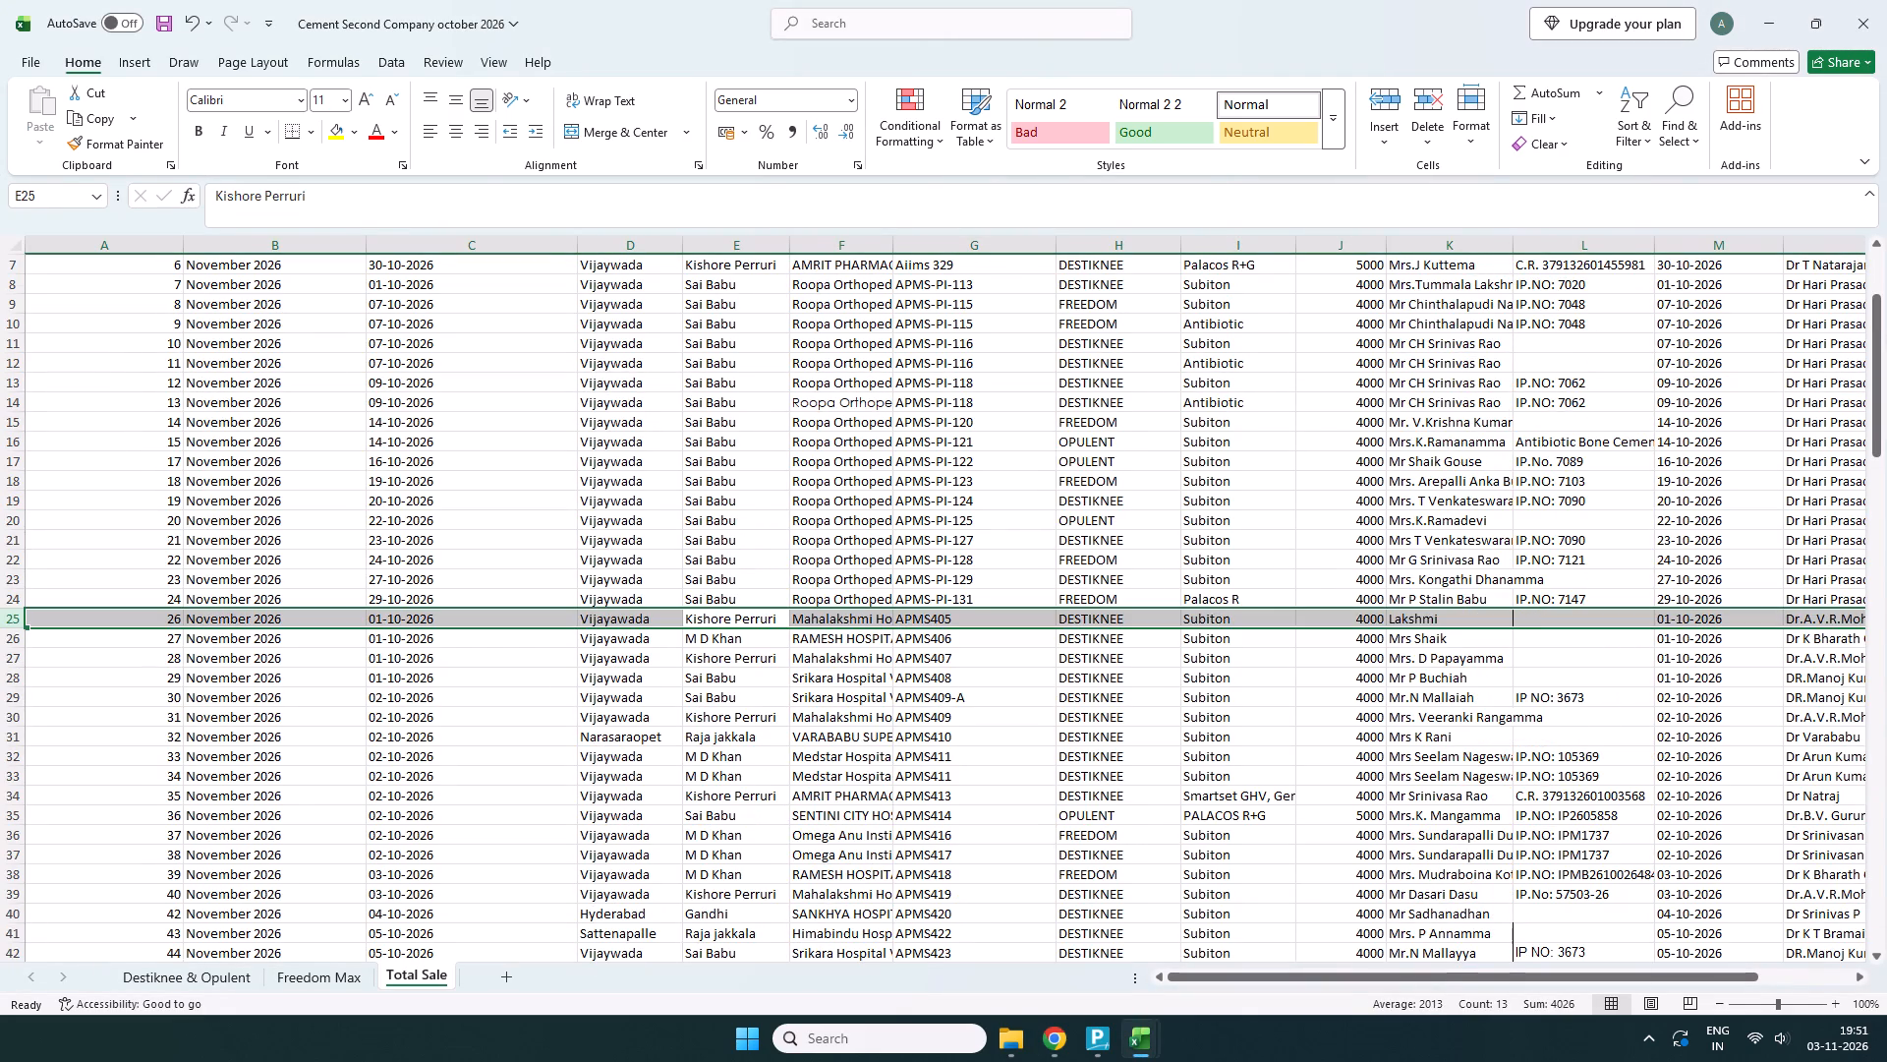
Delete the Antibiotic entry row for invoice APMS-PI-116 from the Total Sale sheet.
right_click(4, 359)
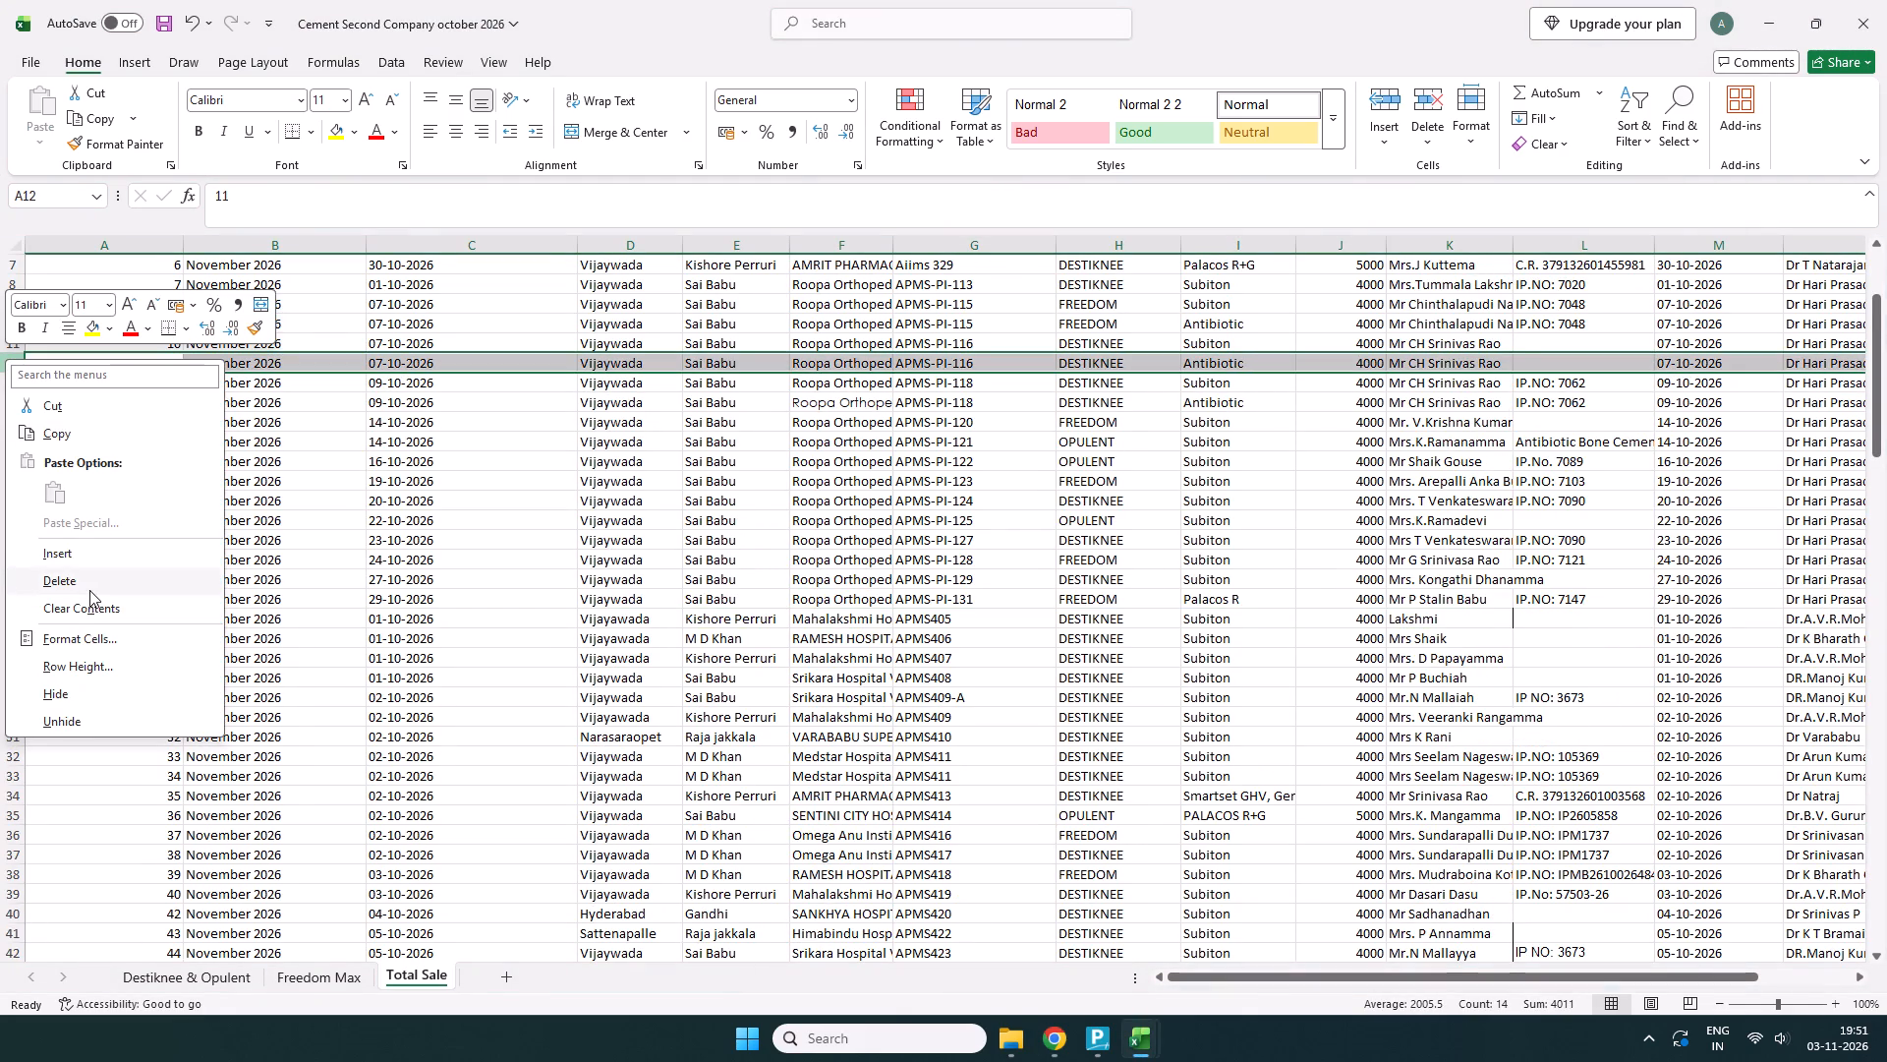
Delete the Antibiotic entry rows for invoices APMS-PI-116 and APMS-PI-115 from the Total Sale sheet.
click(89, 590)
right_click(3, 326)
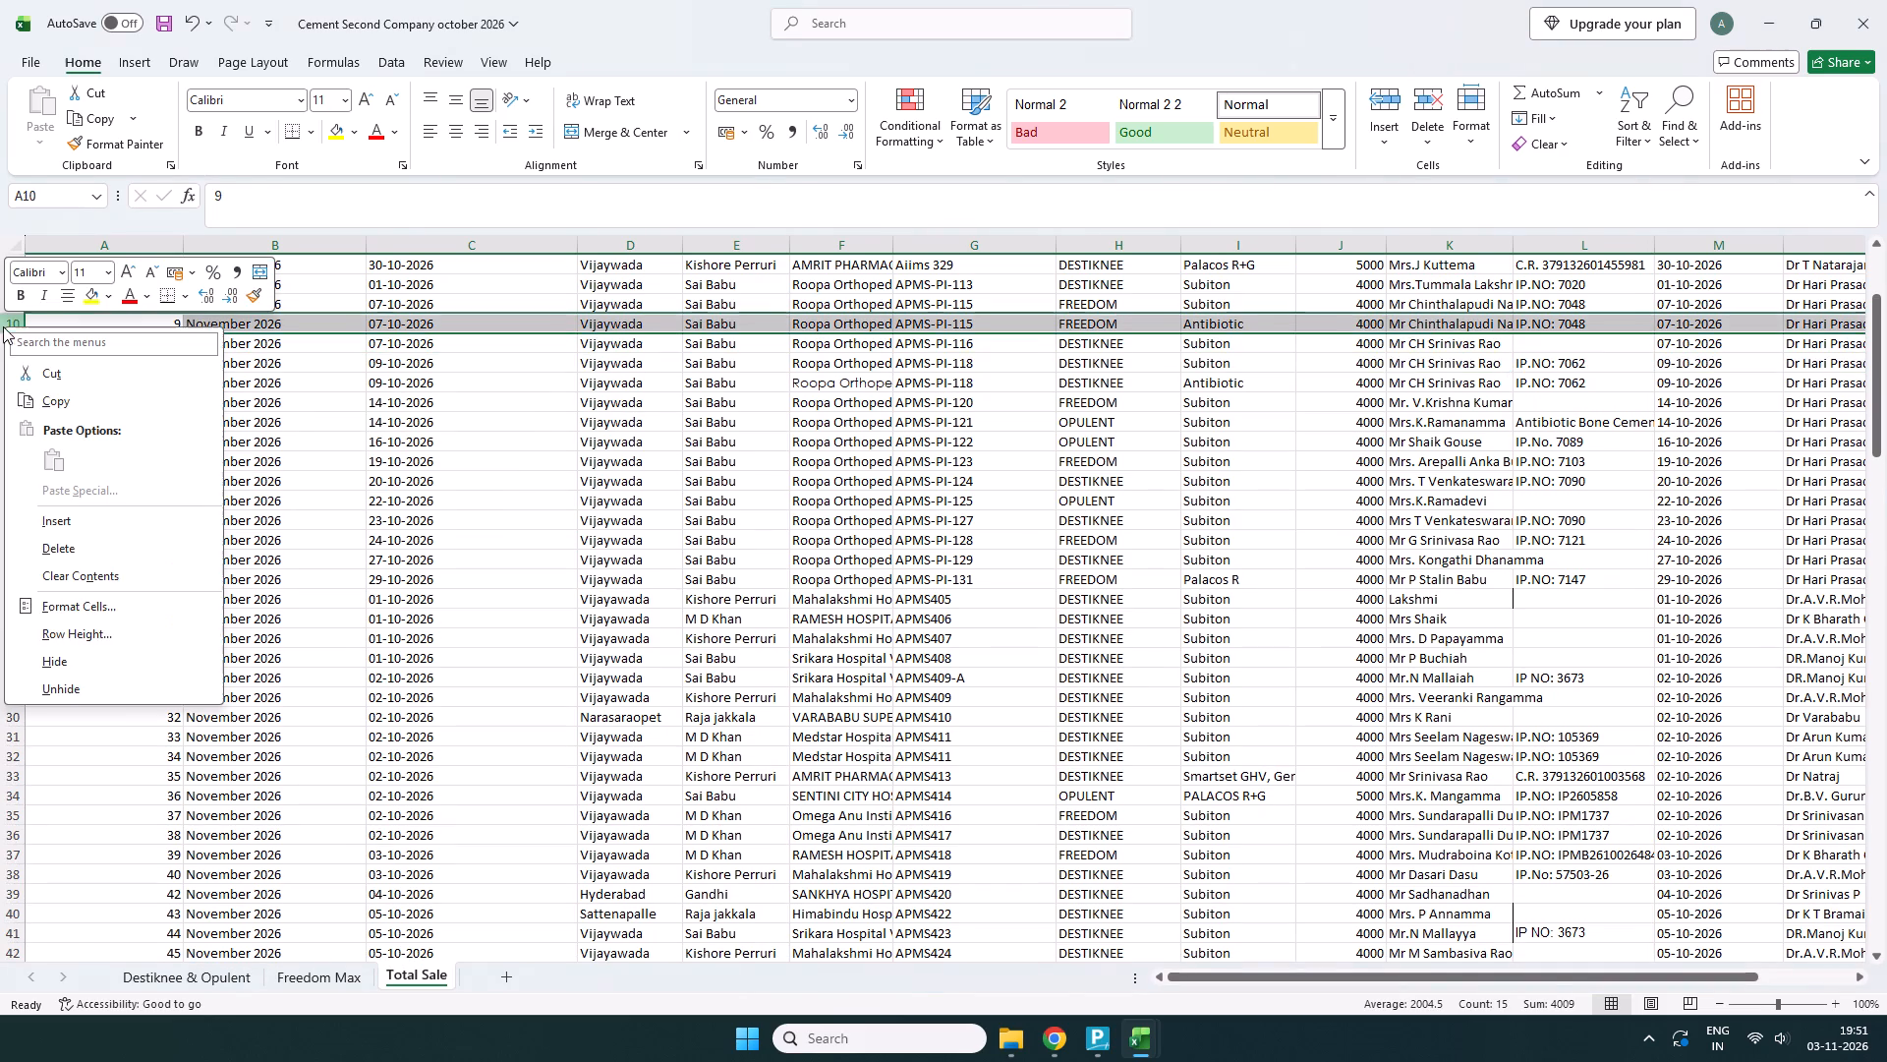
click(69, 547)
Check the Total Sale sheet's total row against the totals on the Destiknee & Opulent and Freedom Max sheets.
scroll(327, 546, up, 4)
scroll(685, 570, down, 20)
scroll(685, 570, down, 12)
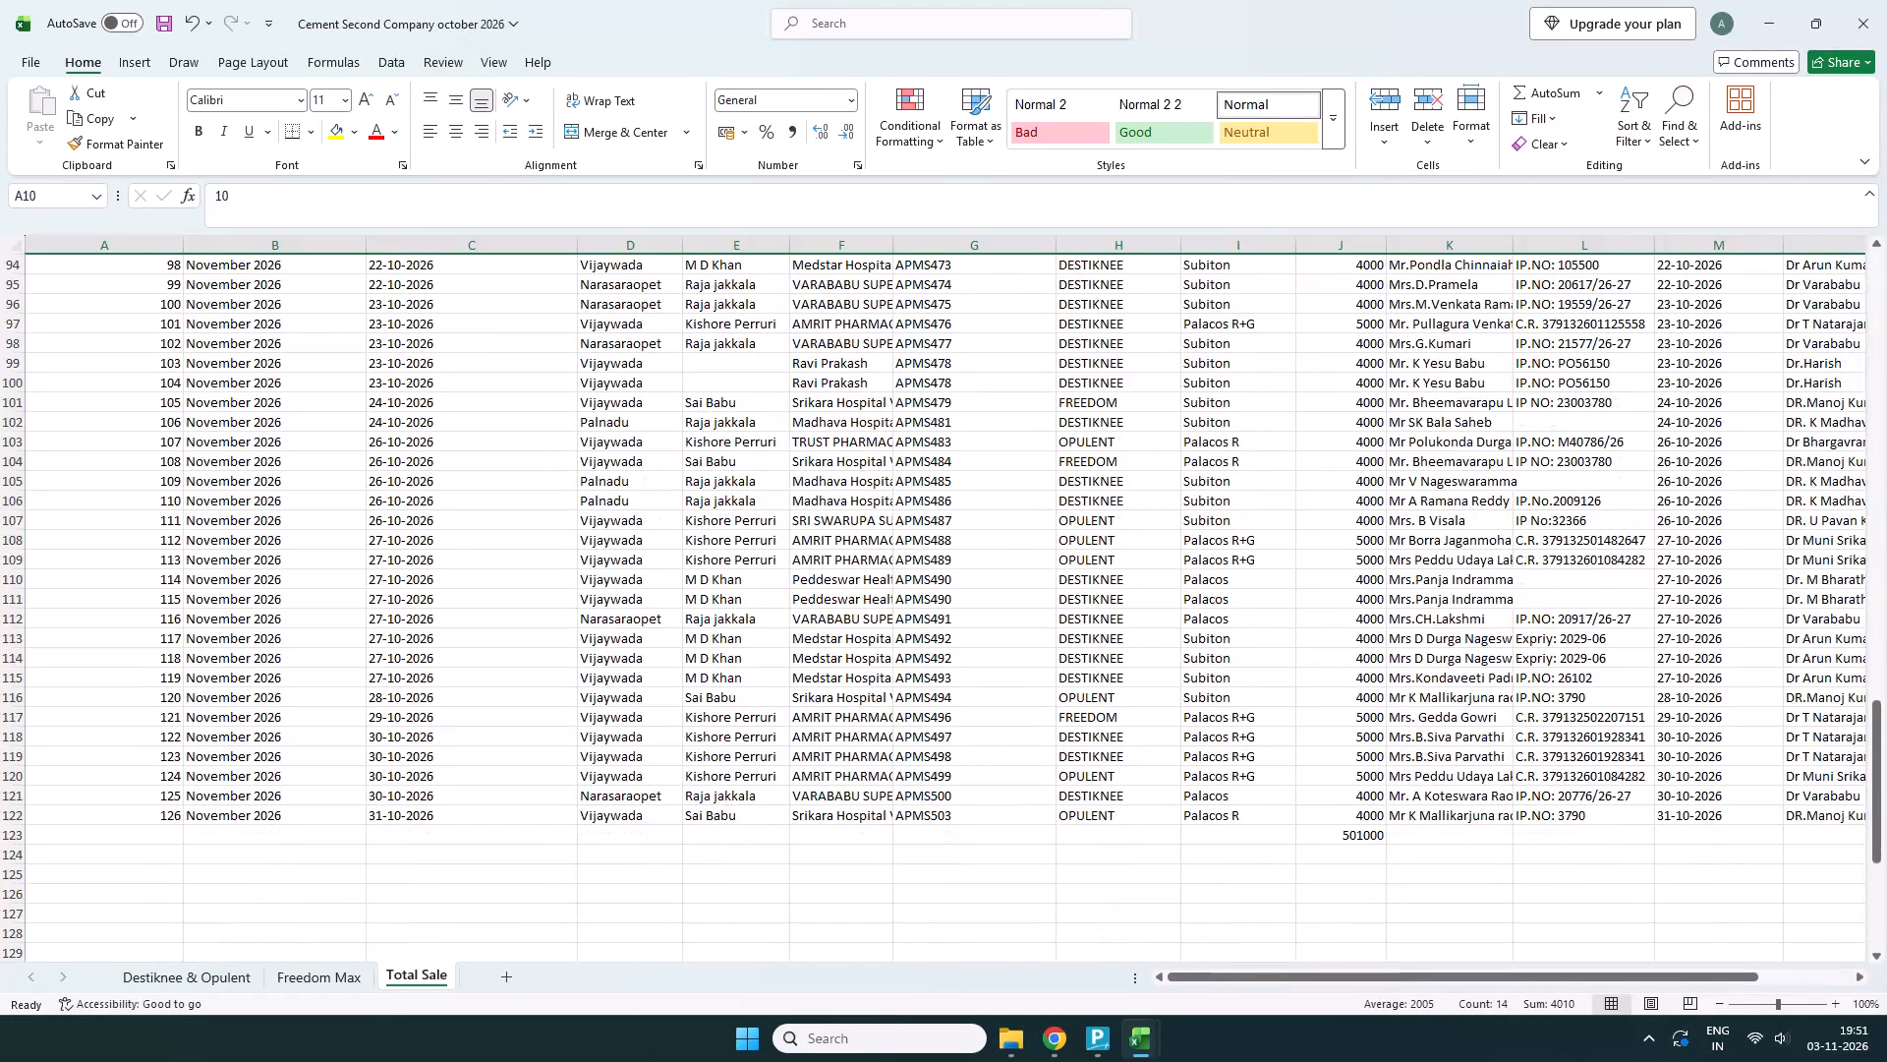
click(241, 970)
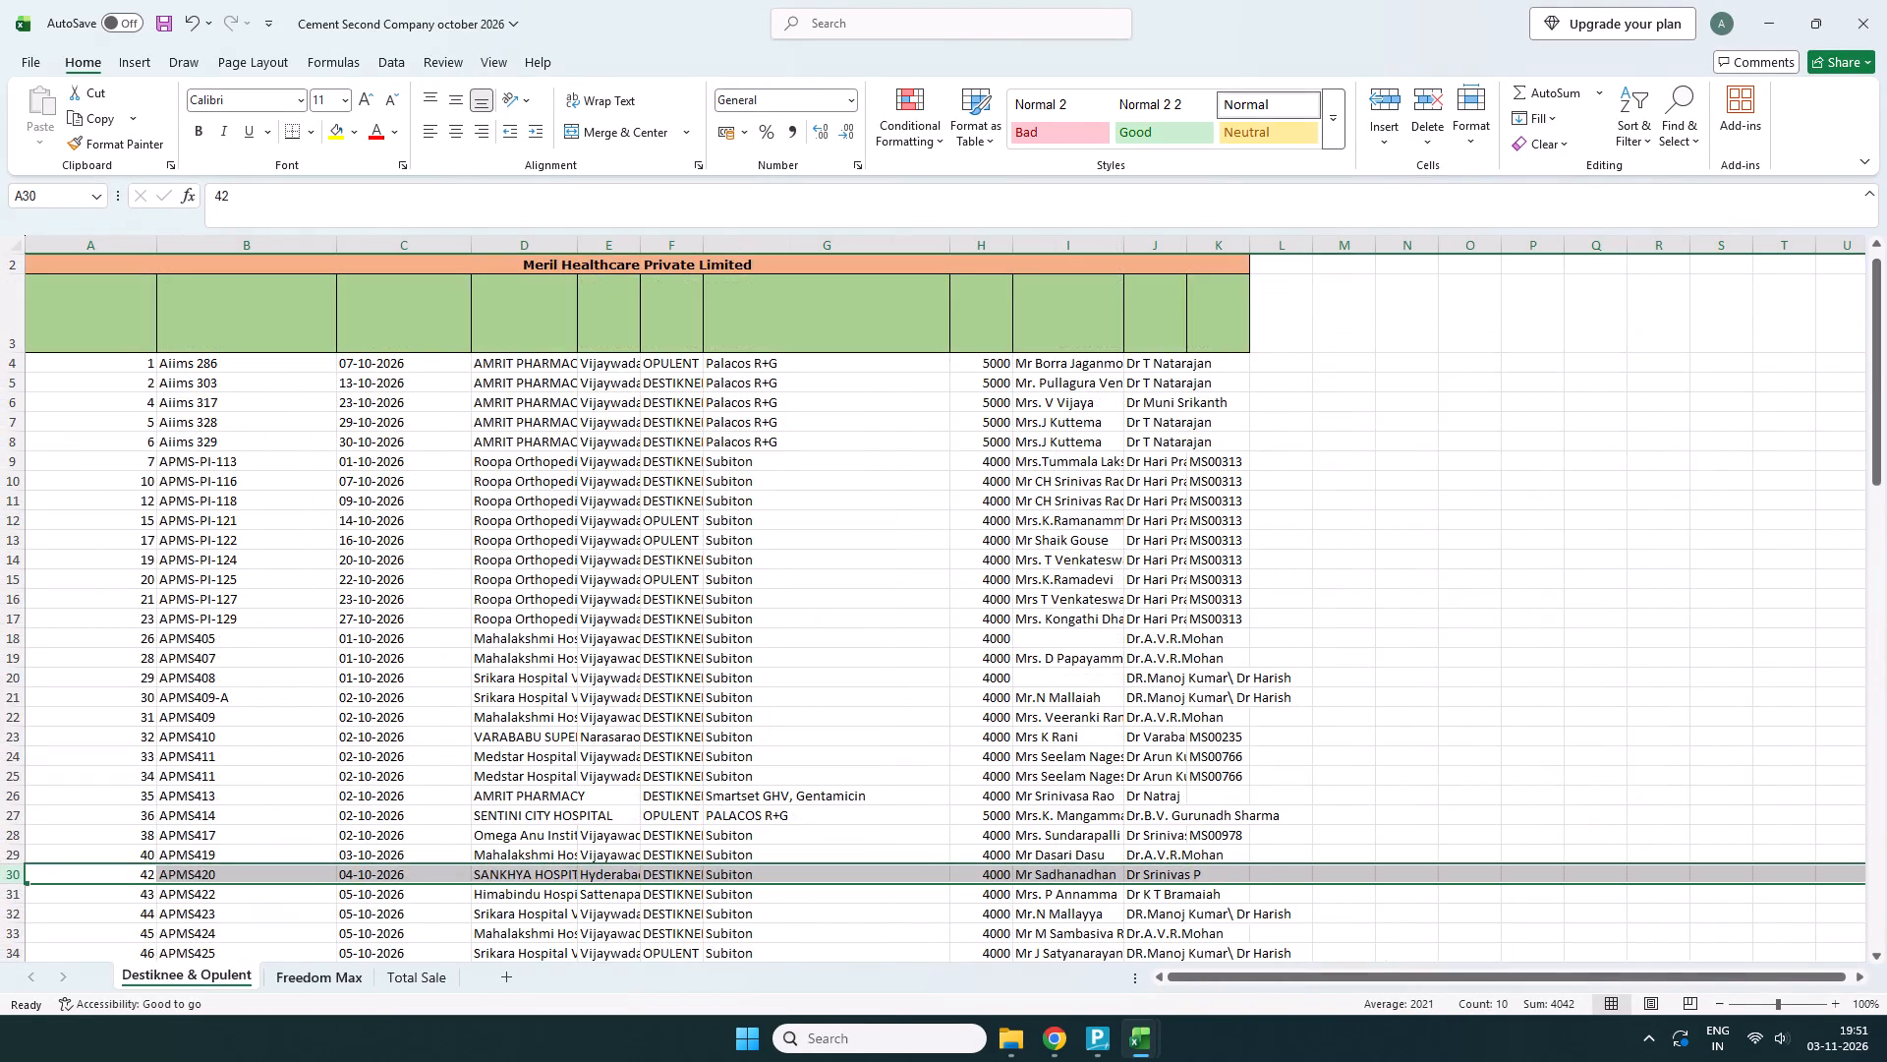
scroll(598, 925, down, 20)
scroll(598, 925, down, 7)
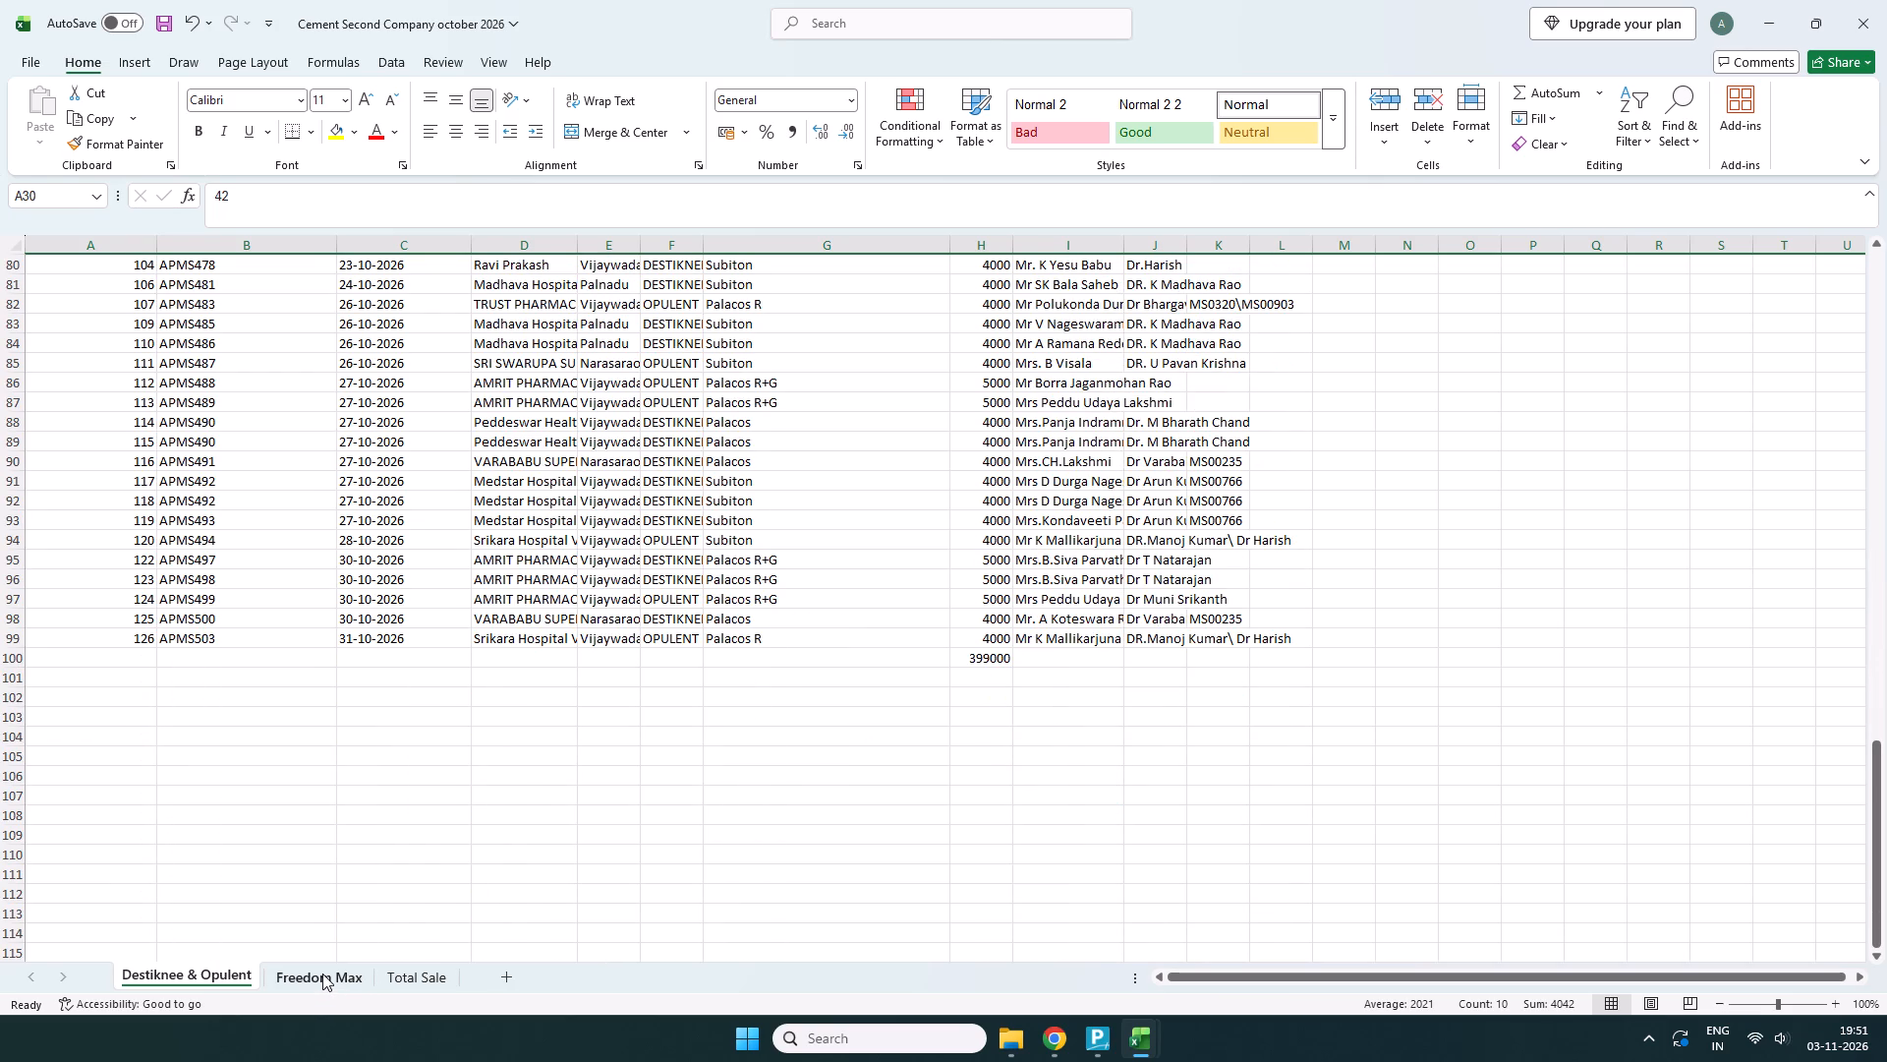
scroll(754, 723, up, 1)
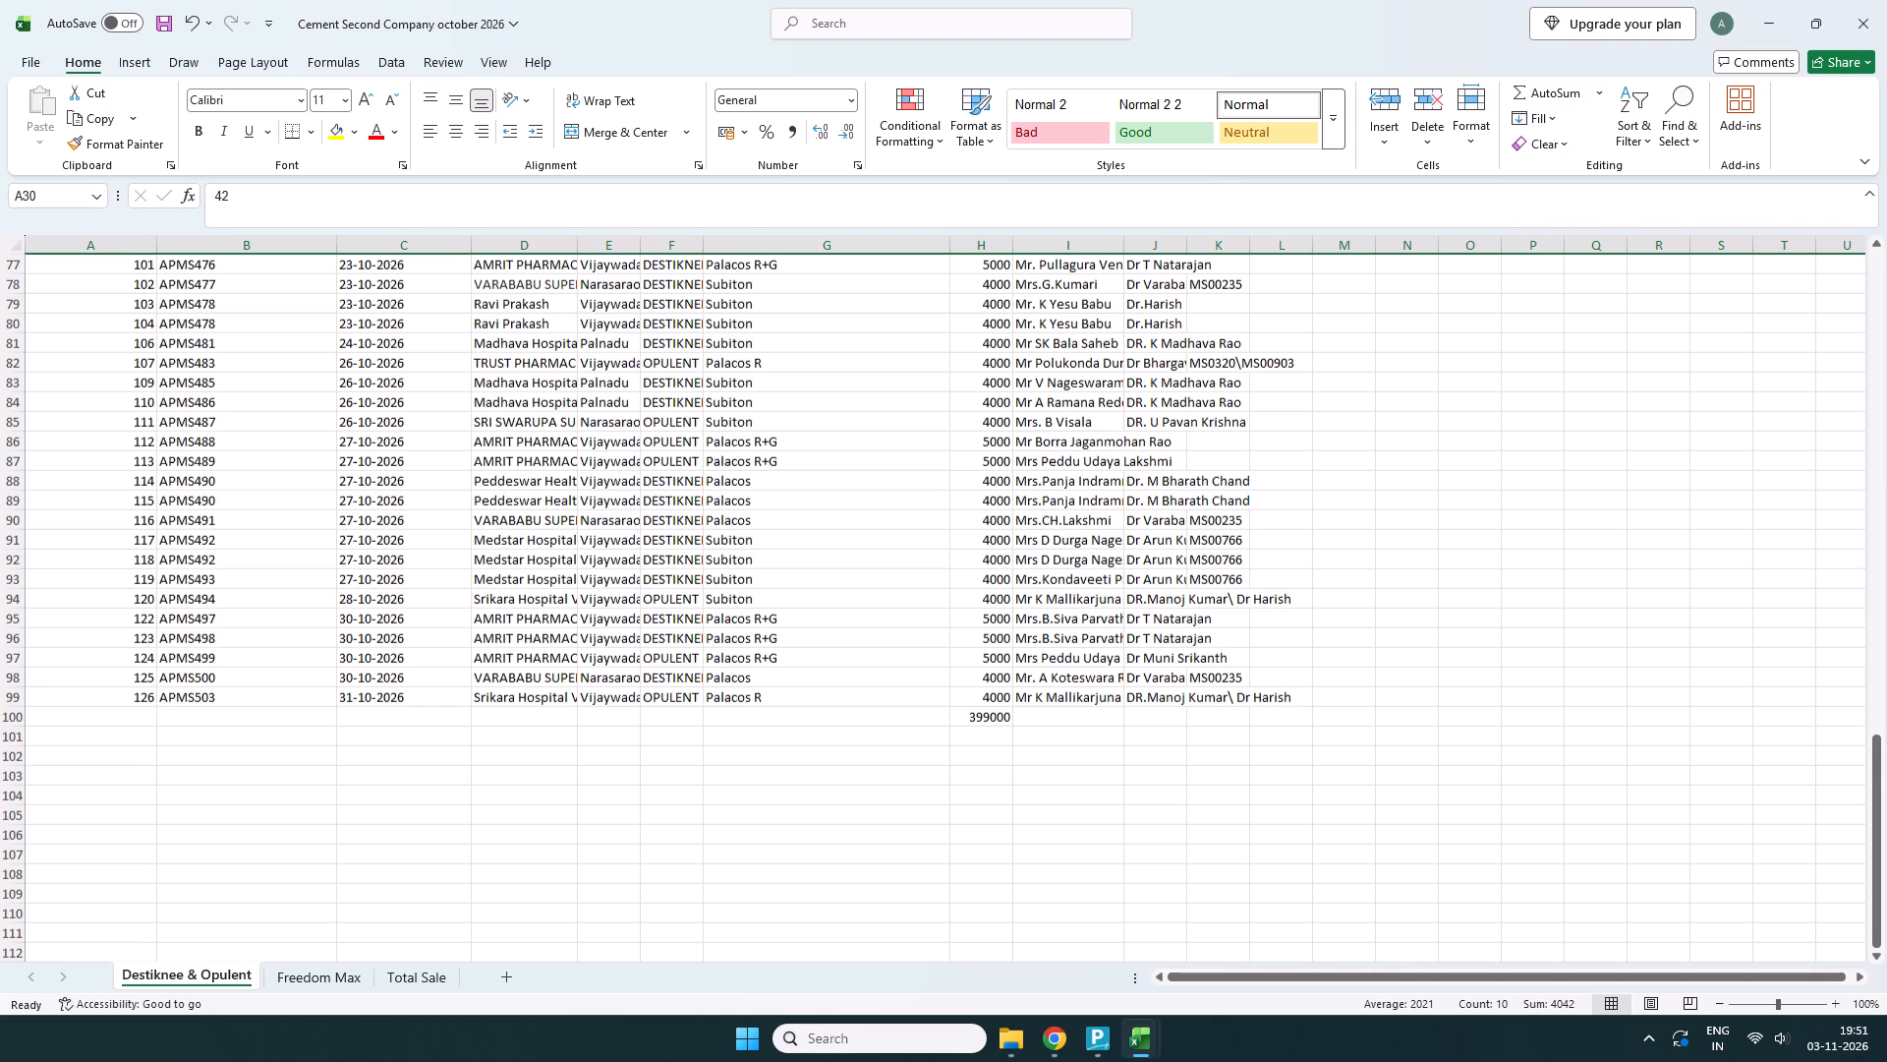
click(302, 965)
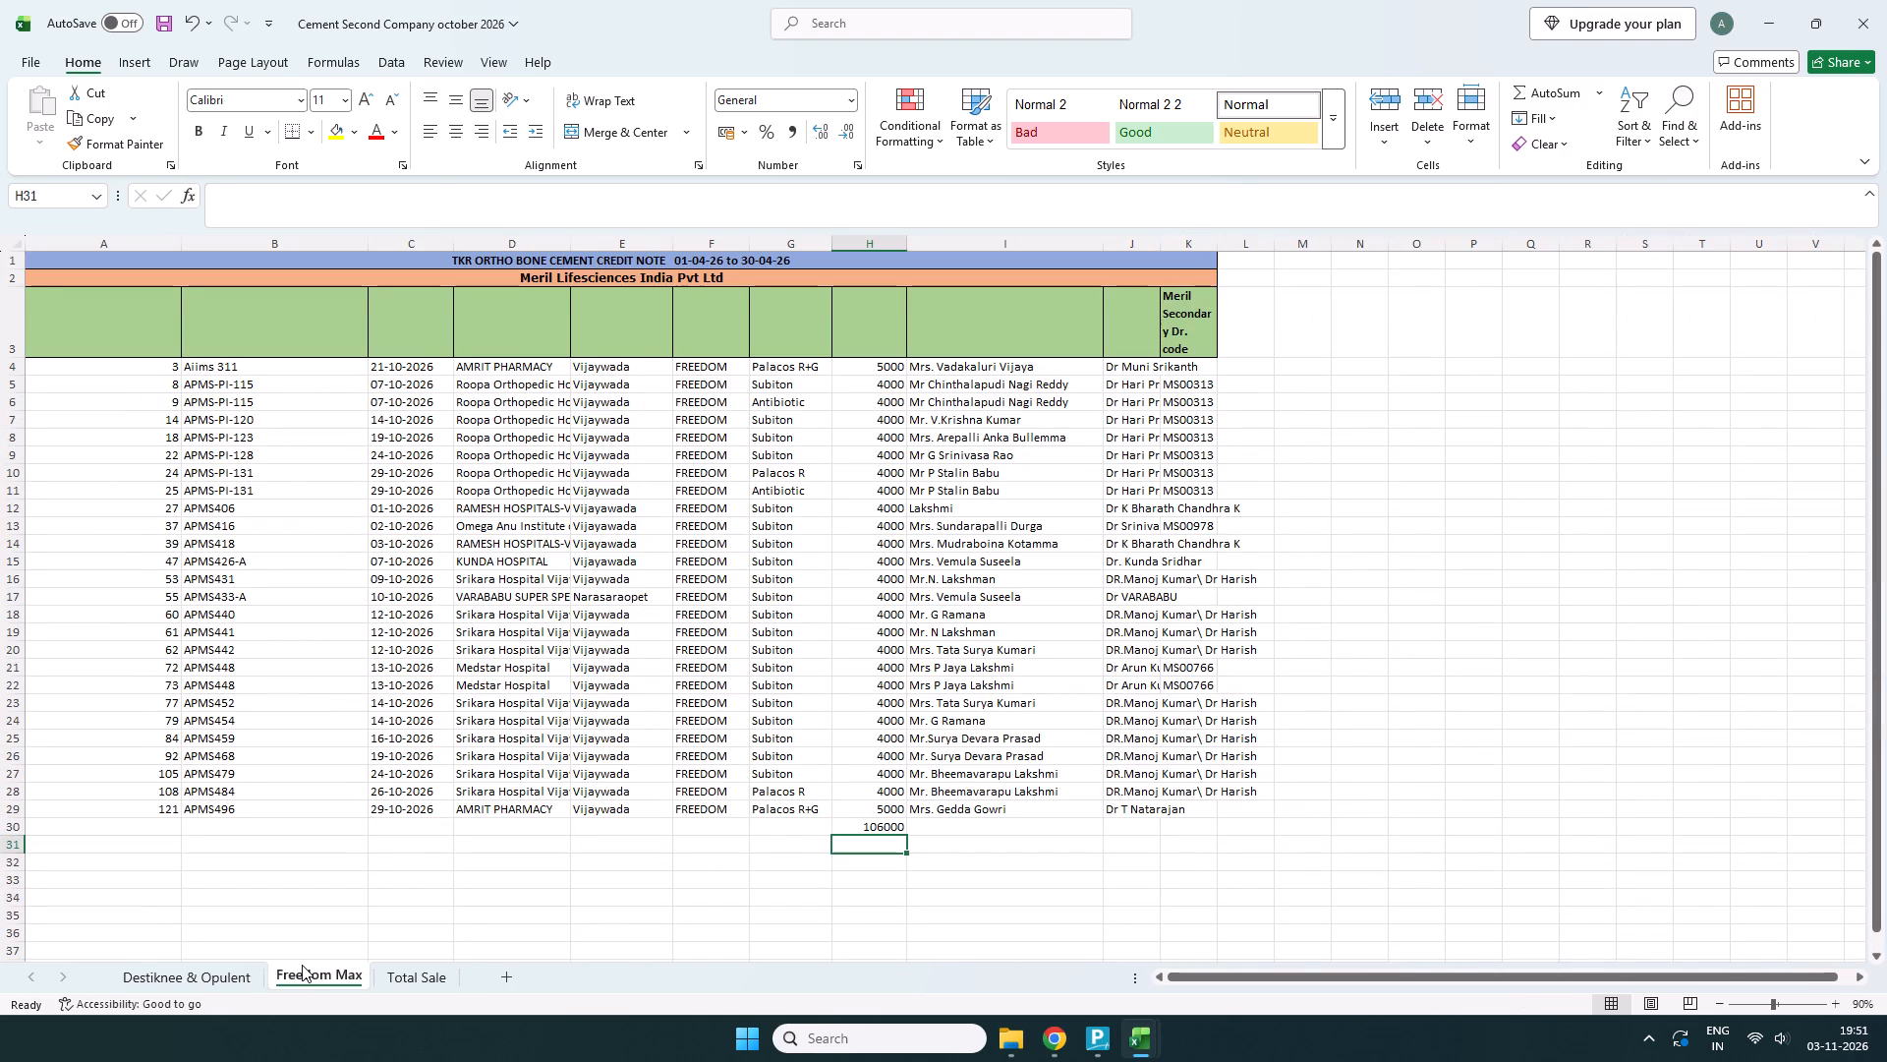
click(403, 966)
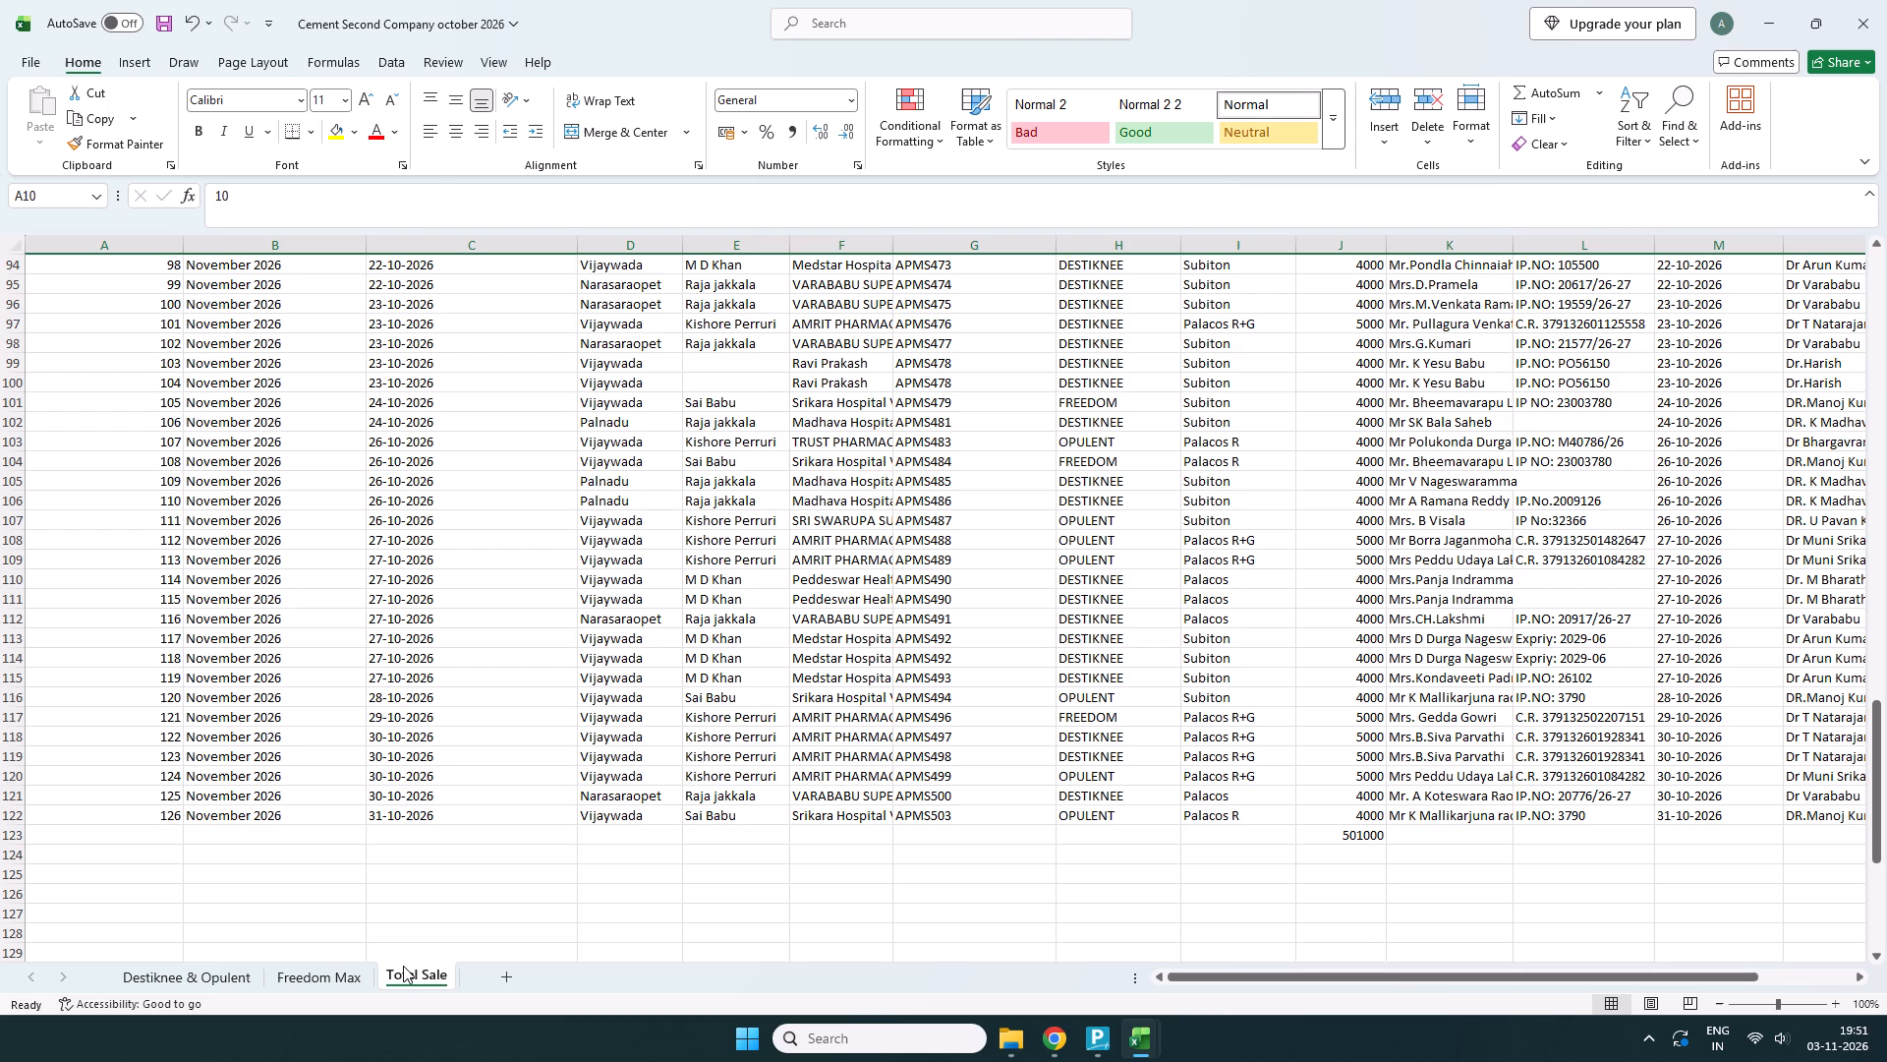
Delete the Antibiotic entry row for invoice APMS-PI-131 from the Freedom Max sheet.
click(299, 973)
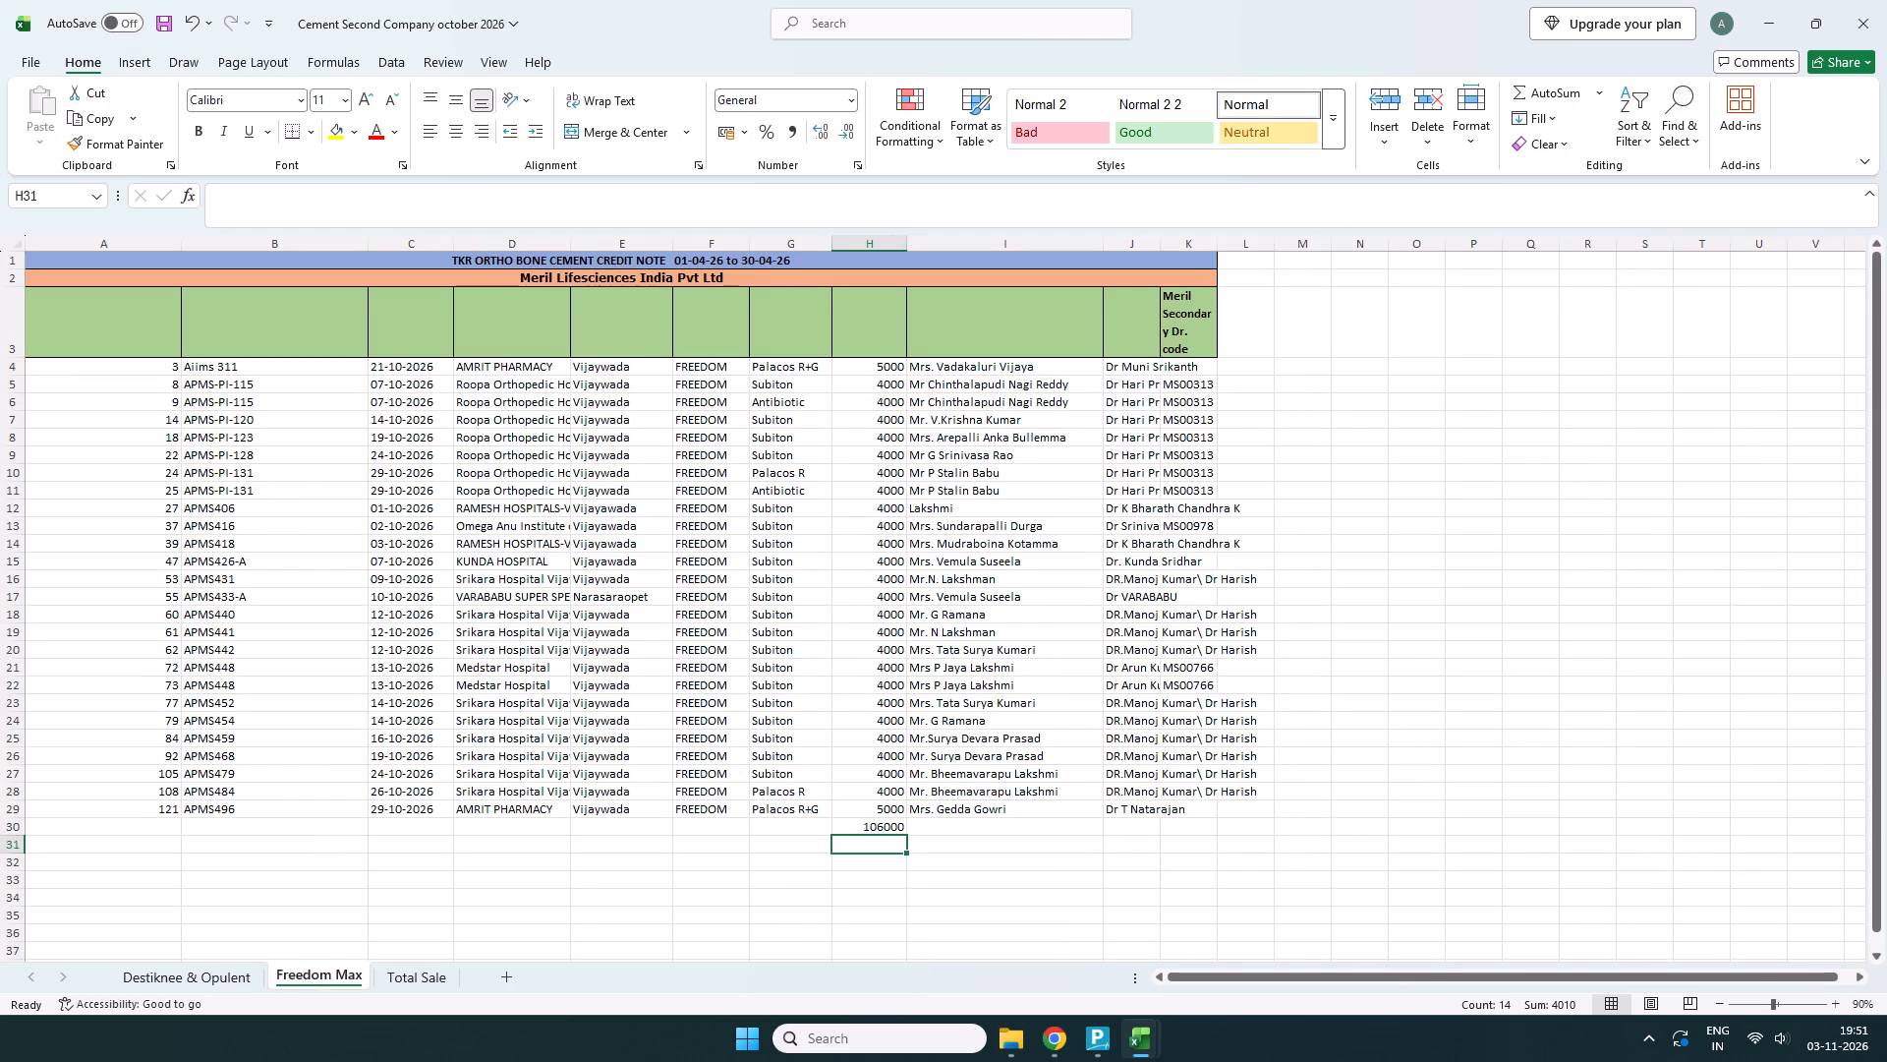
right_click(13, 492)
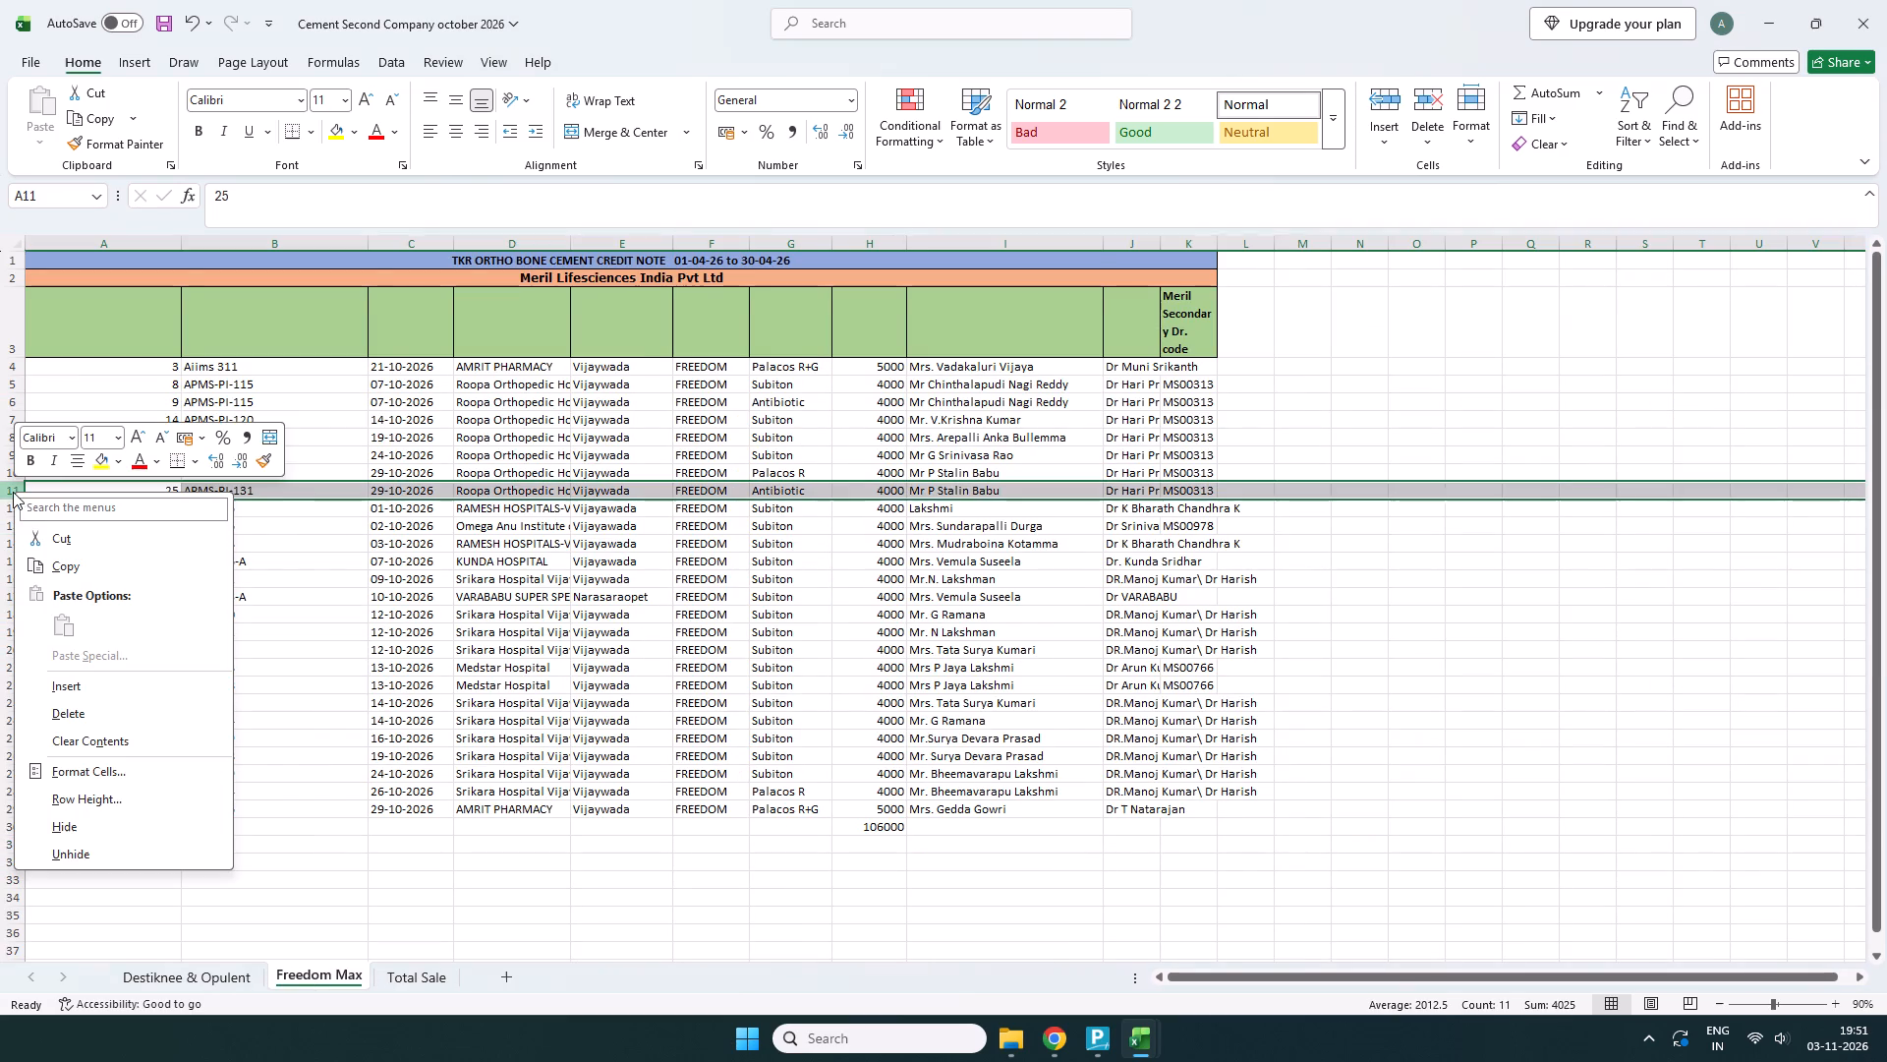
click(83, 716)
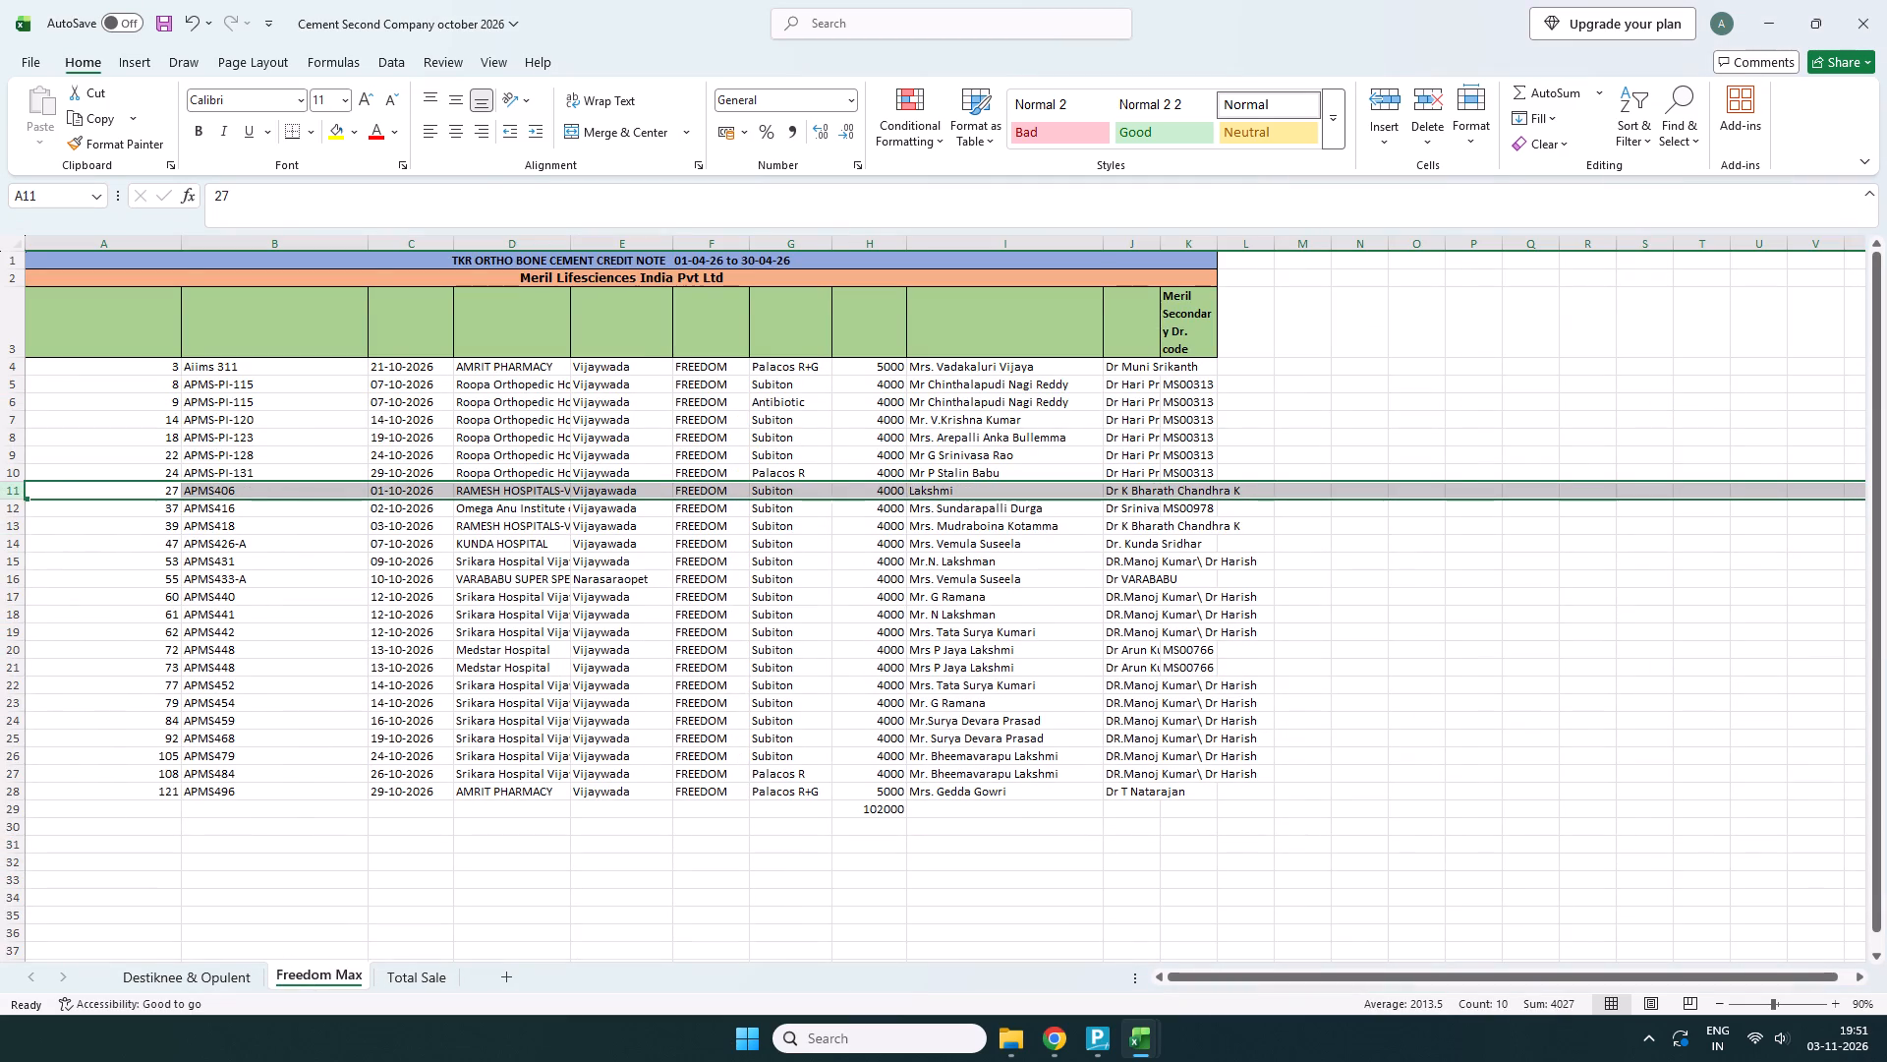
Compare the Destiknee & Opulent and Freedom Max sheet totals with the Total Sale sheet's total again.
click(236, 976)
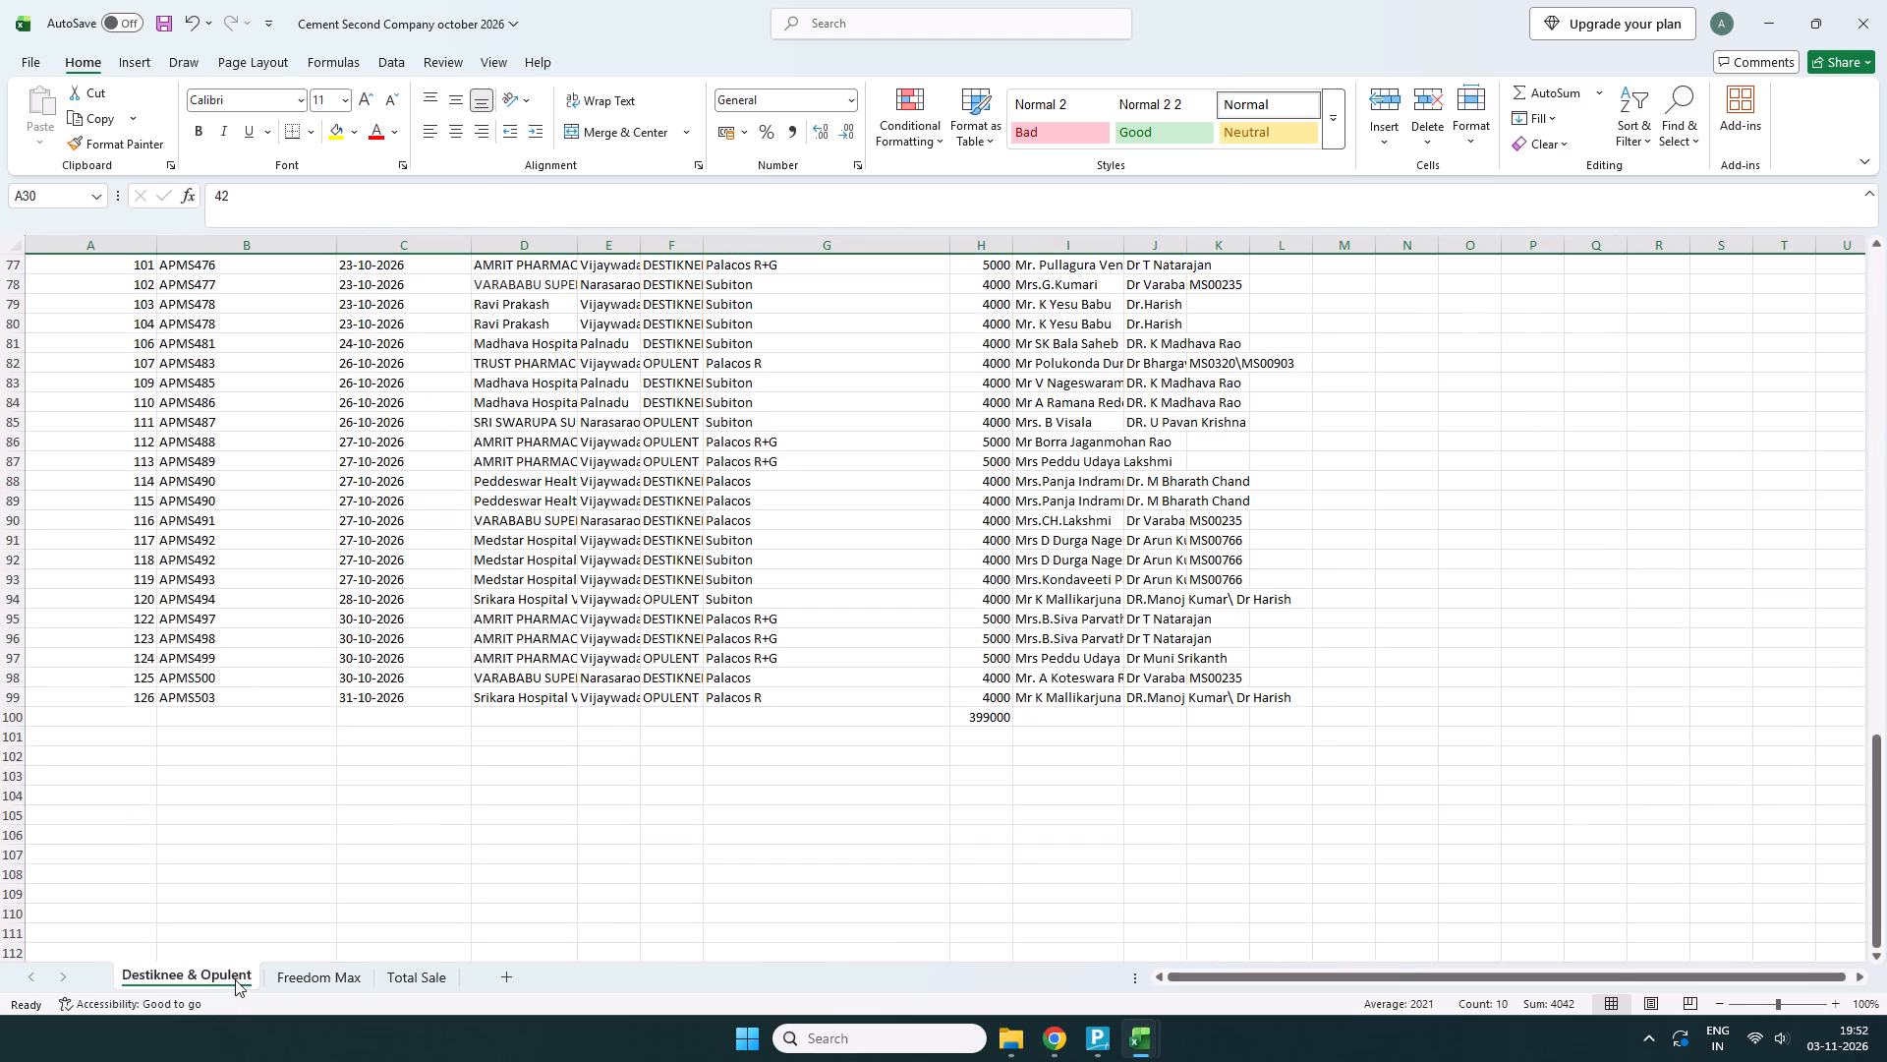
click(271, 975)
click(424, 987)
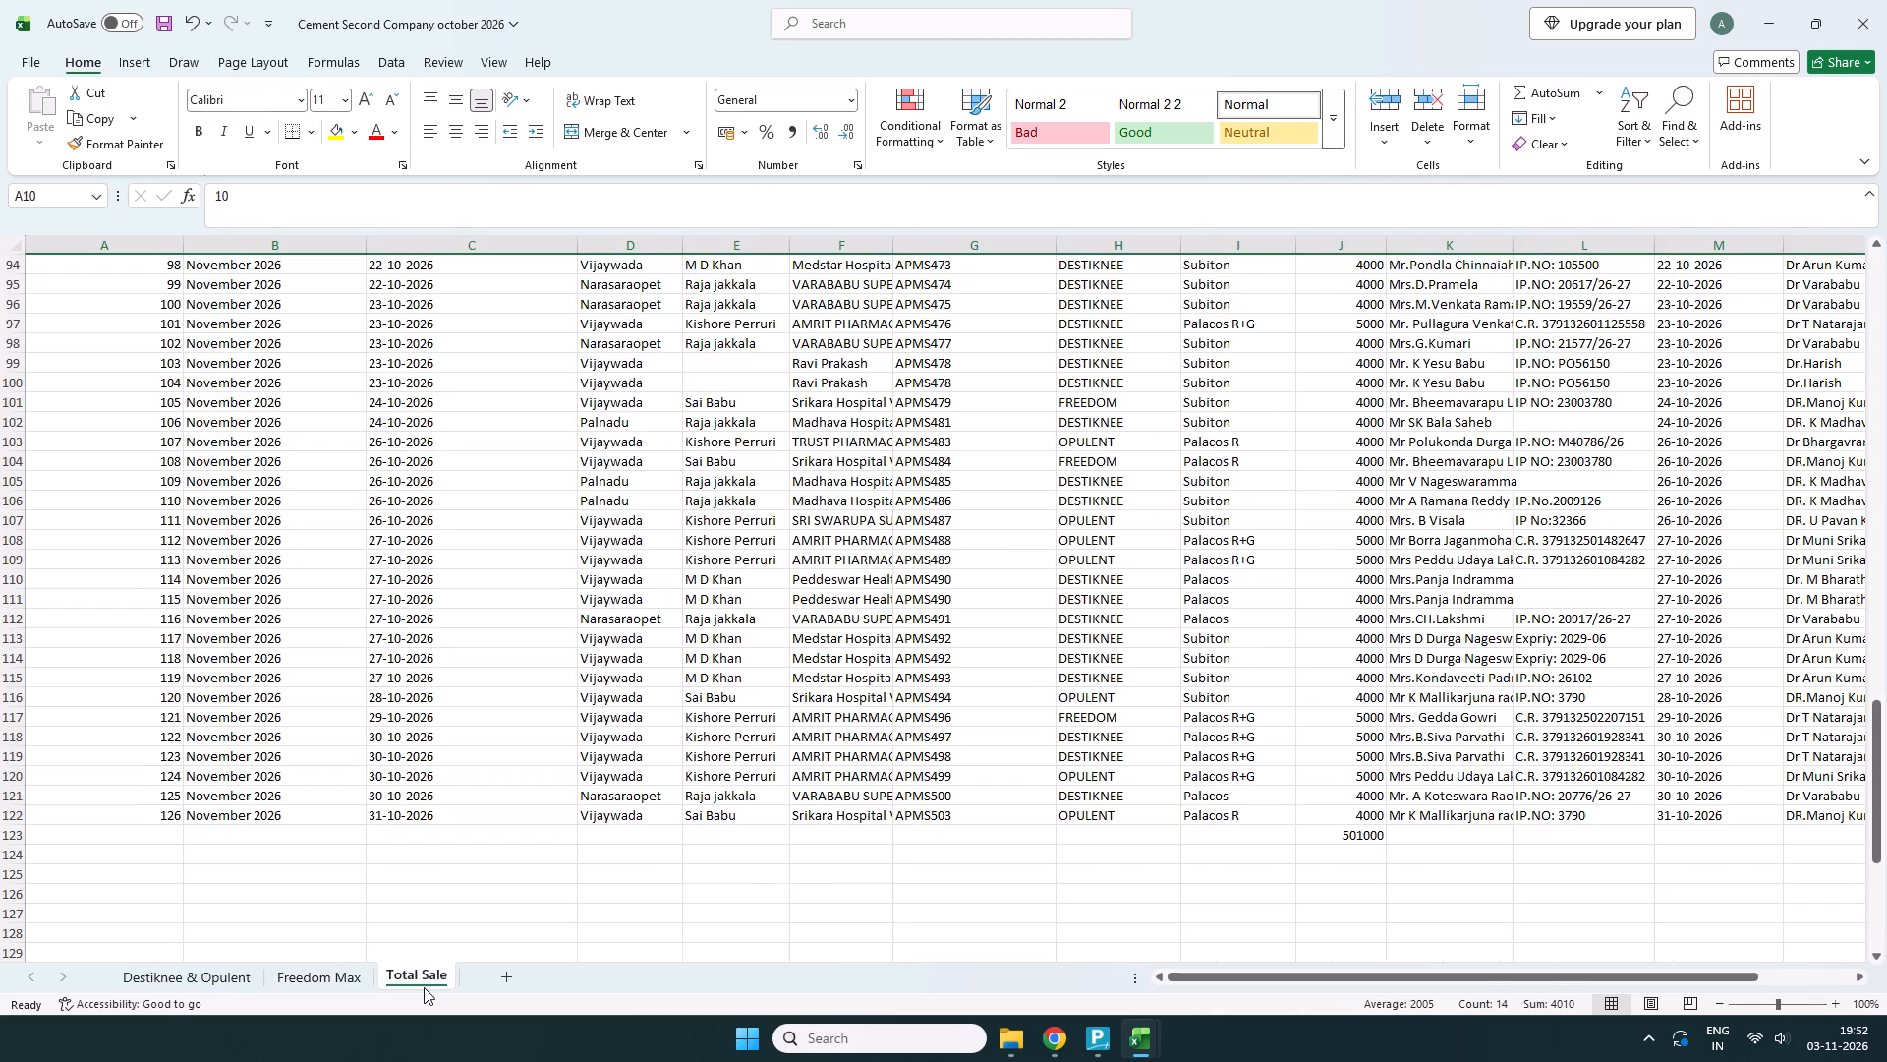
Save the corrected cement claim workbook.
key(ctrl+s)
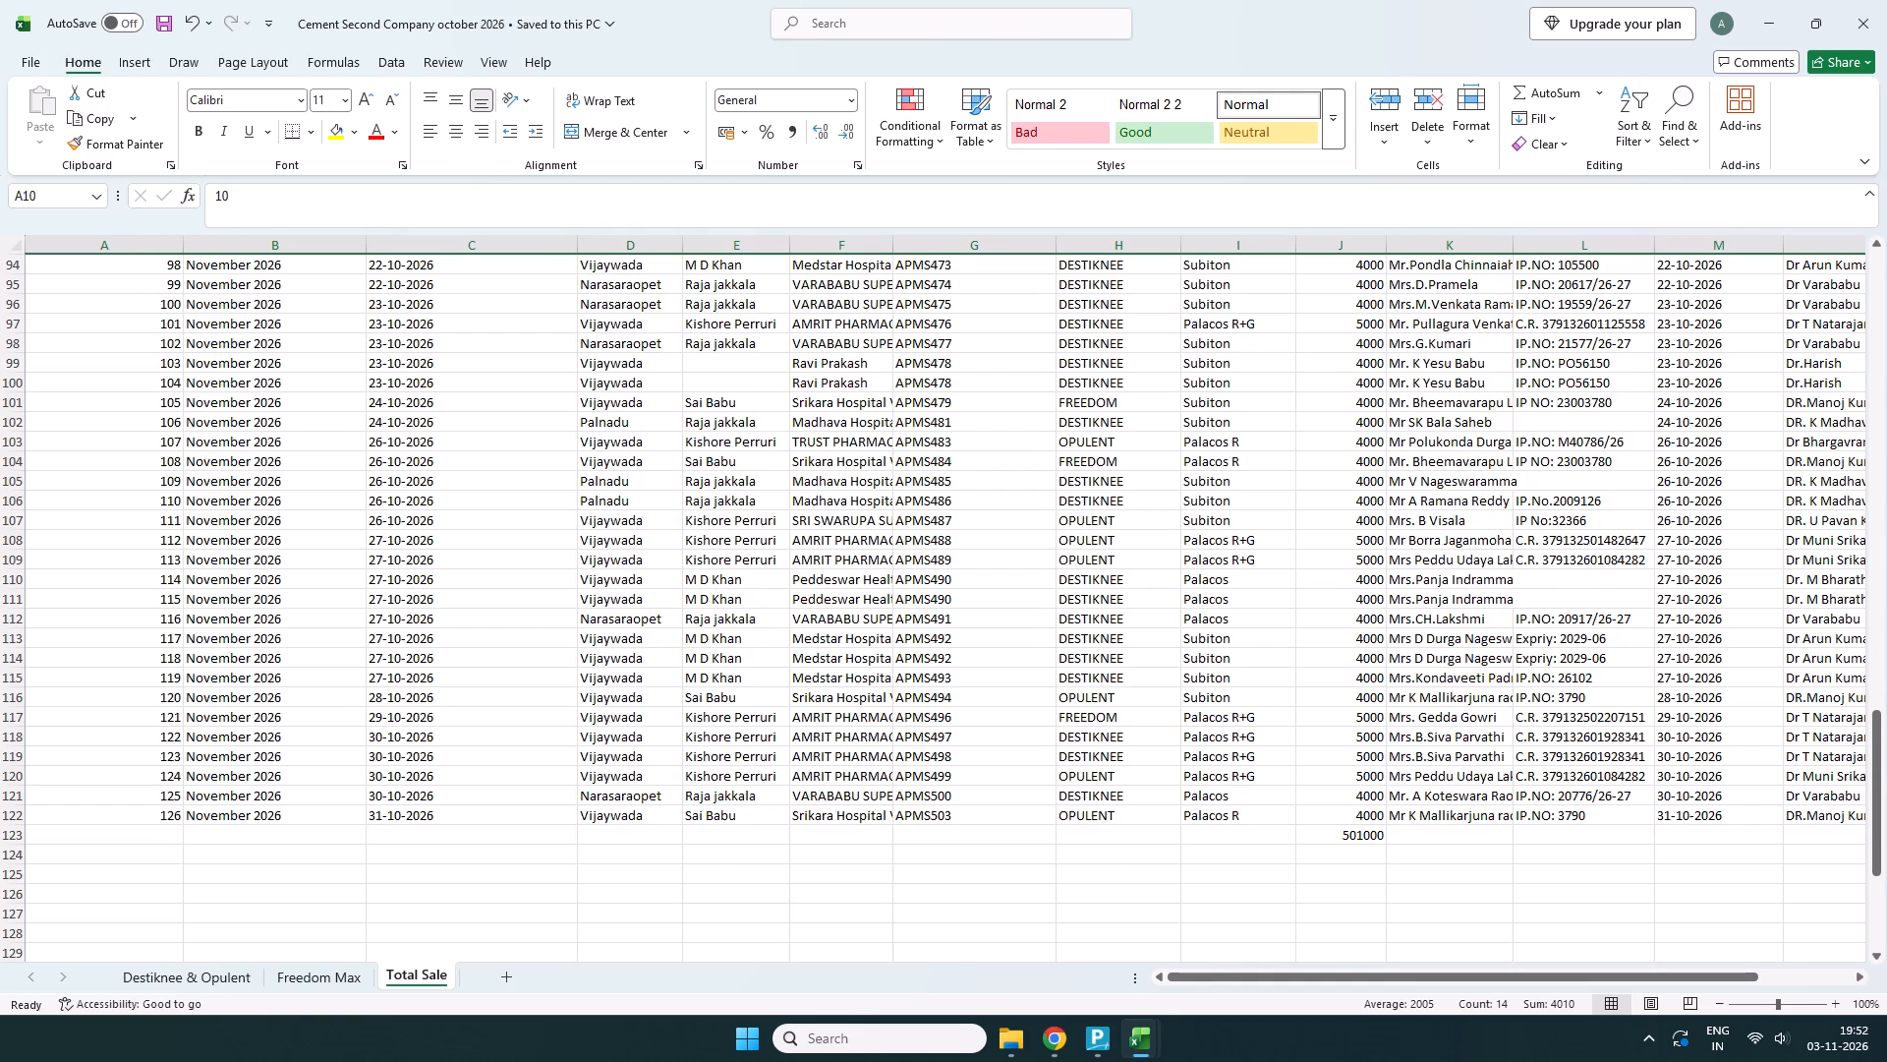
Look through the Total Sale sheet's invoice rows, from the last October entries back to the header row, to check the remaining records.
scroll(1161, 921, up, 1)
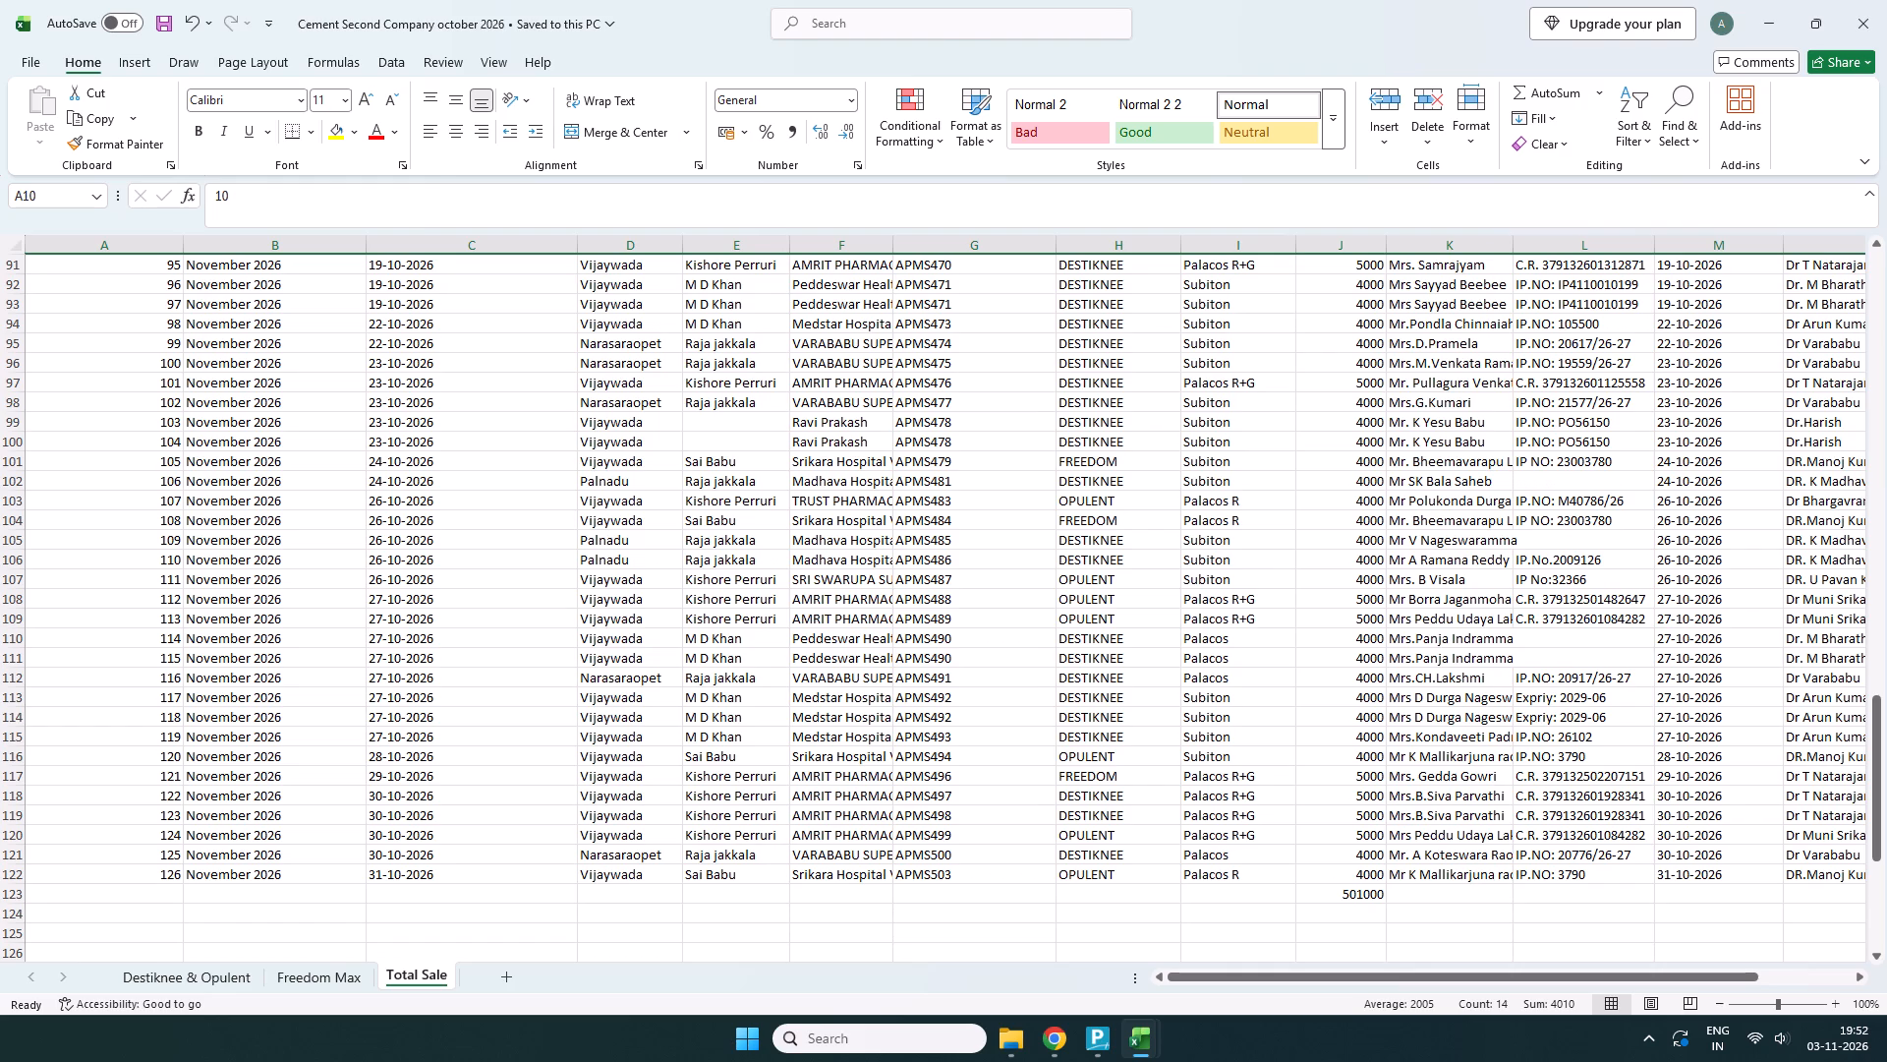
scroll(1167, 912, up, 1)
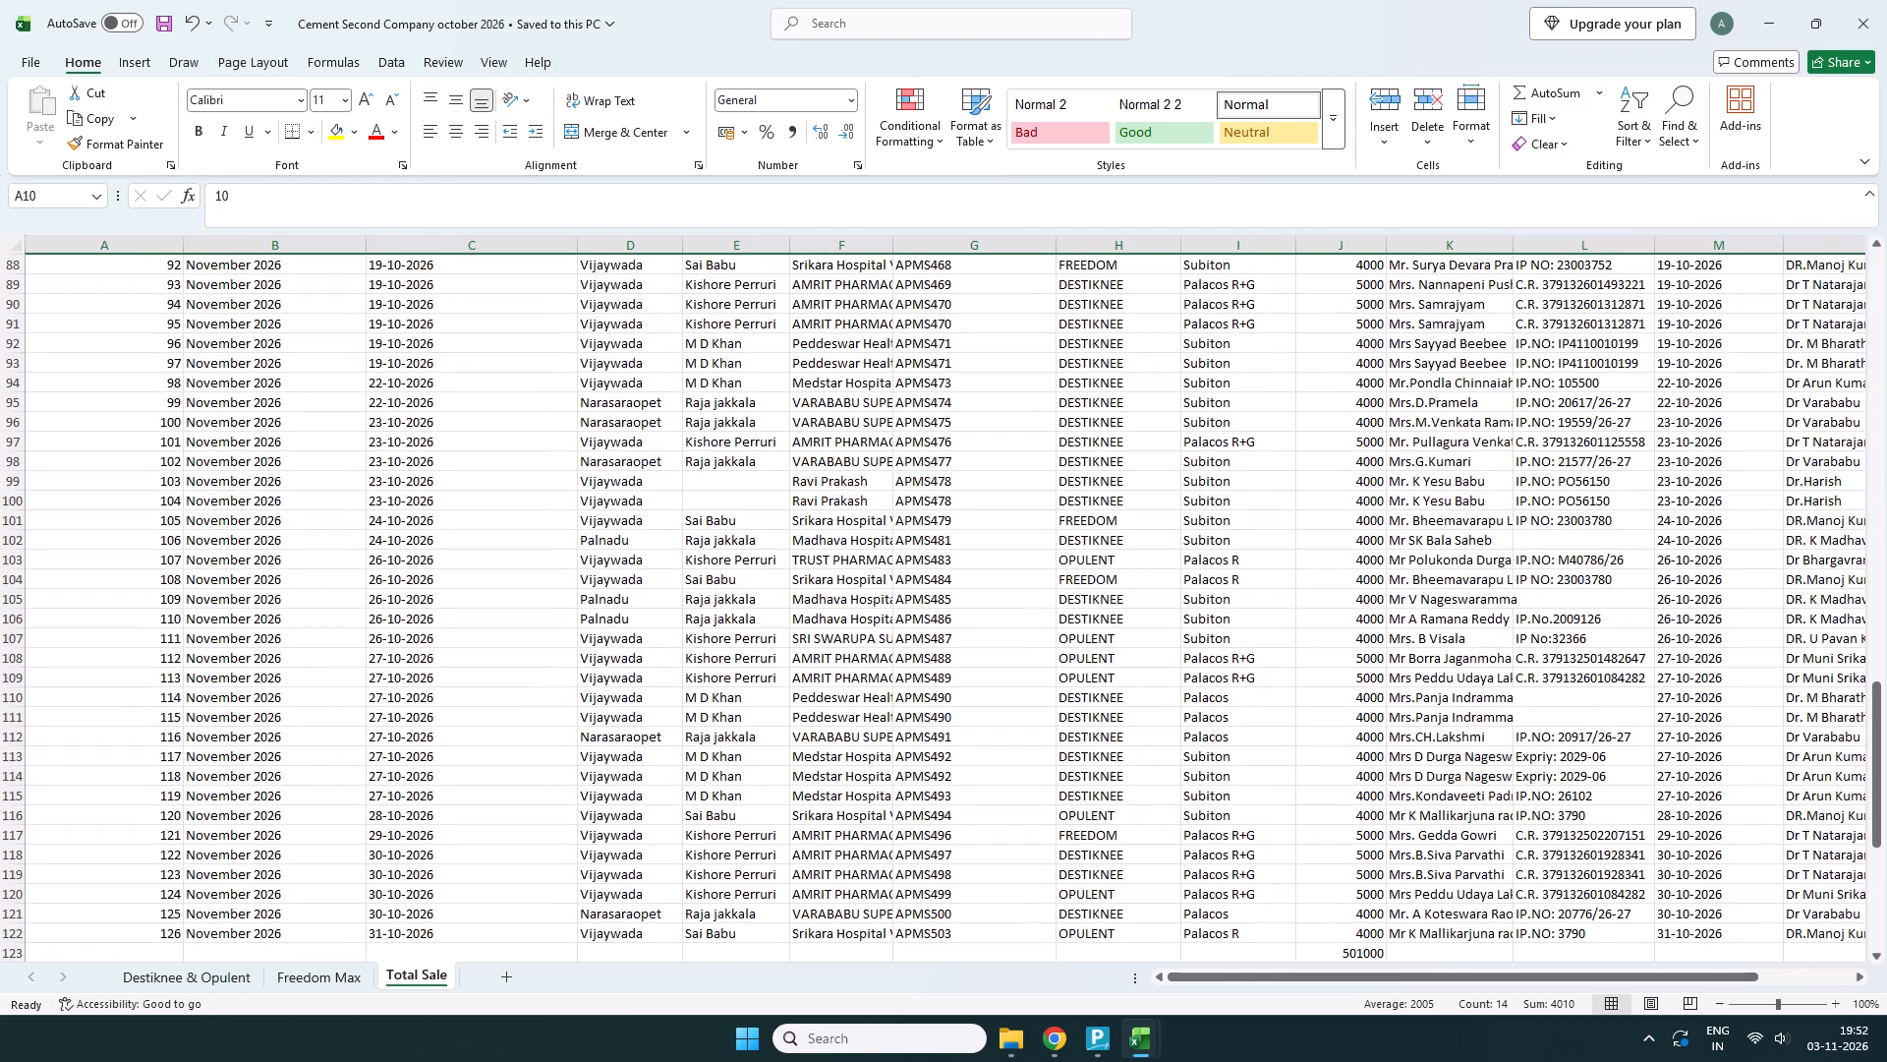
scroll(1172, 889, up, 4)
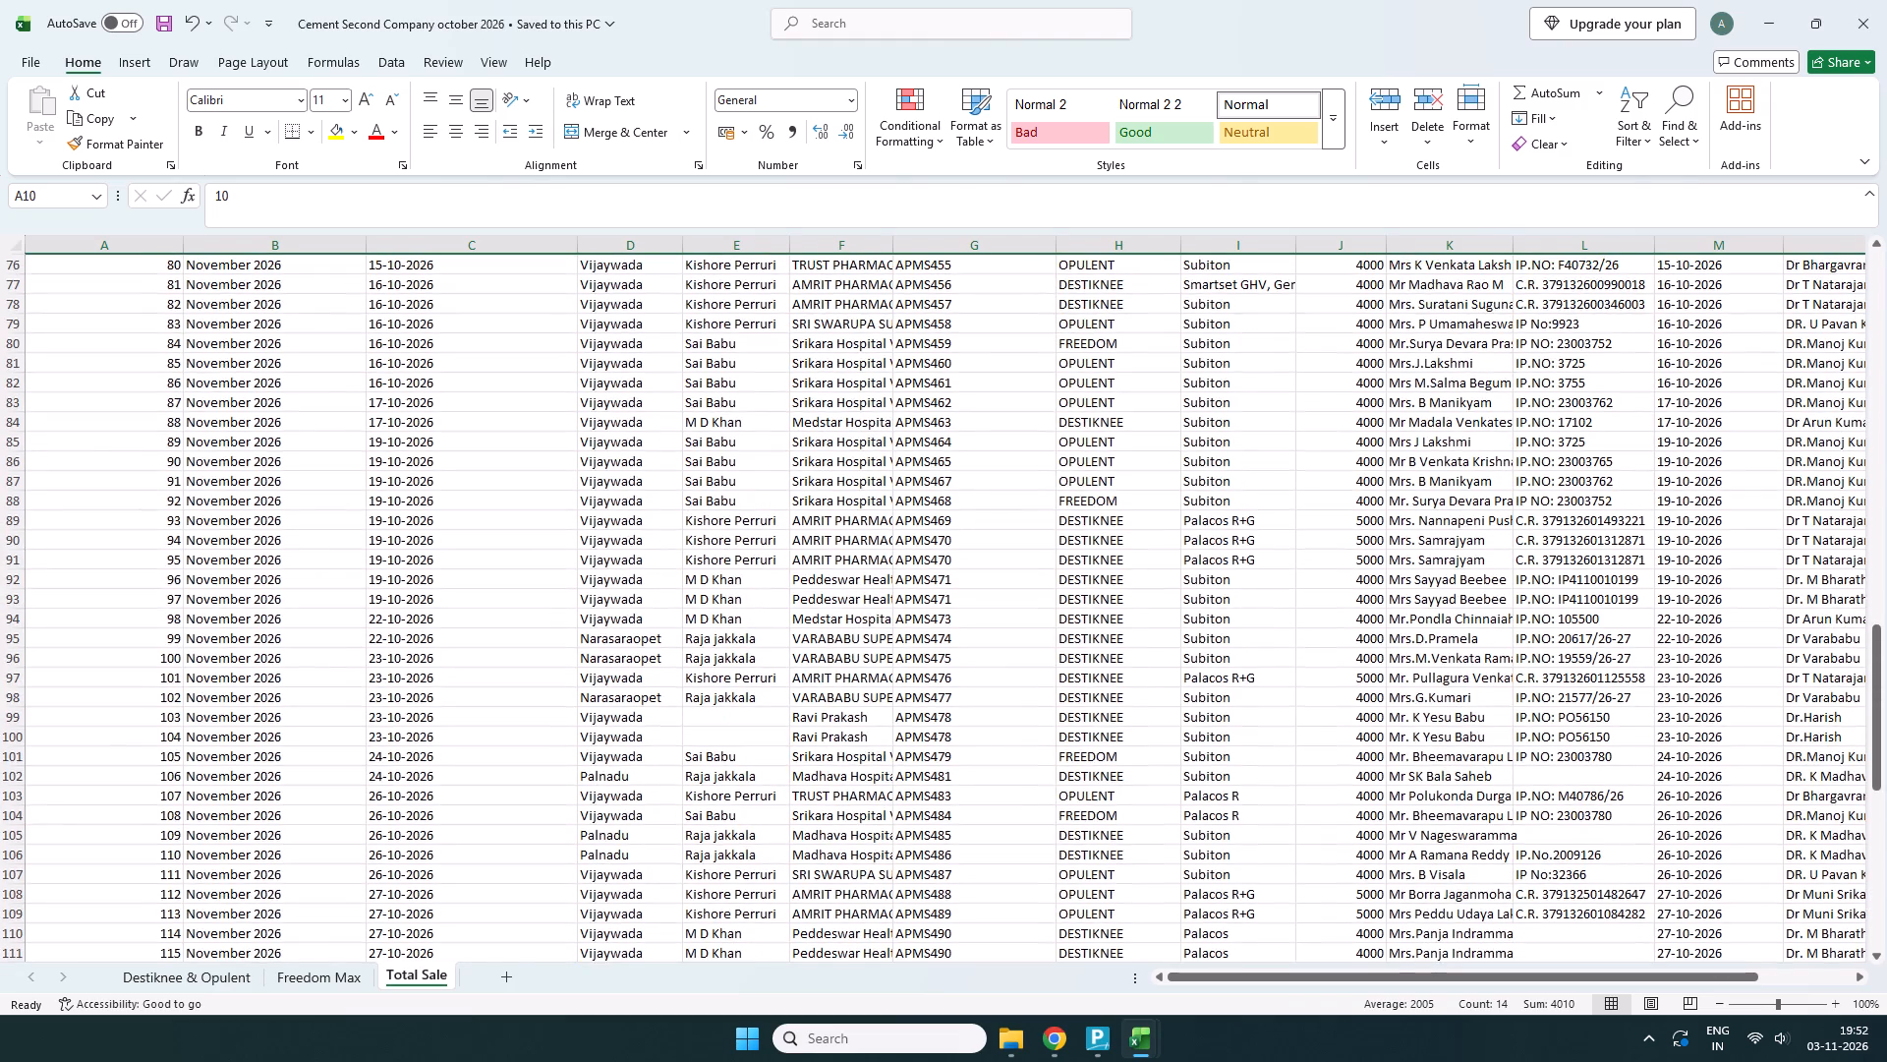
scroll(1172, 889, up, 9)
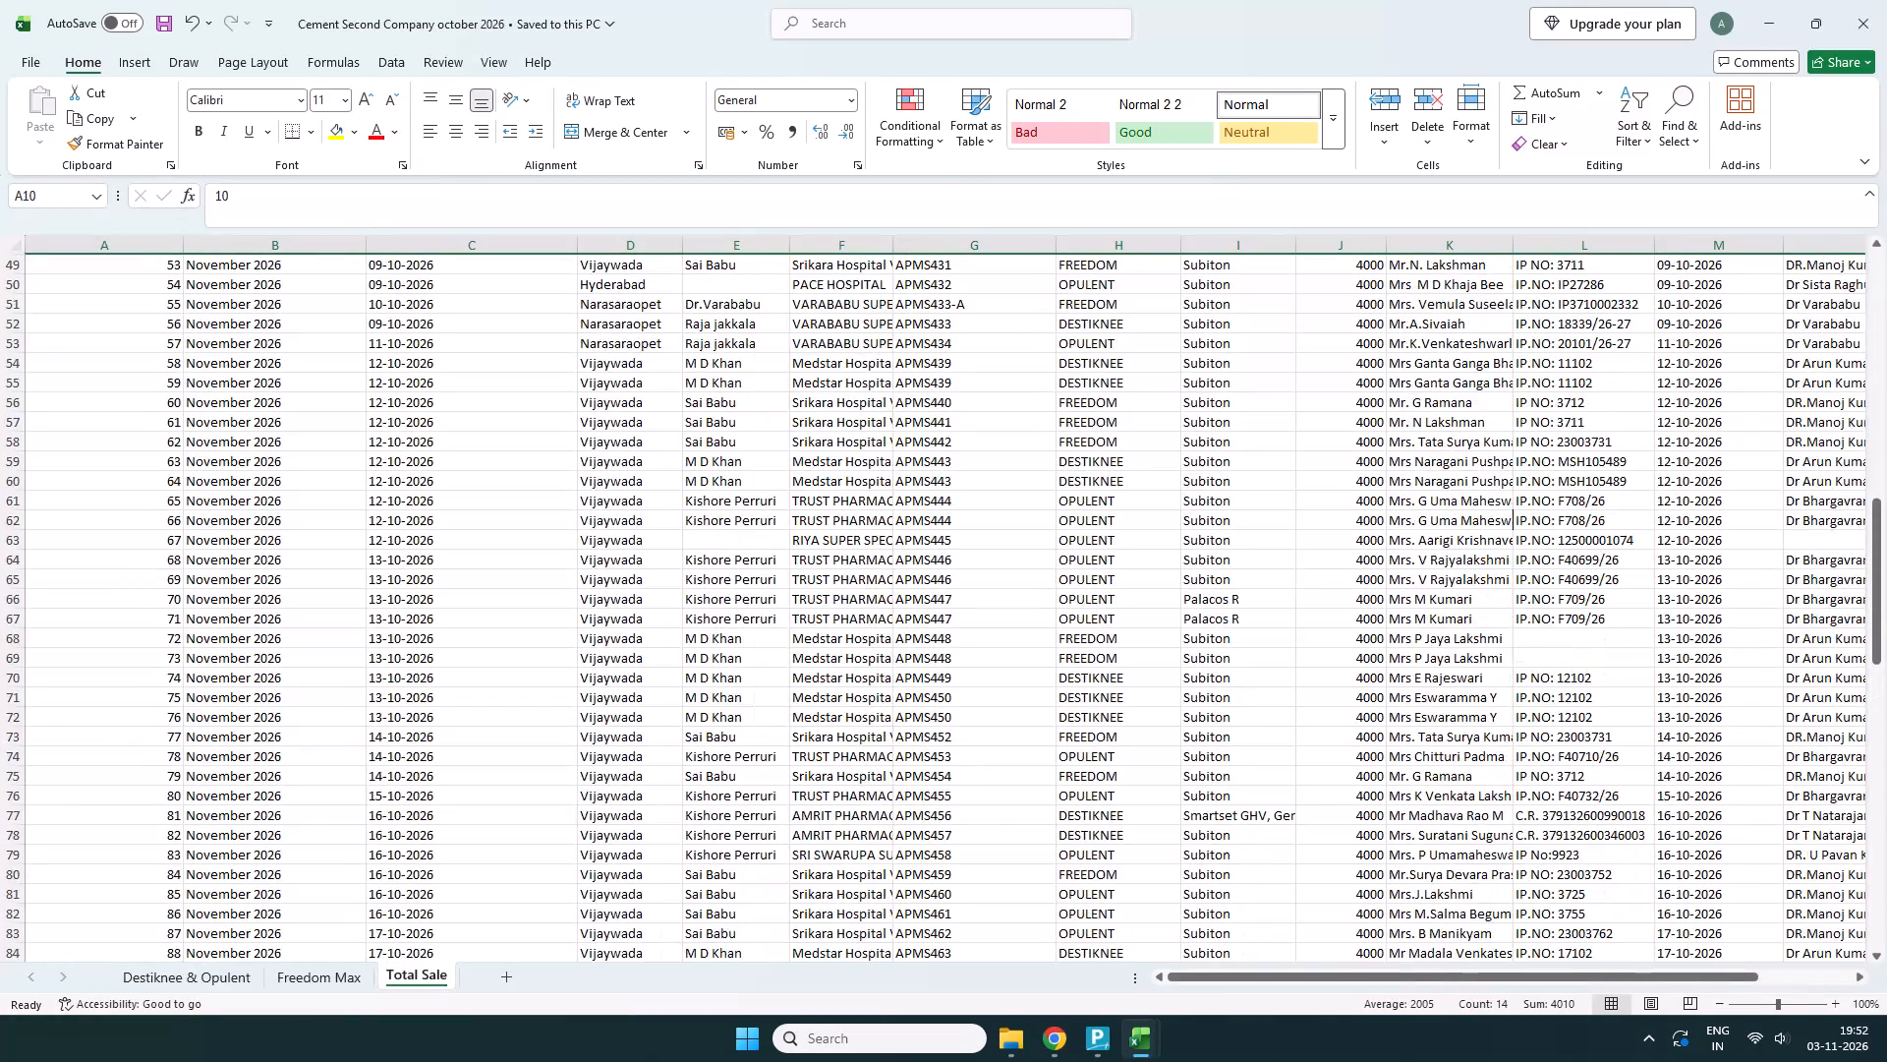
scroll(1172, 889, up, 20)
scroll(1172, 889, up, 1)
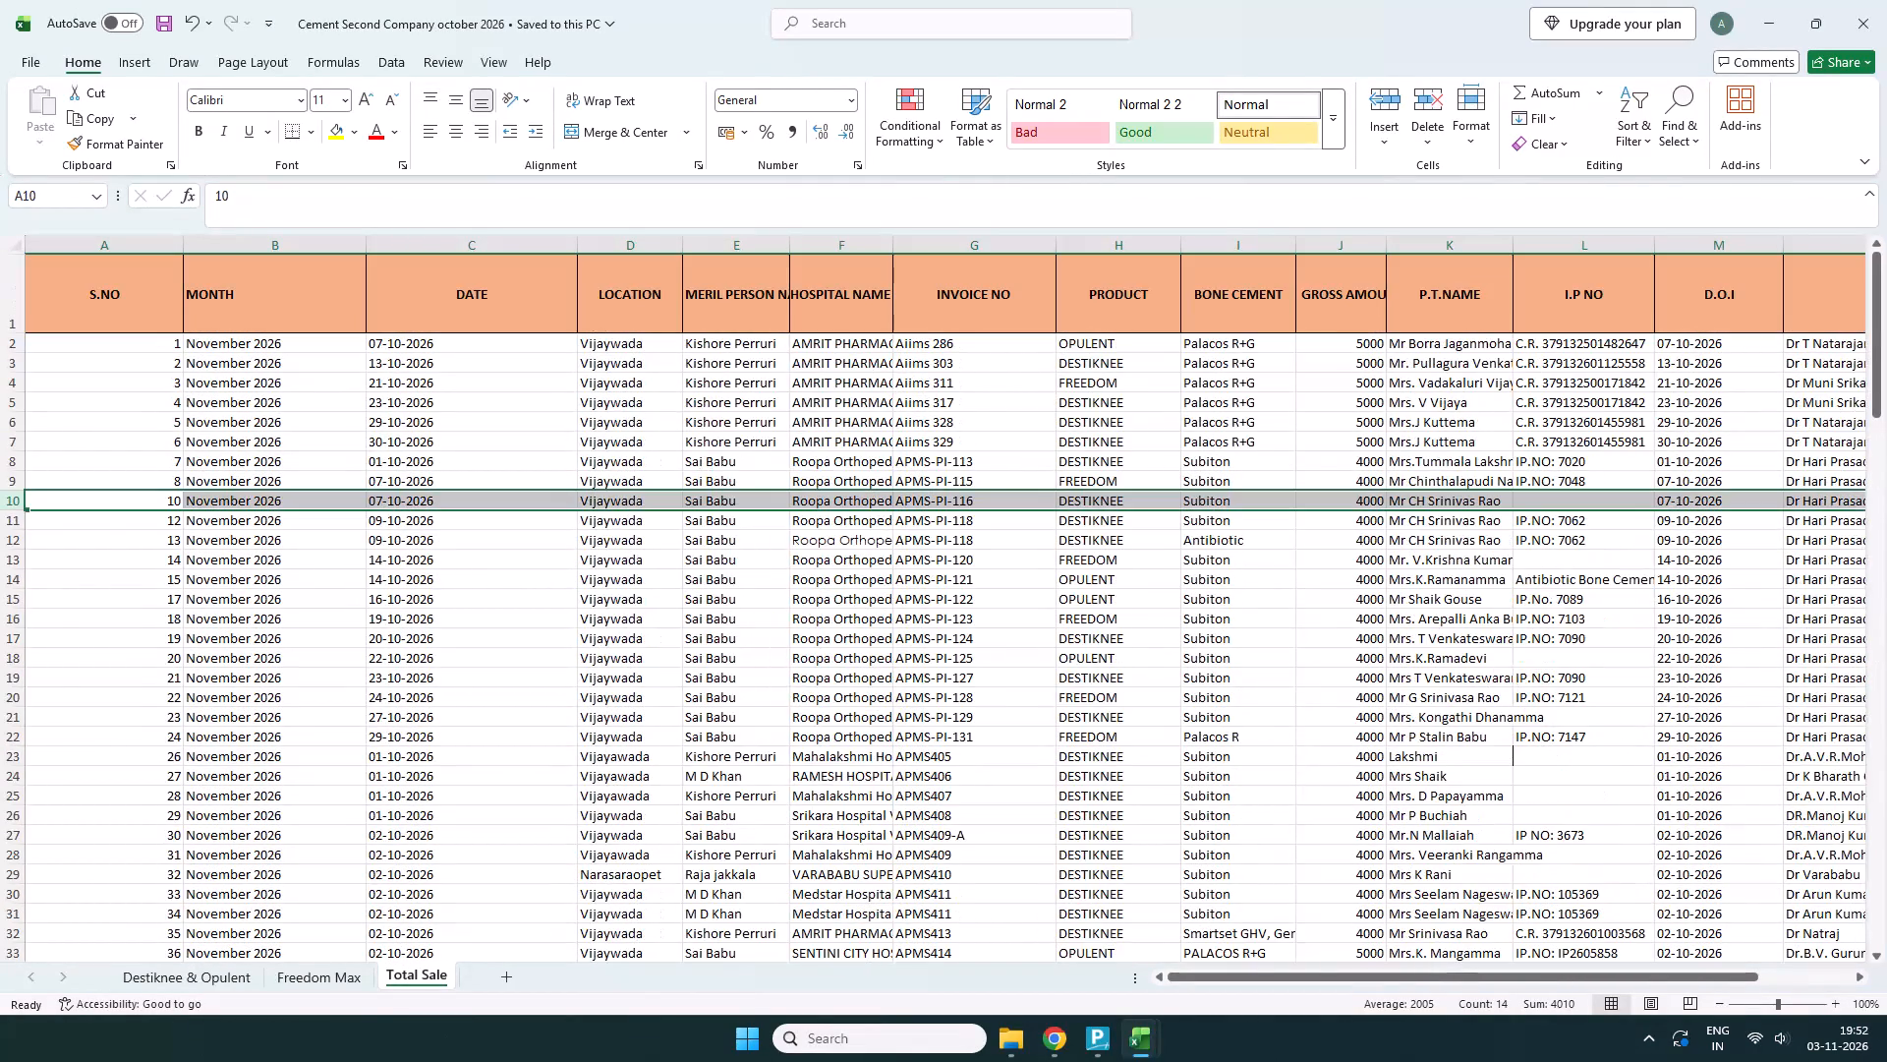
scroll(1172, 889, down, 13)
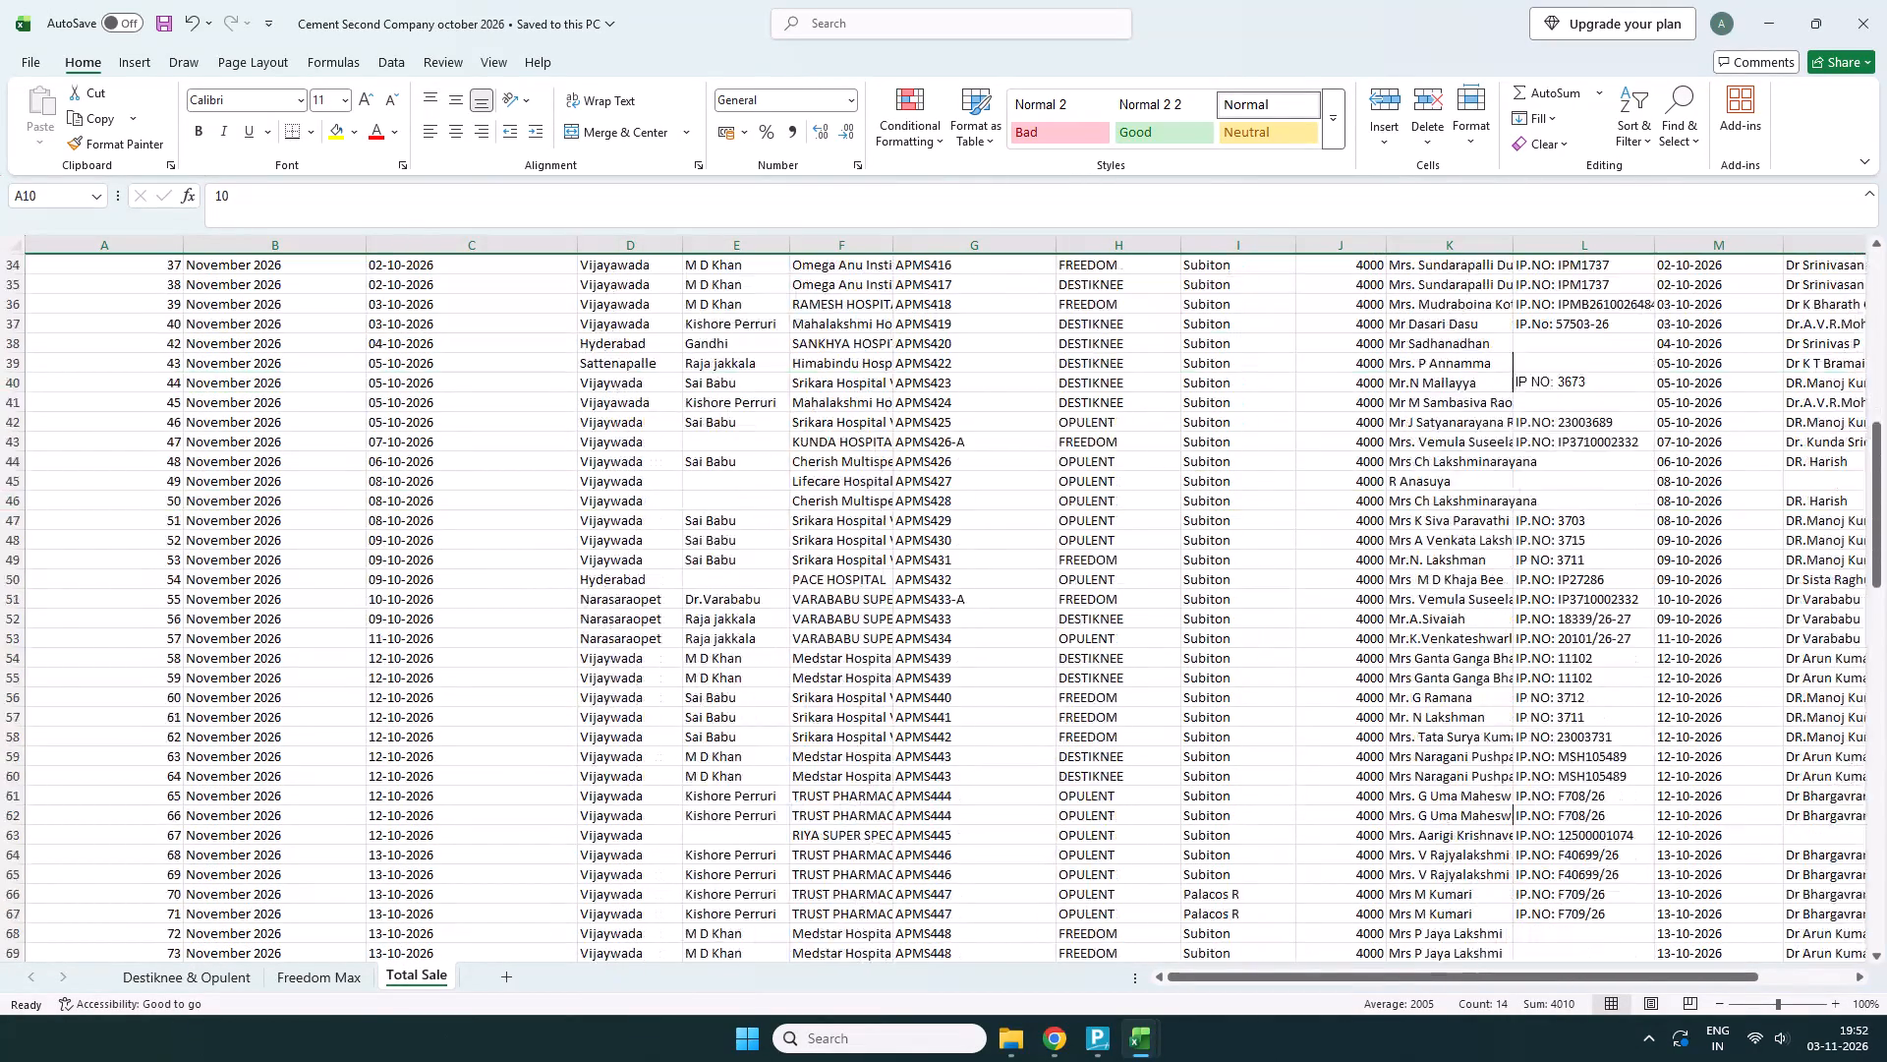
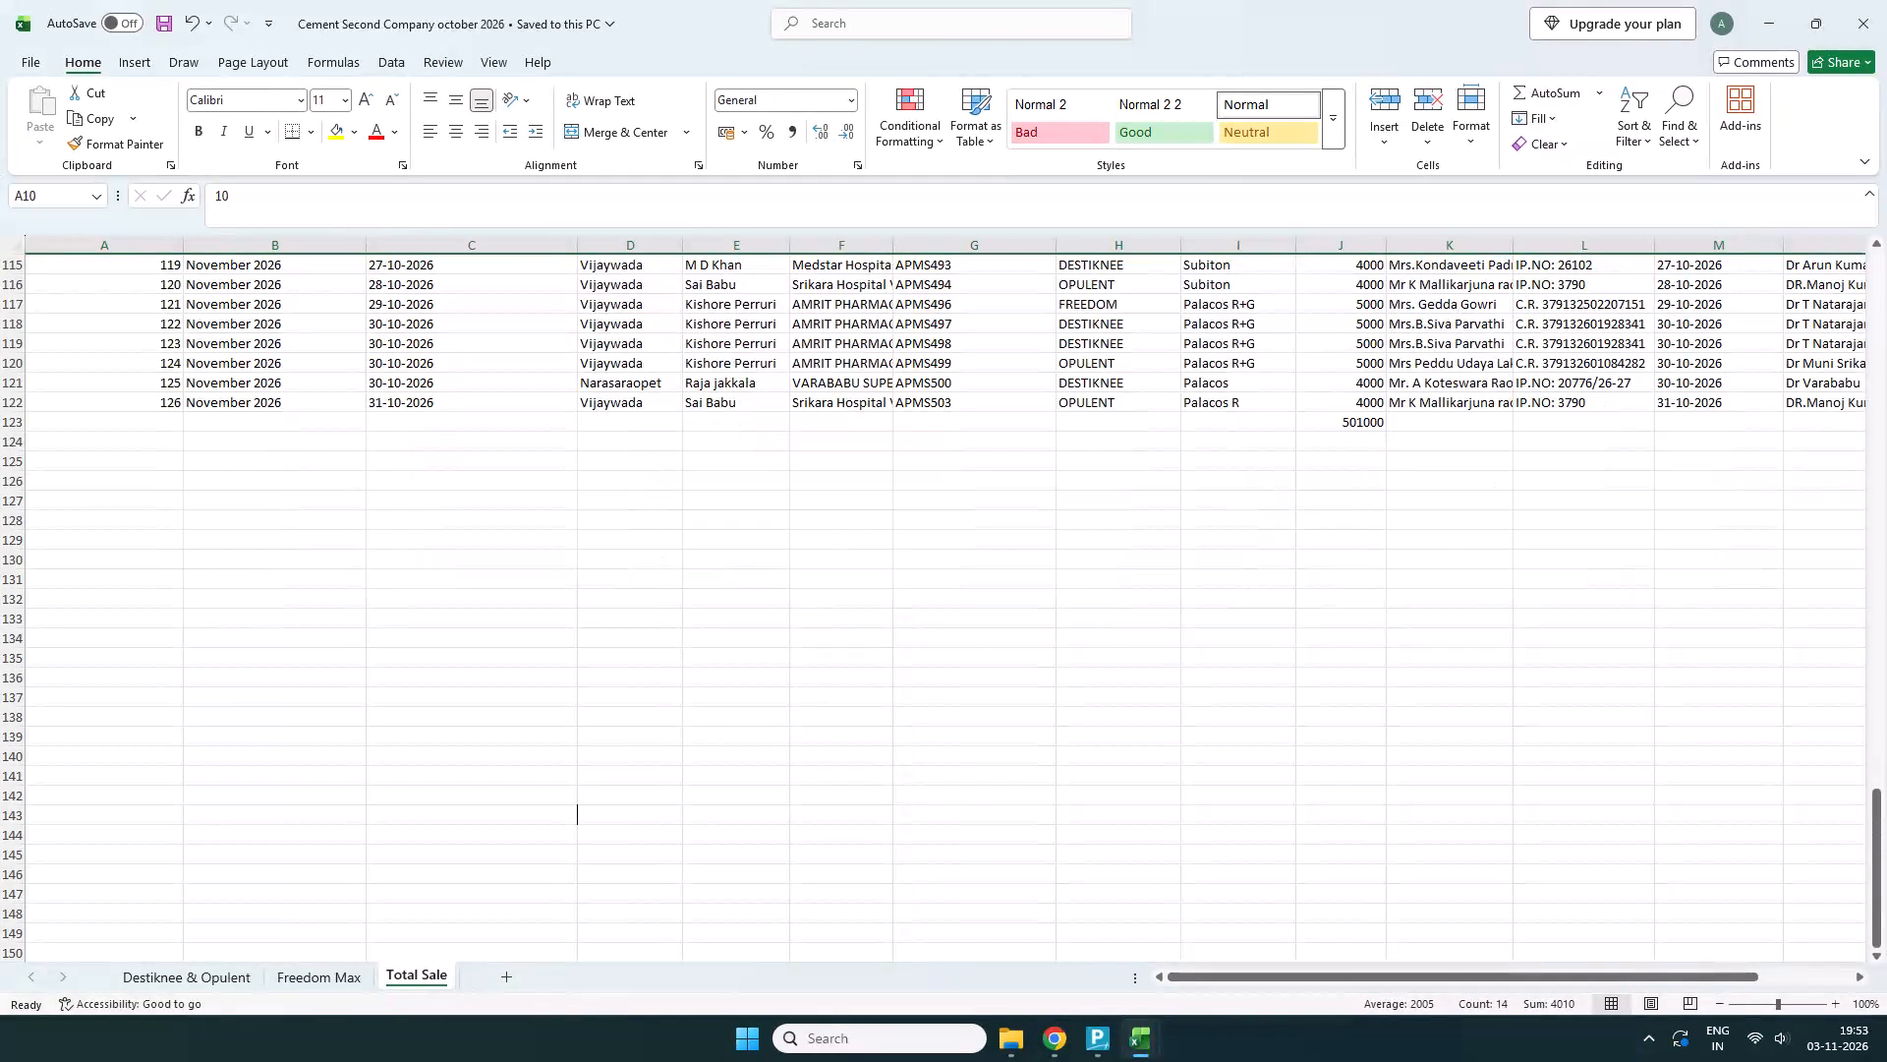
Look over the Freedom Max and Destiknee & Opulent sheets, scanning the latter up to its header, and return to Total Sale.
click(332, 970)
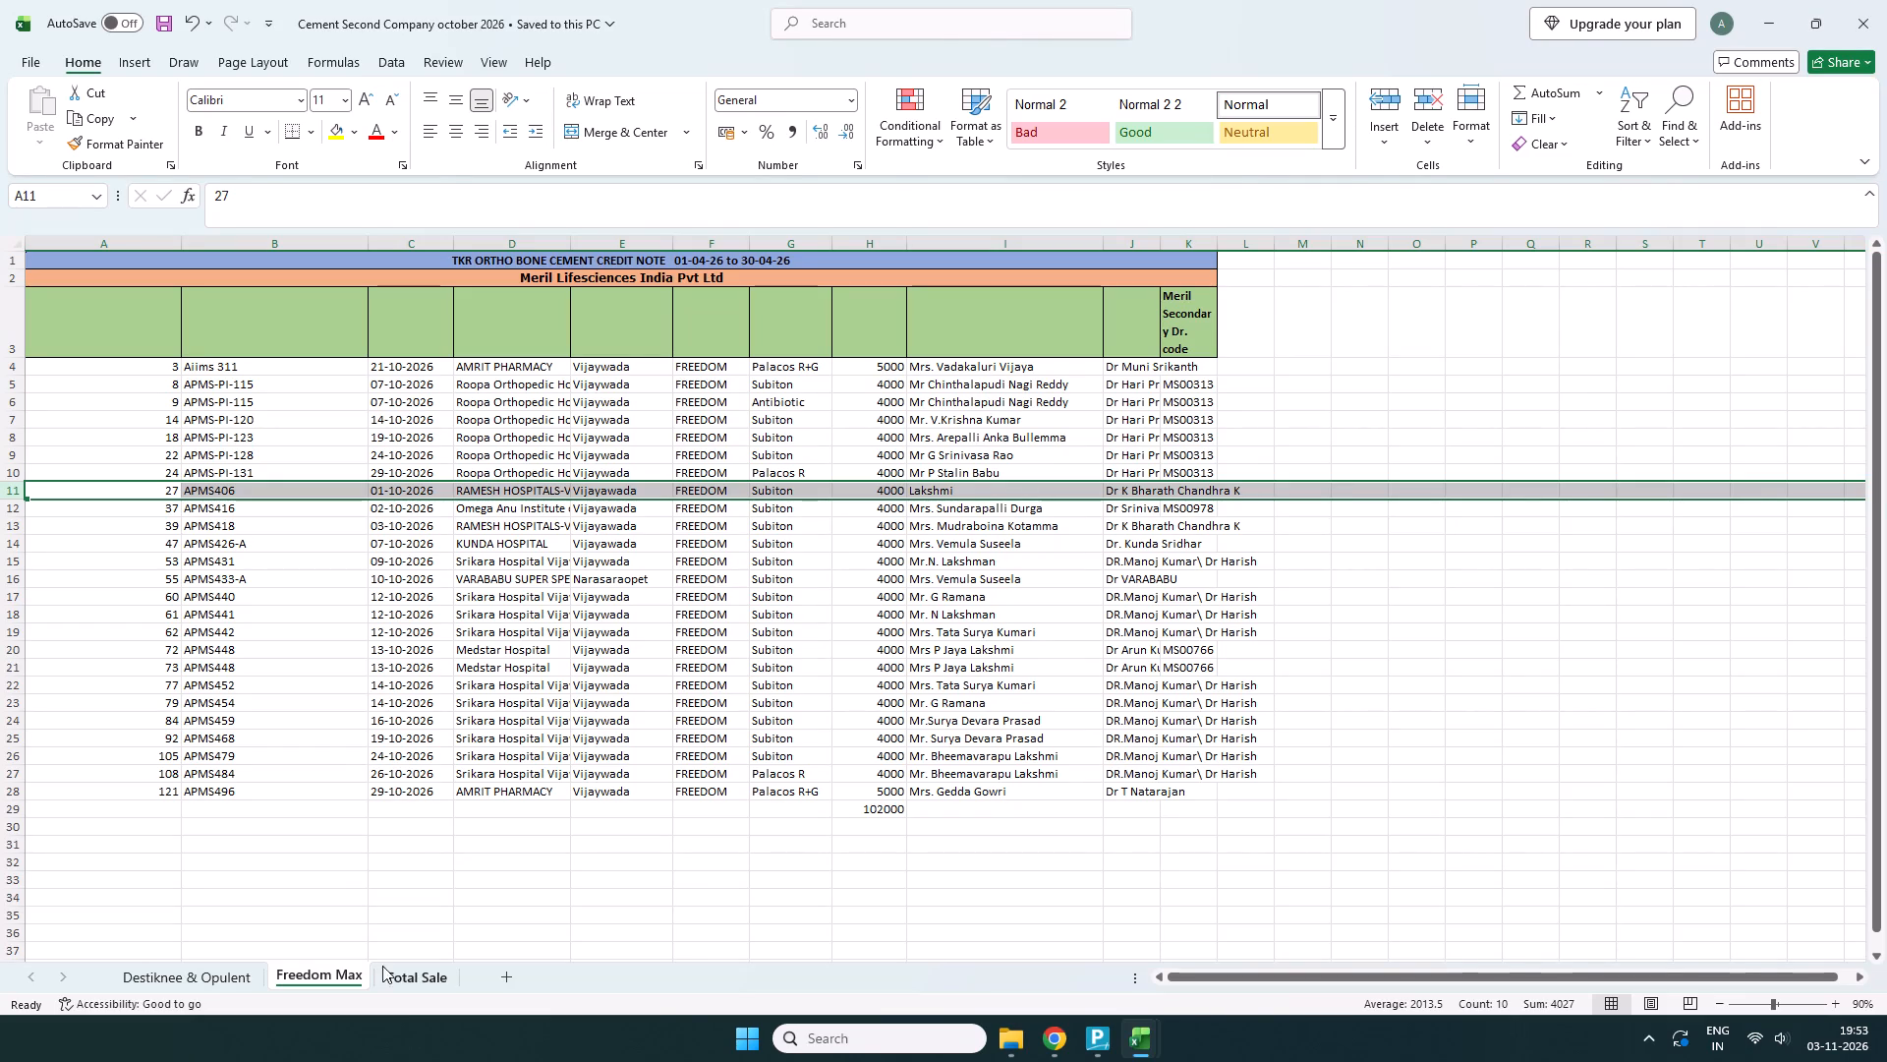
click(237, 970)
scroll(692, 842, up, 1)
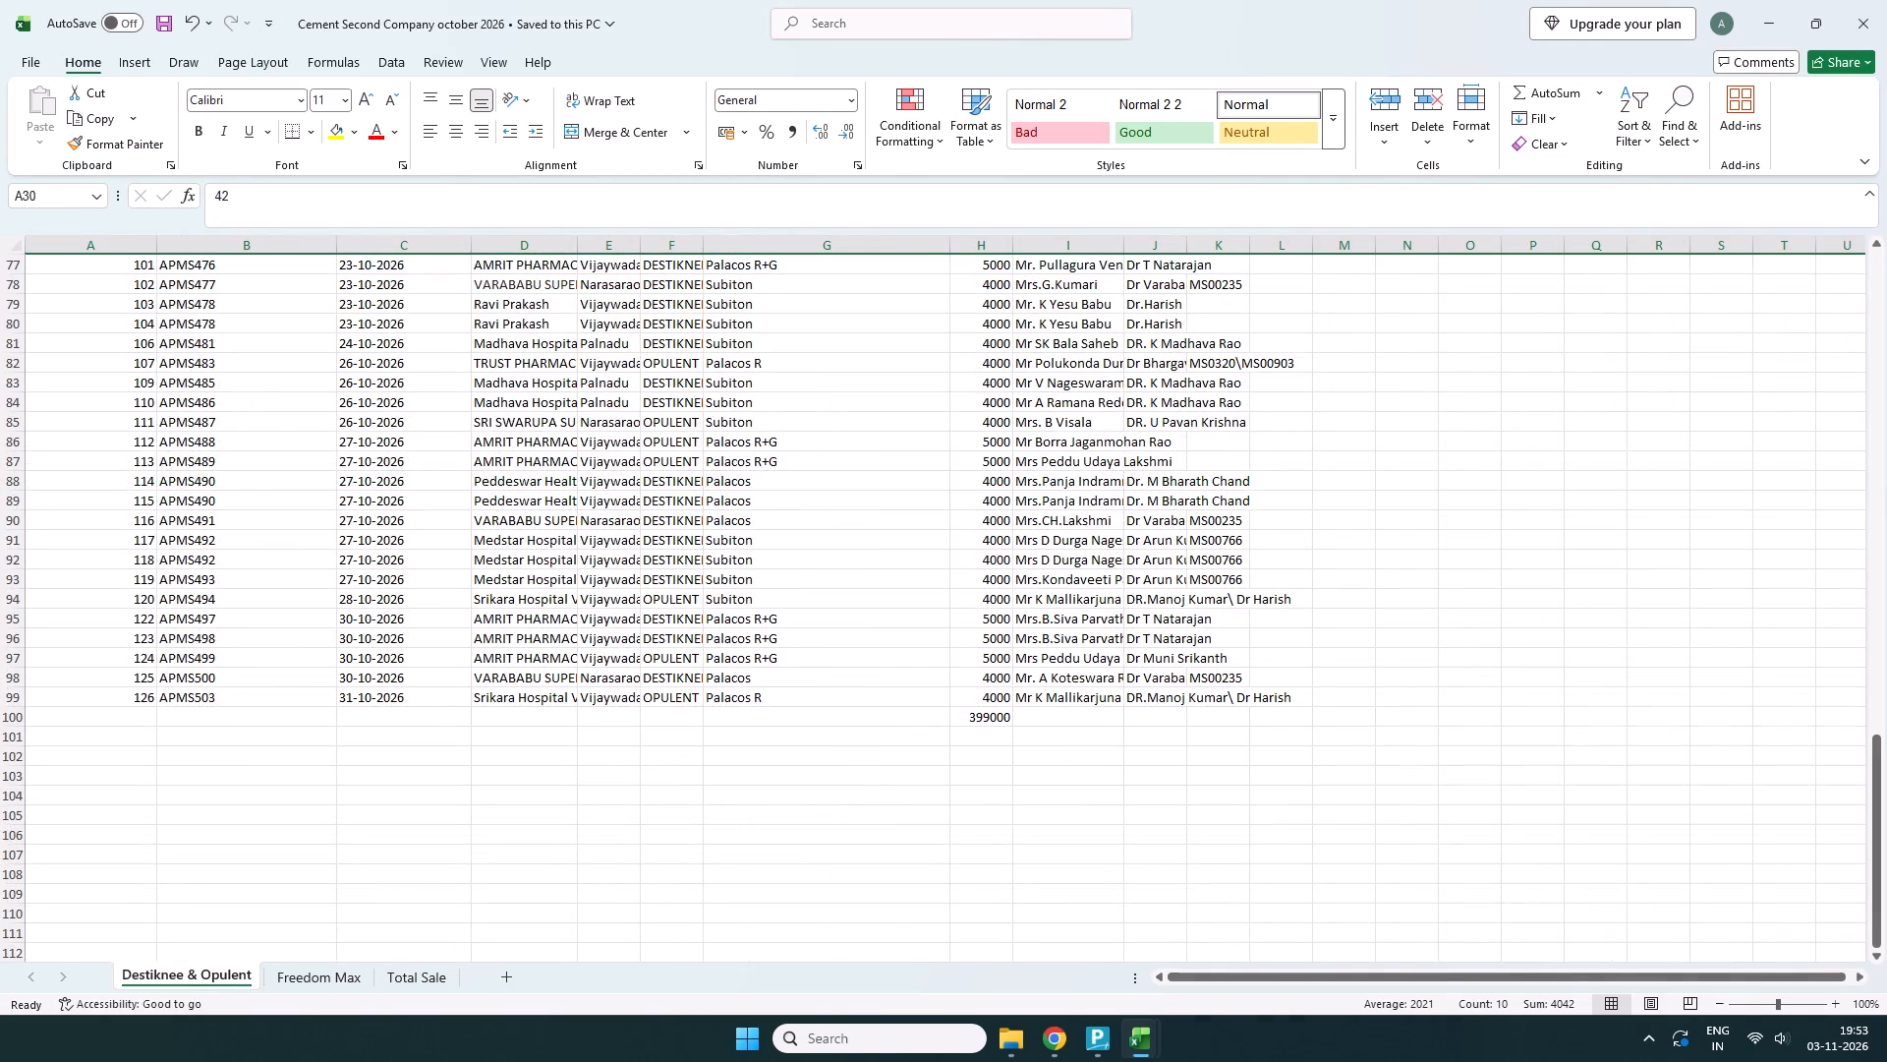
scroll(692, 842, up, 18)
scroll(692, 842, up, 3)
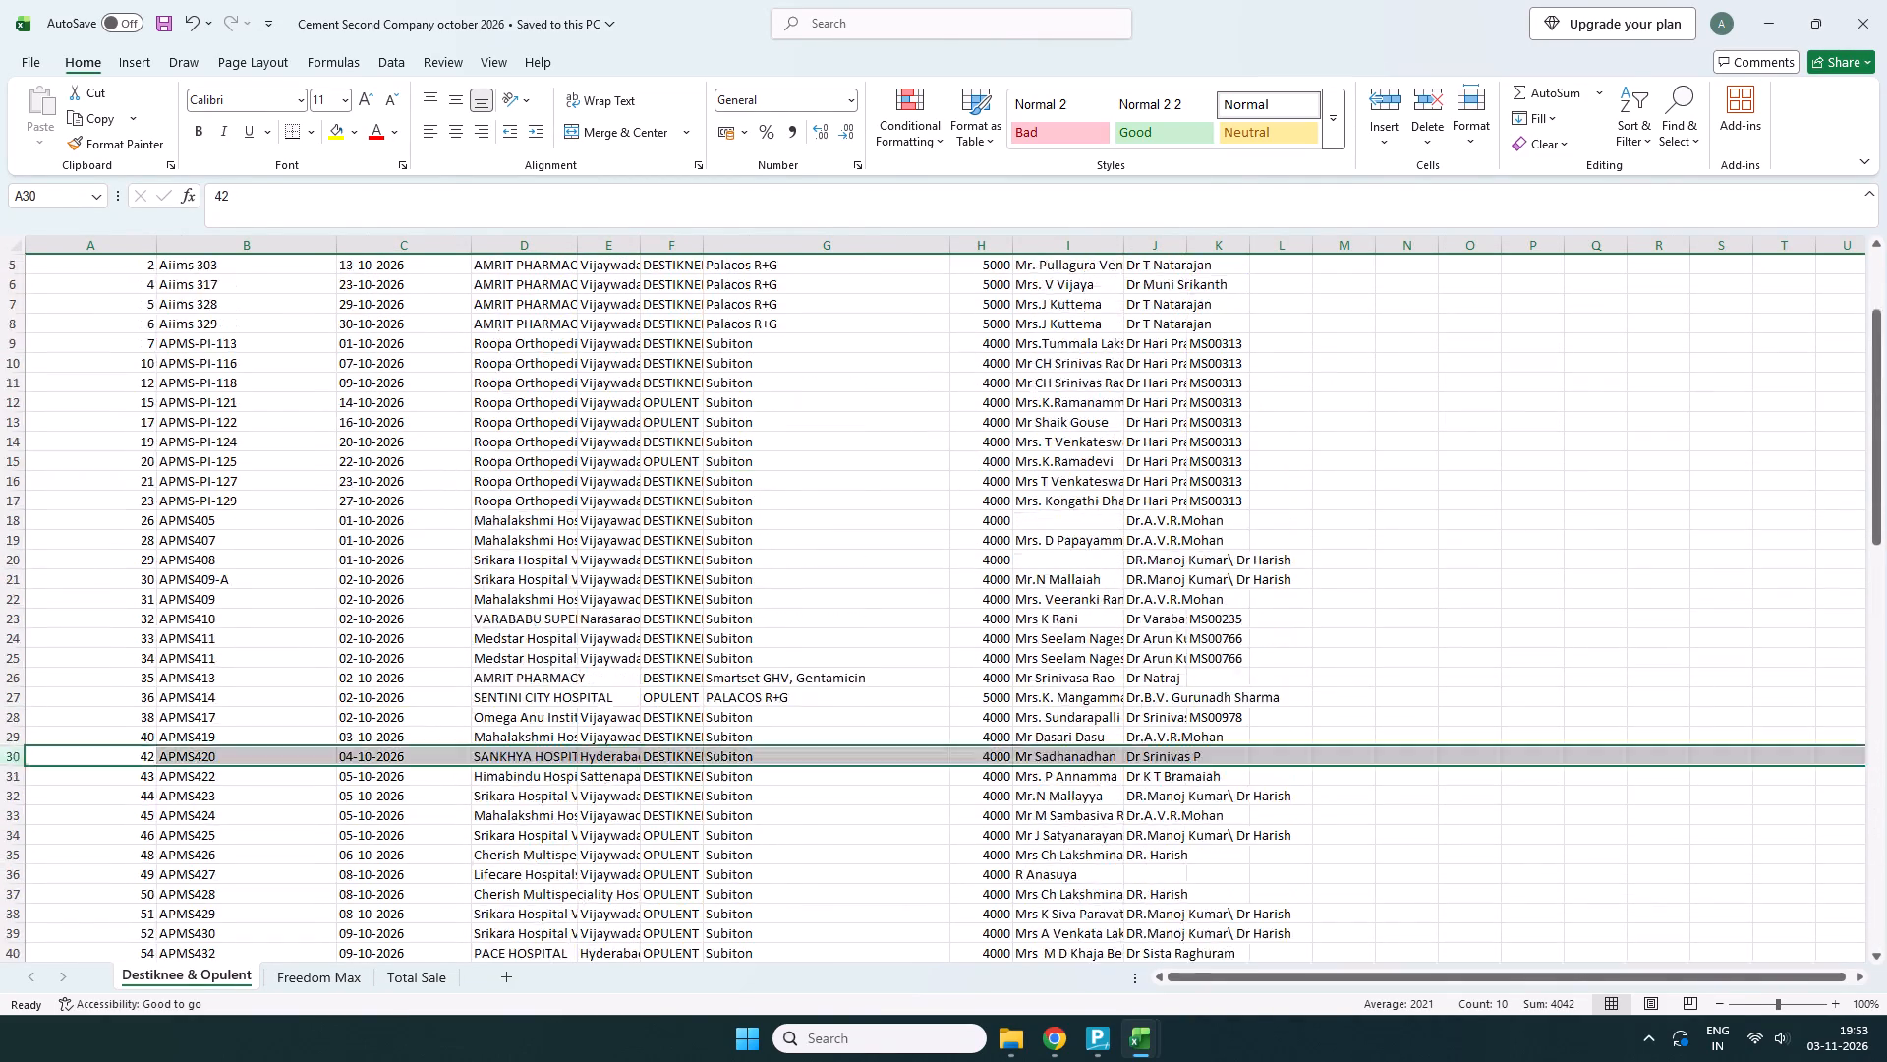
scroll(692, 842, up, 8)
click(326, 976)
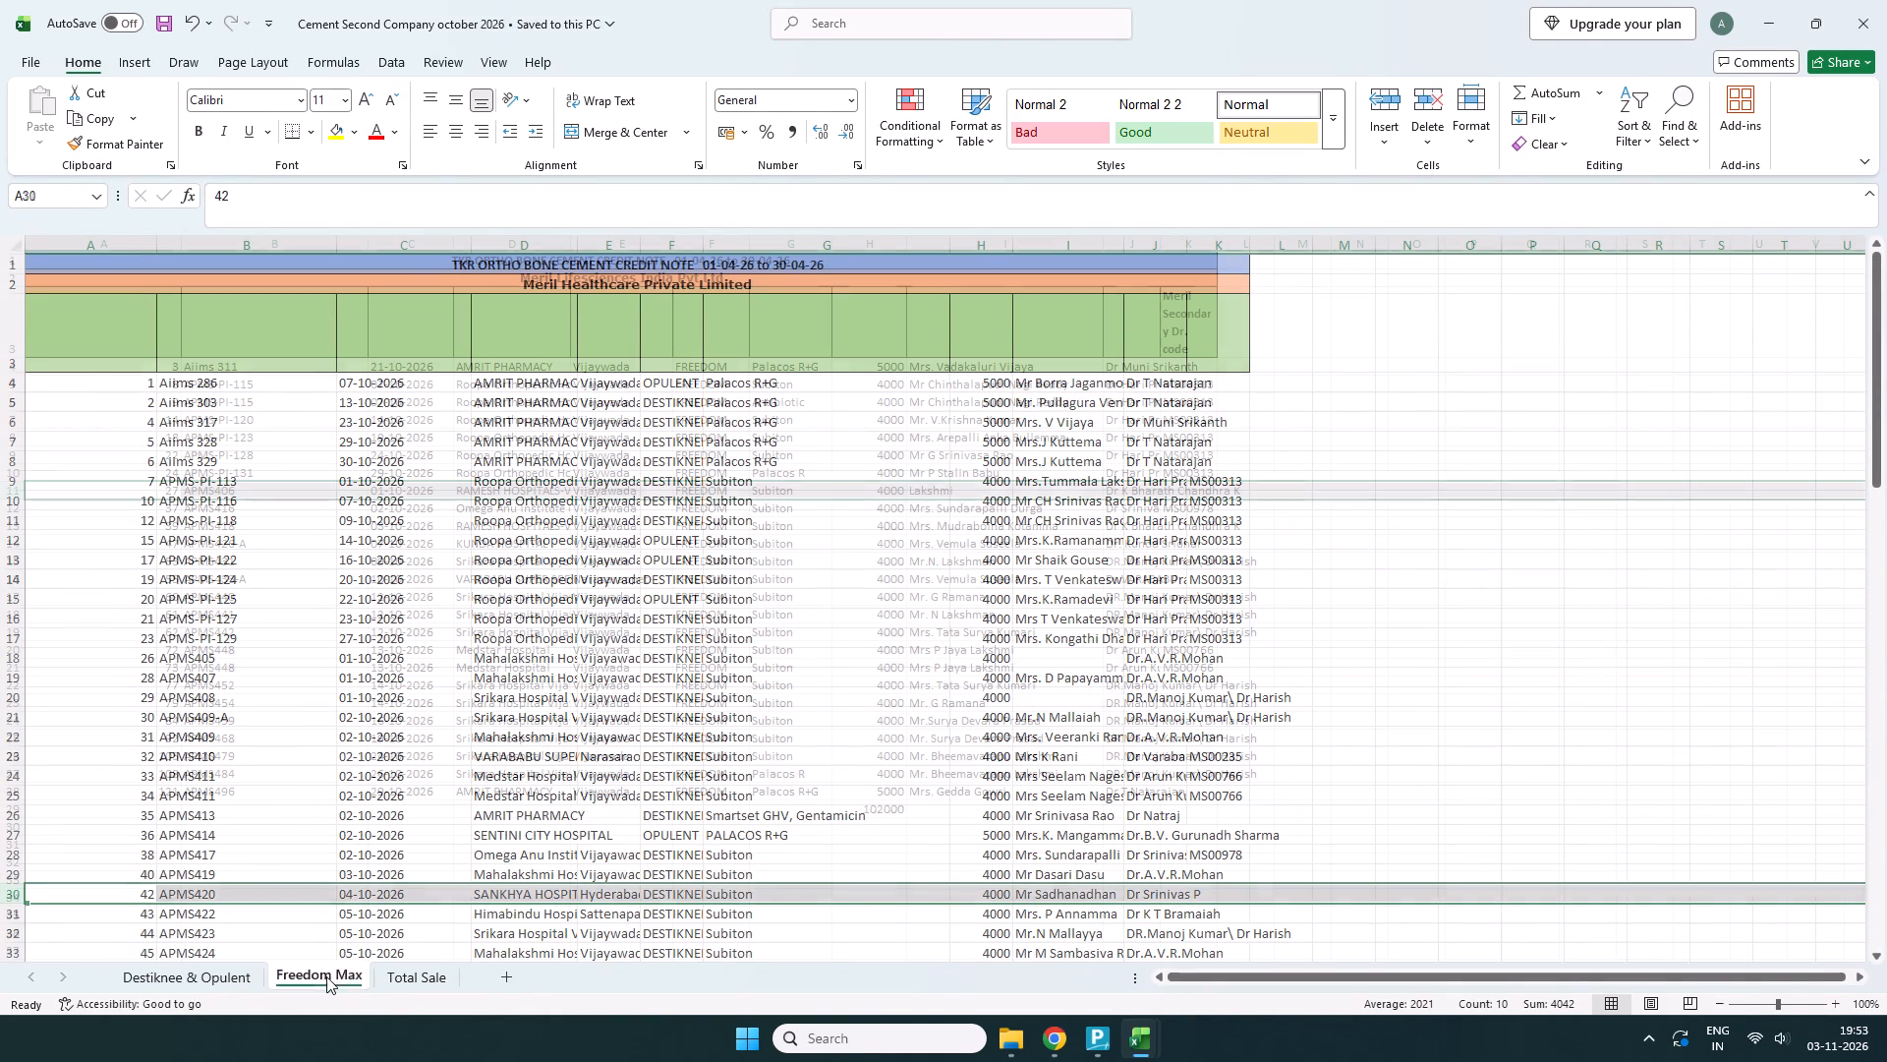
click(394, 973)
Open the cell border options for the empty cell D143 on the Total Sale sheet.
click(593, 816)
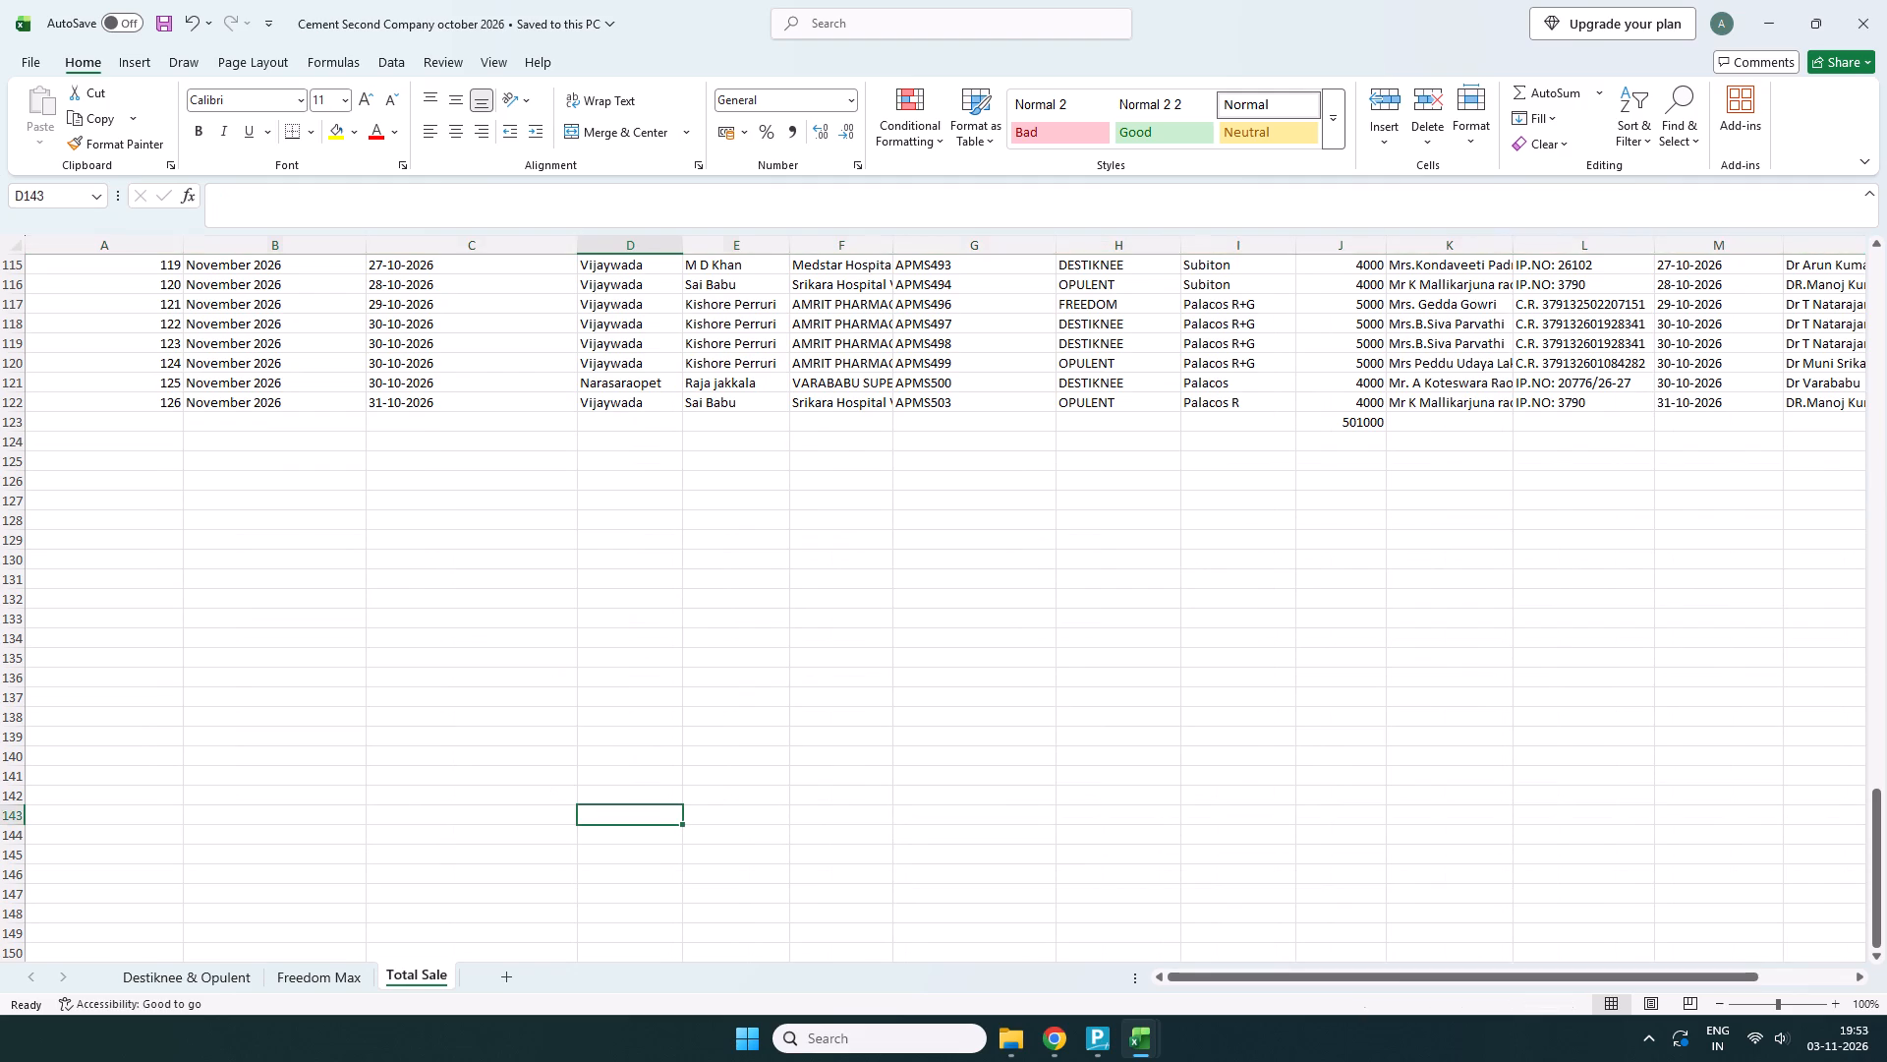
click(314, 130)
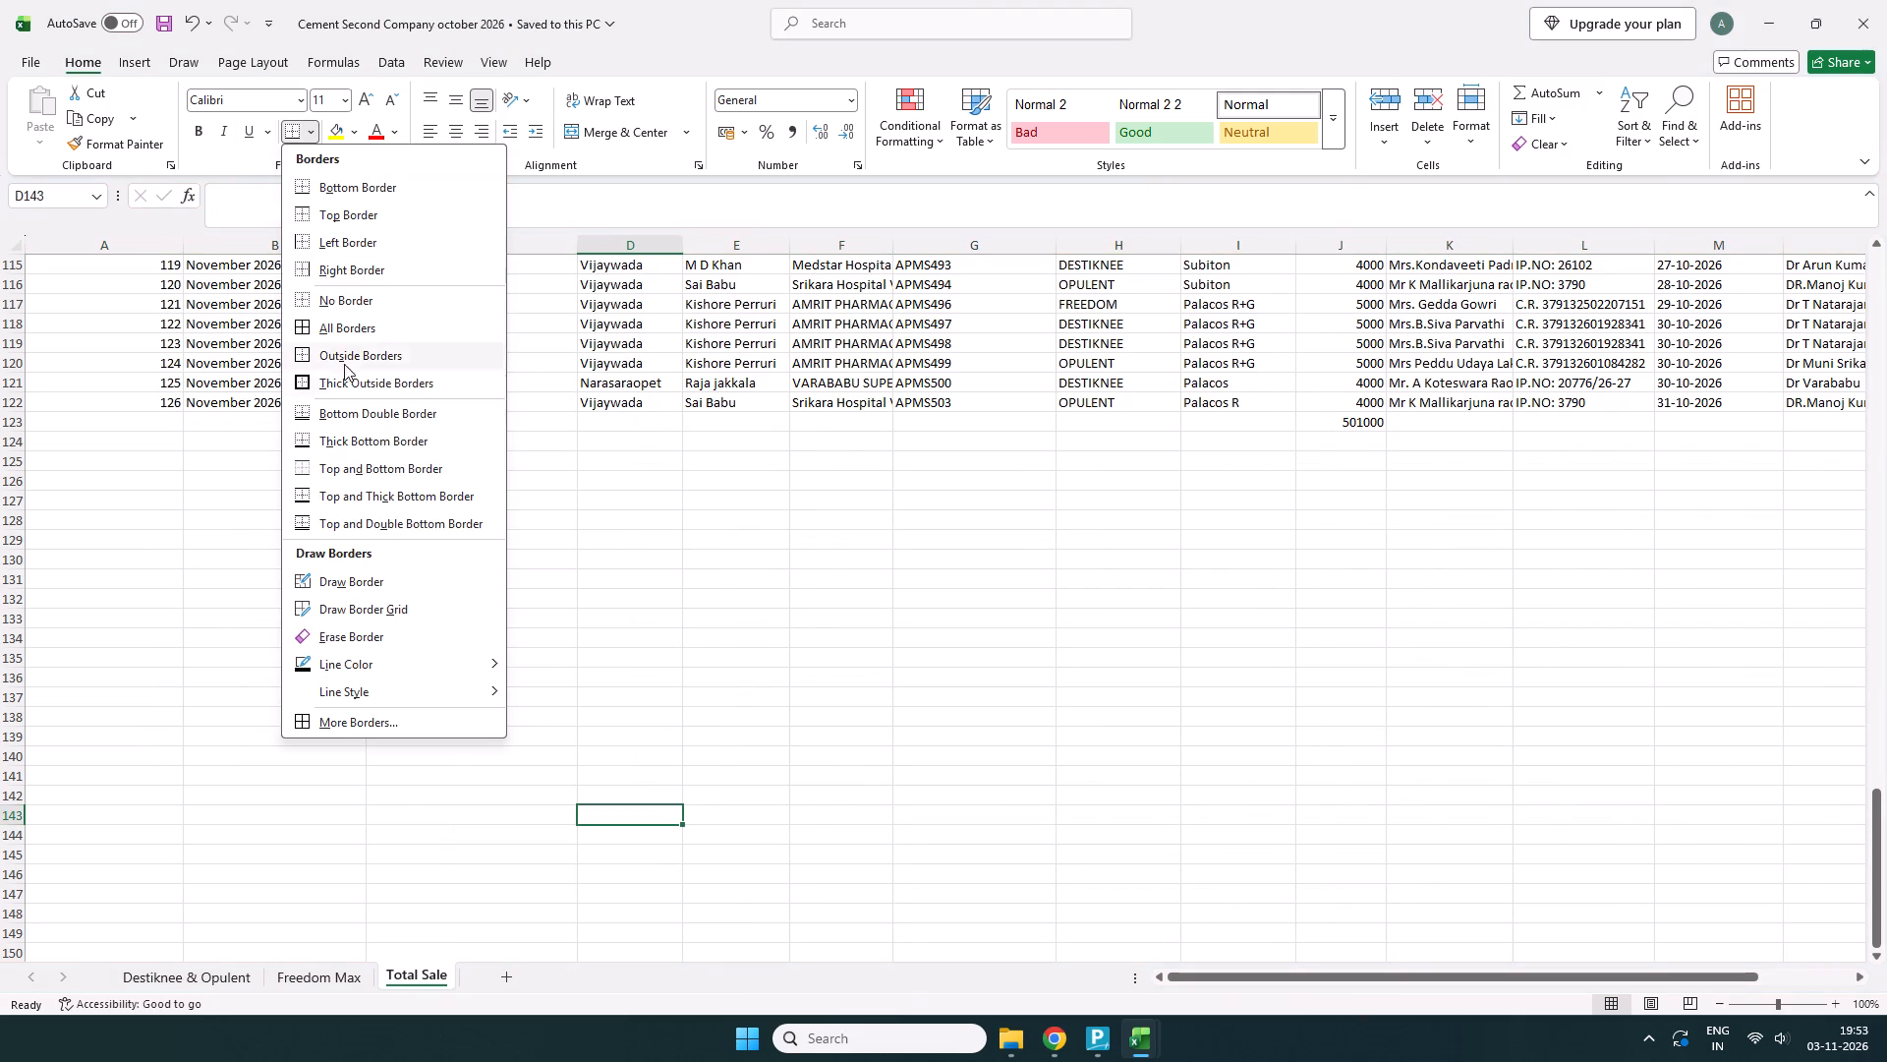
Remove all borders from the empty cell D143 below the Total Sale data.
click(357, 302)
click(758, 578)
Renumber the S.NO column on the Total Sale sheet consecutively from 1 to 121 by extending the series from the first four entries.
scroll(994, 690, up, 6)
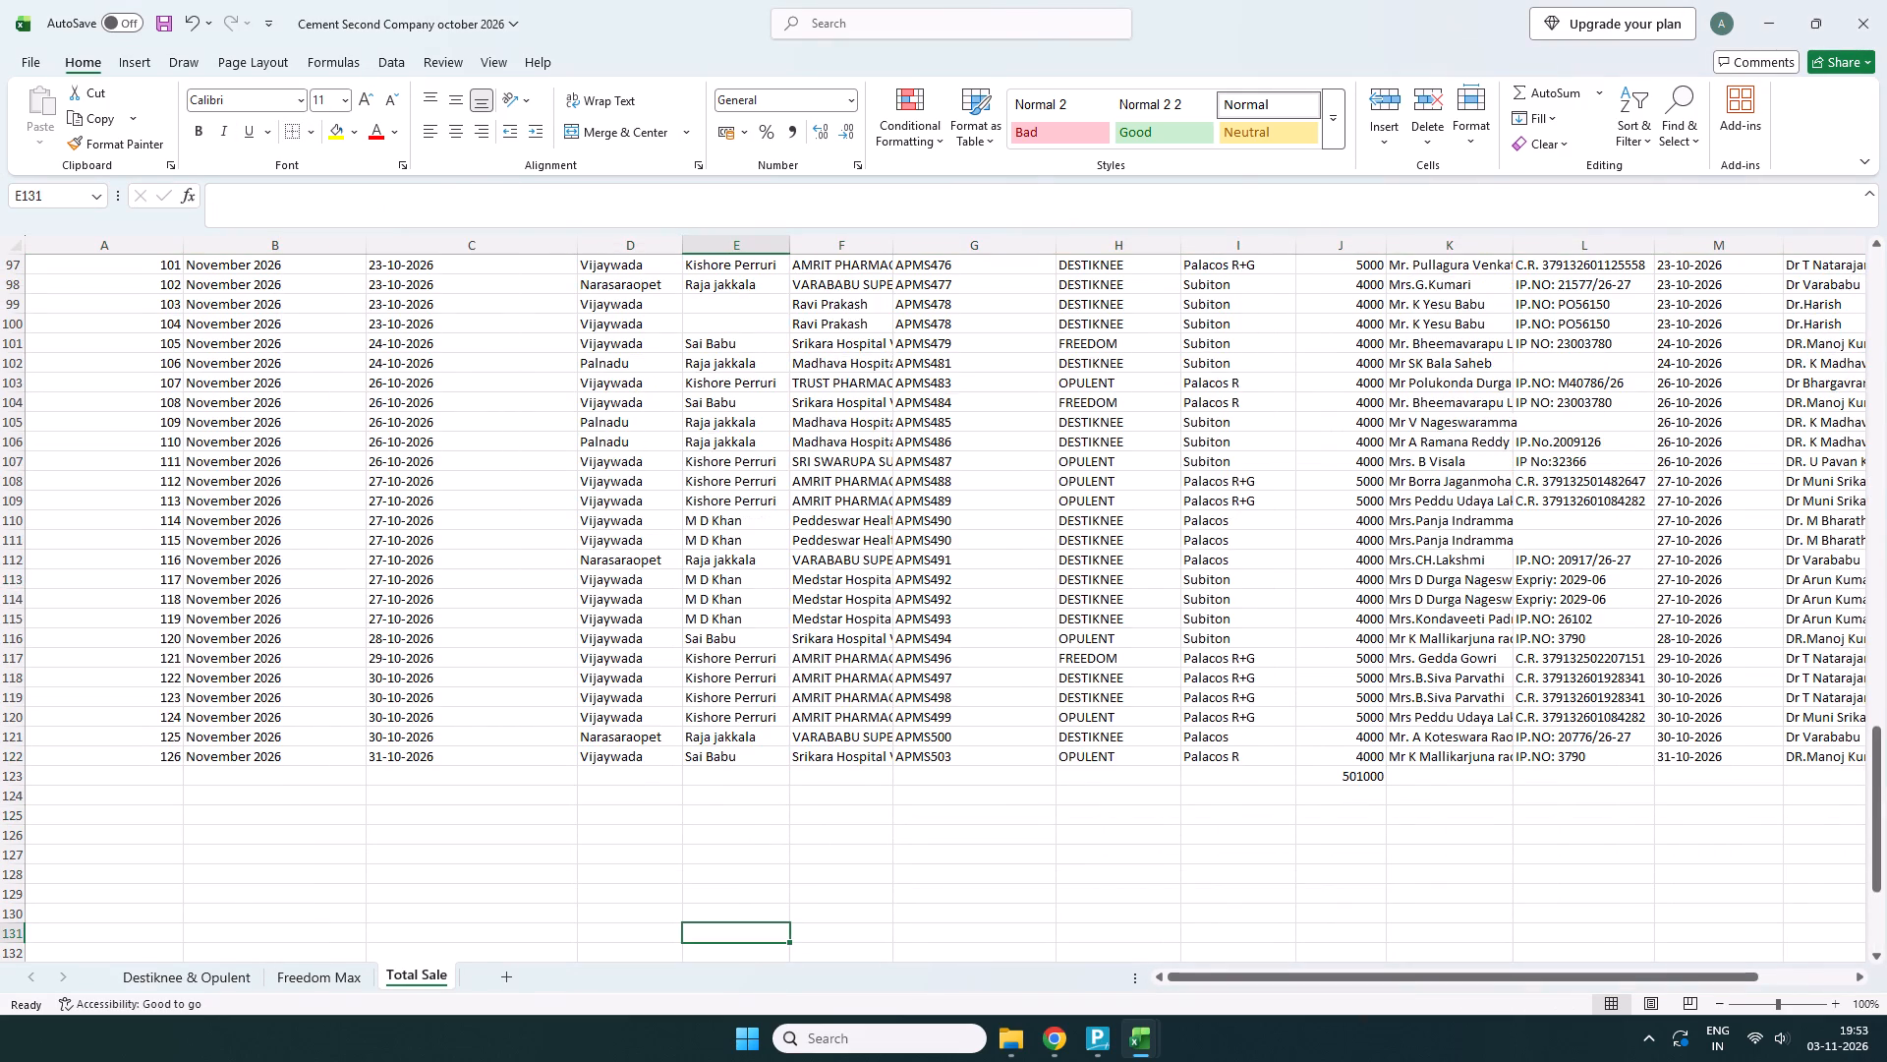
scroll(578, 681, up, 20)
scroll(578, 681, up, 18)
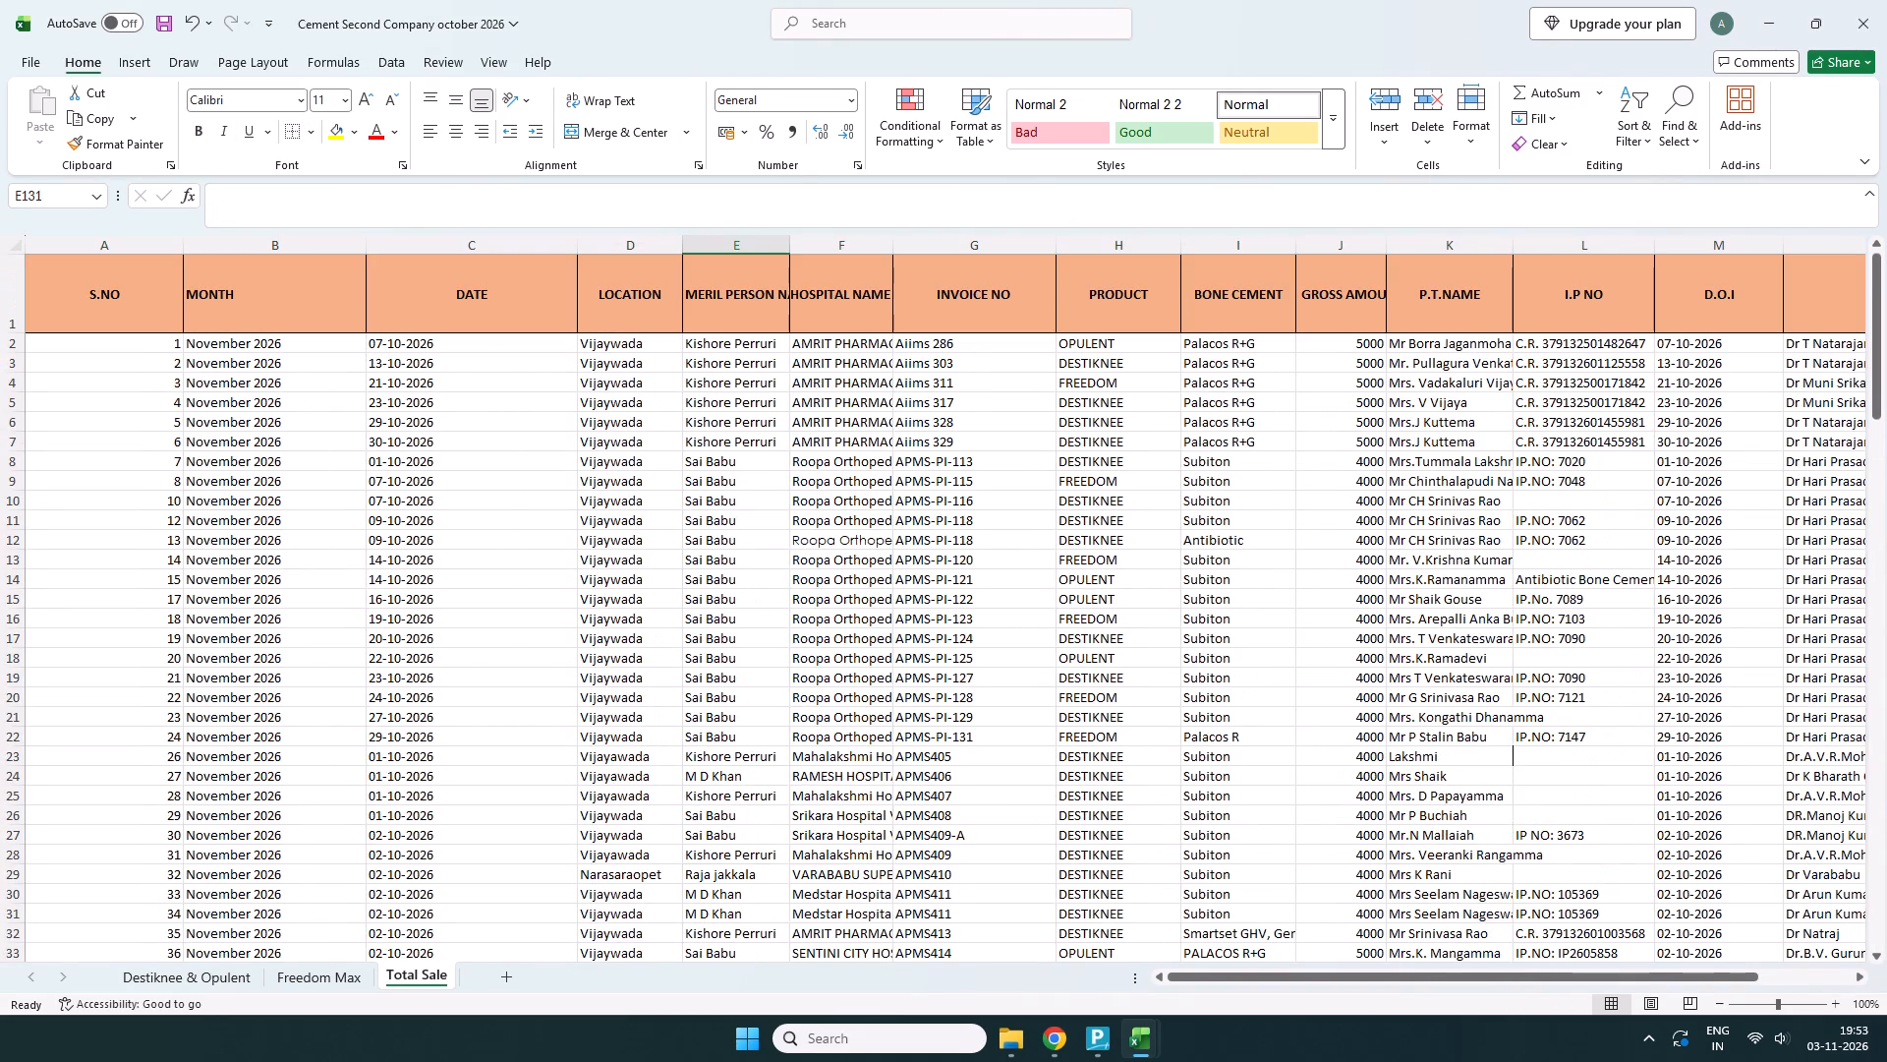
click(144, 348)
key(shift+Down)
key(shift+Down)
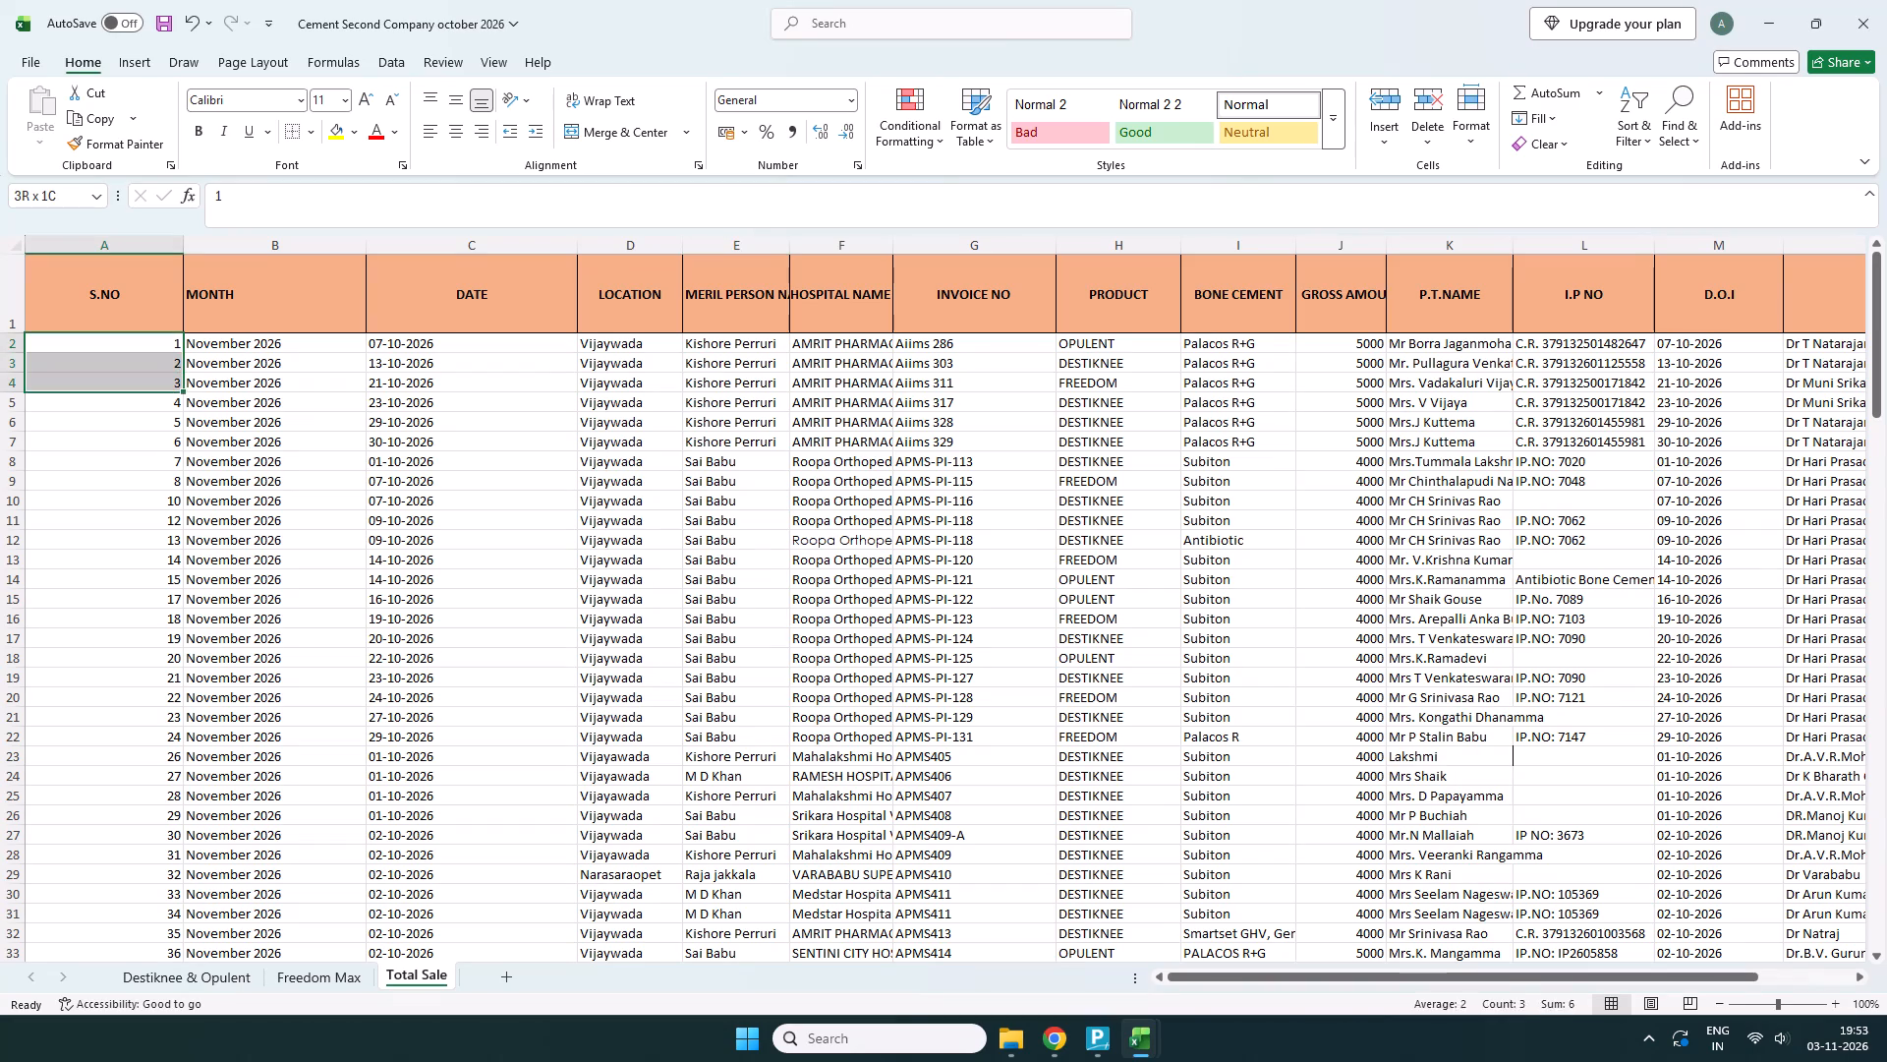
key(shift+Down)
drag(185, 414, 229, 1051)
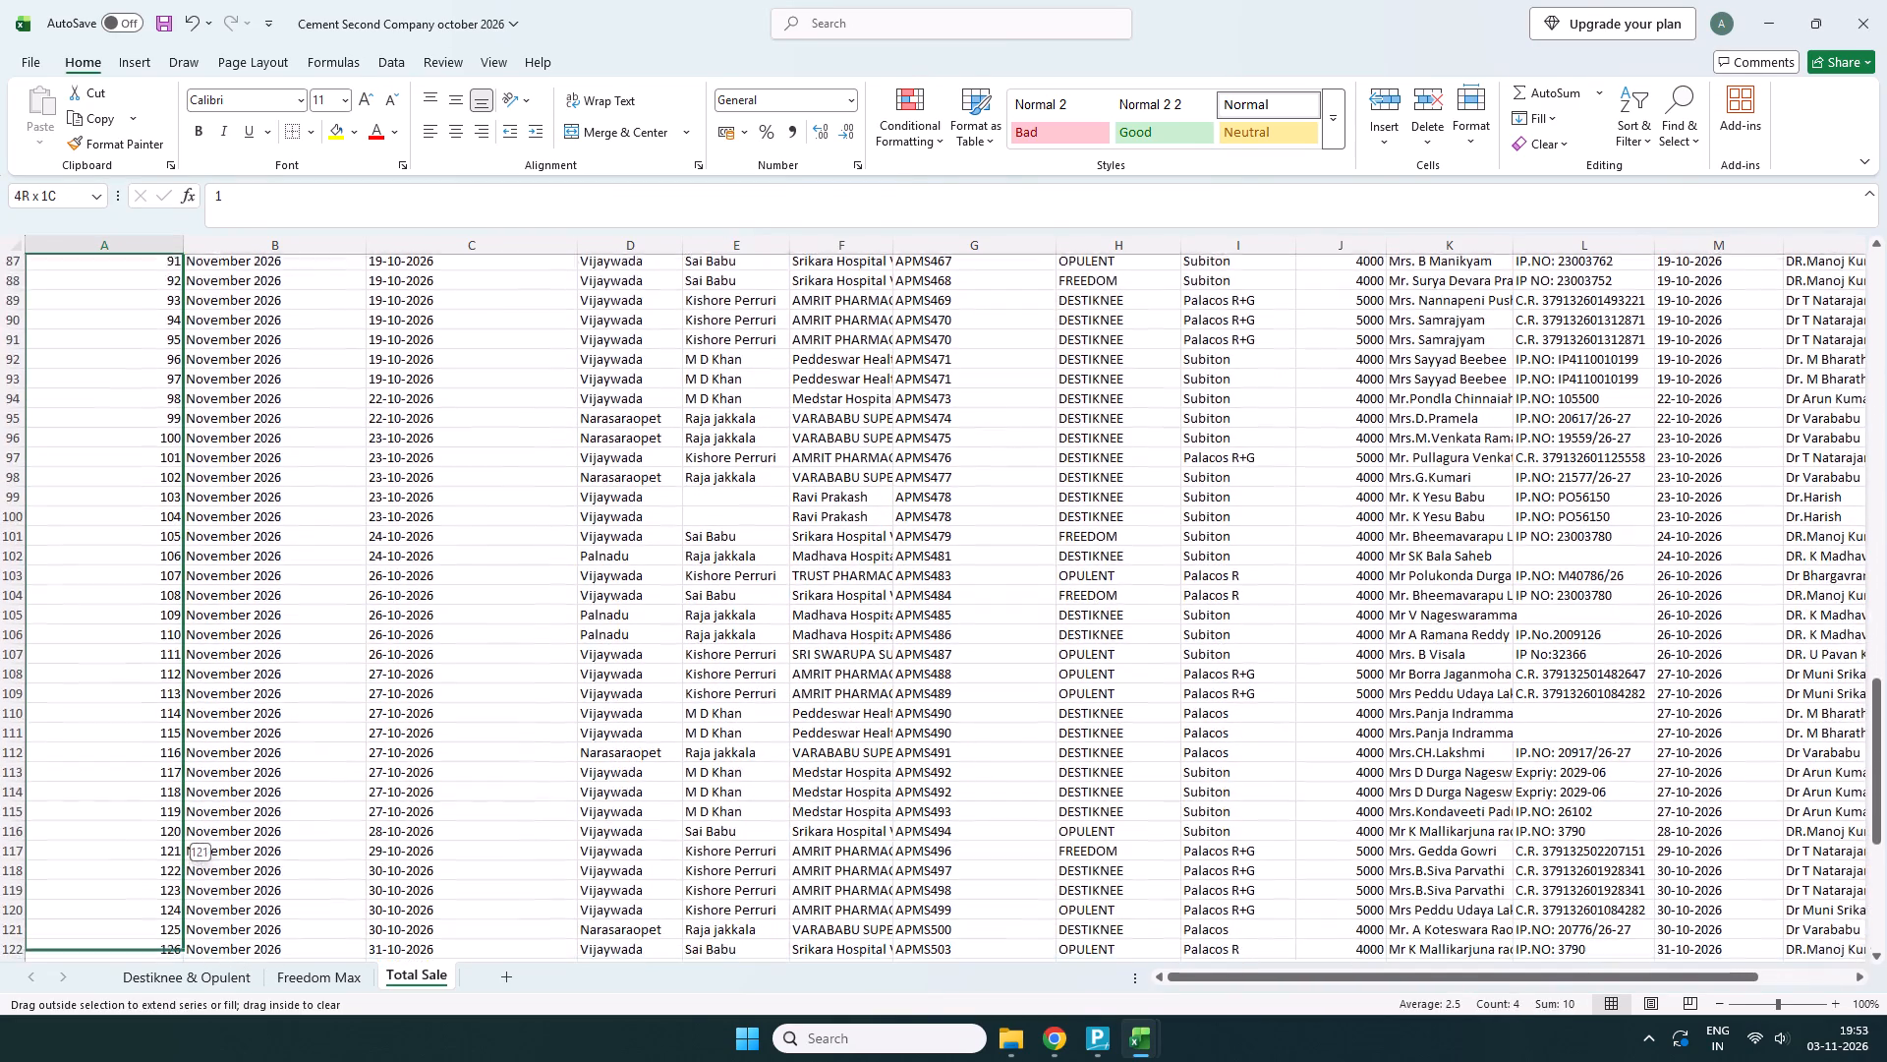
drag(229, 1051, 166, 917)
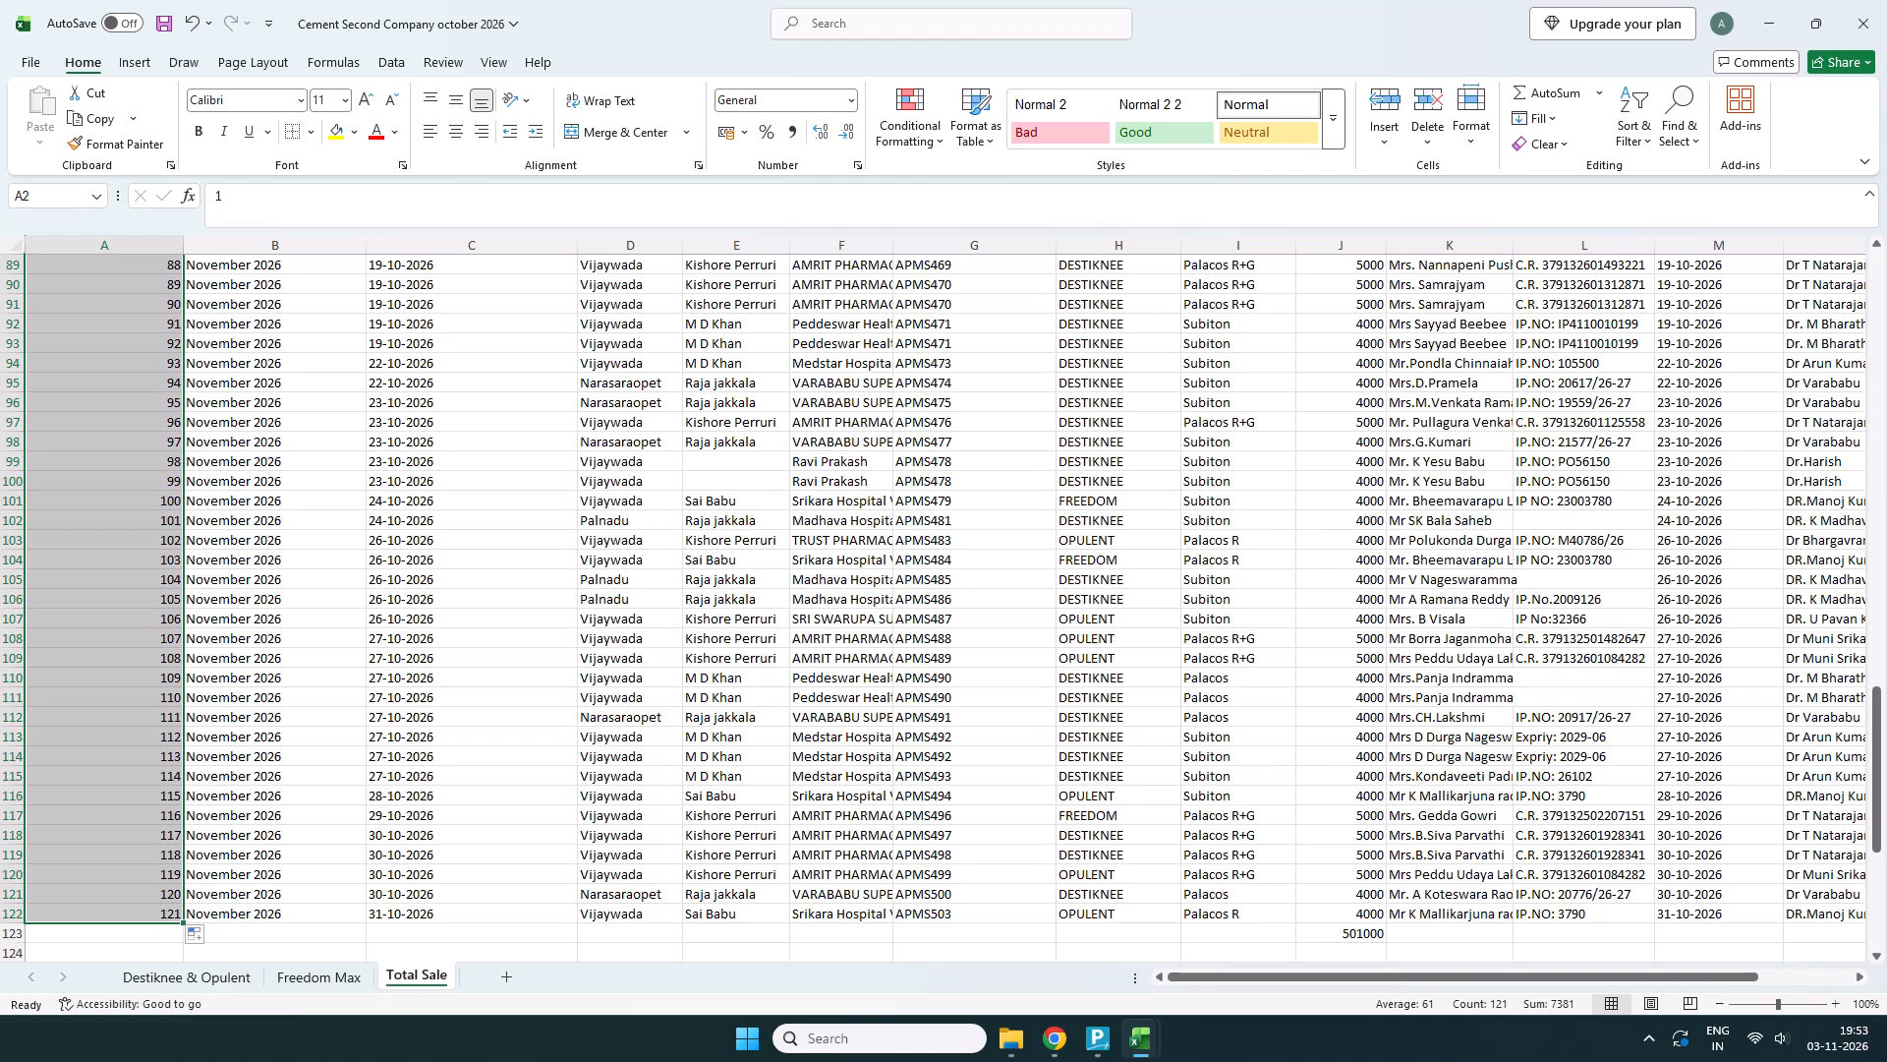
scroll(1180, 940, up, 20)
scroll(1180, 940, up, 11)
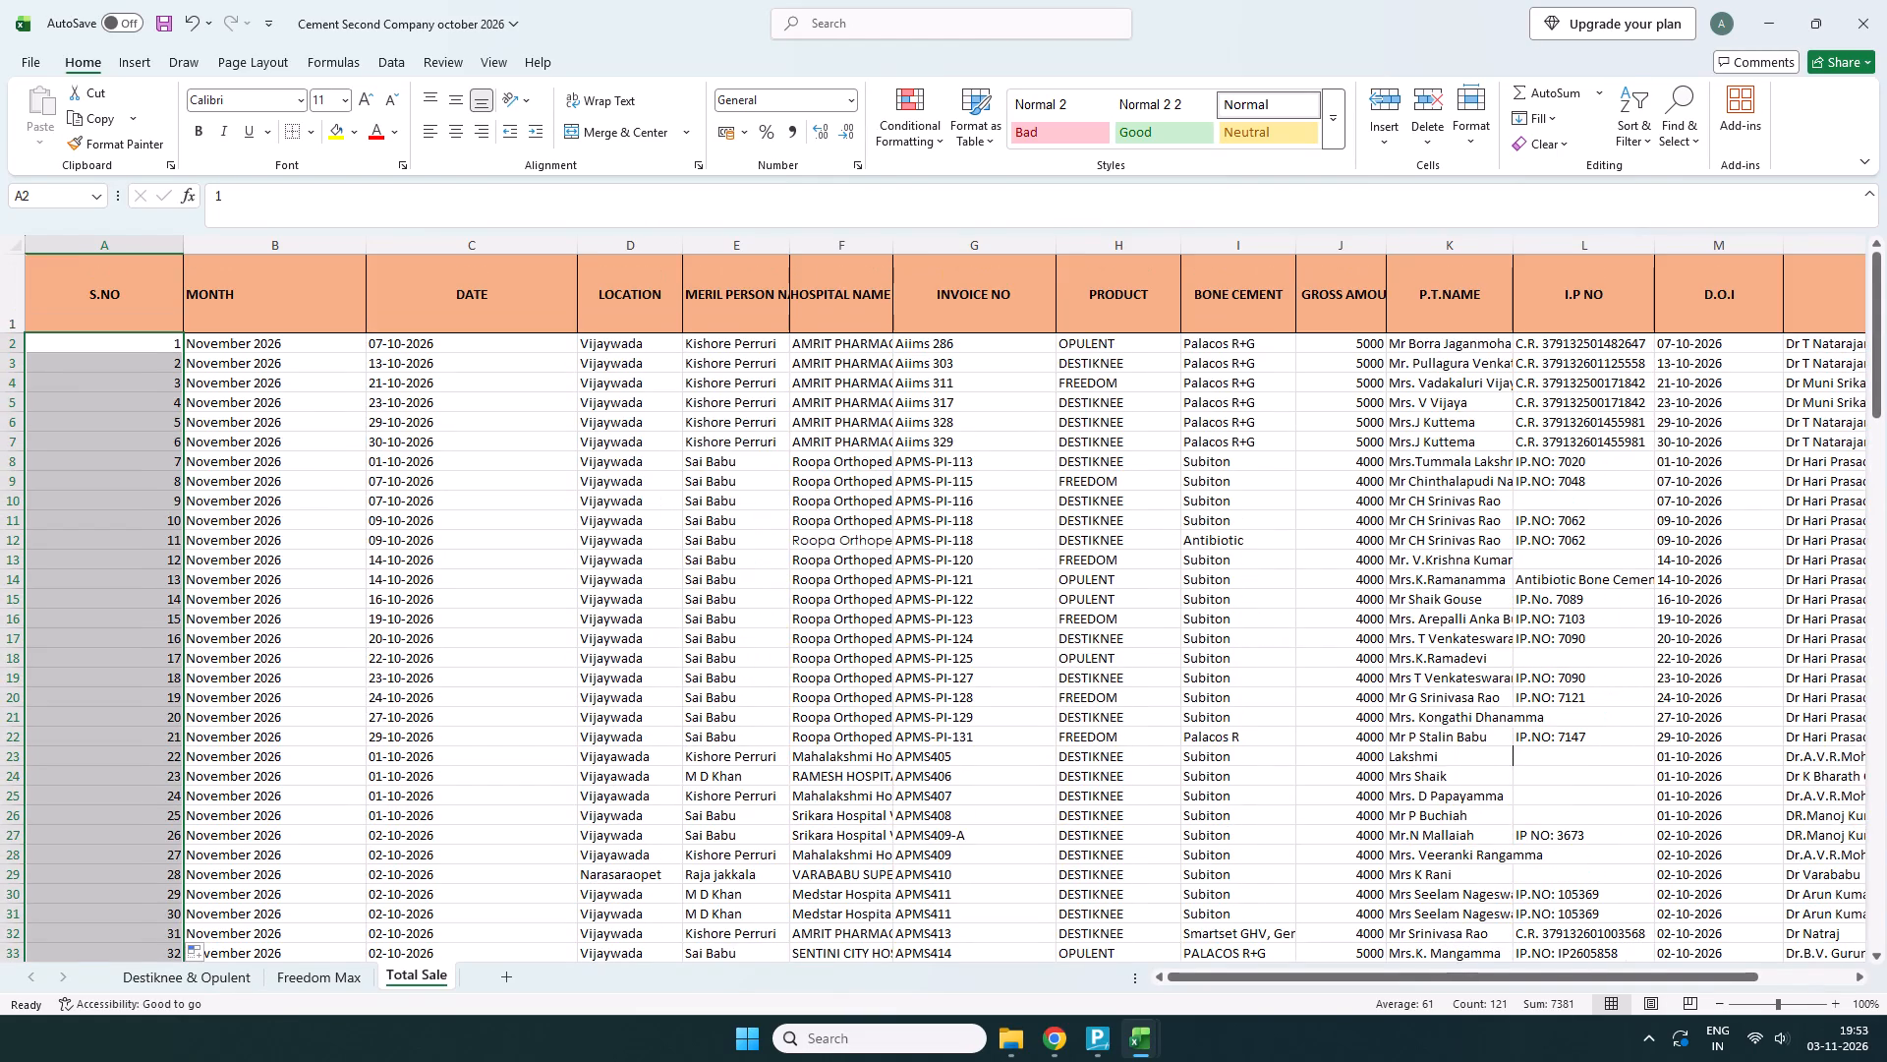
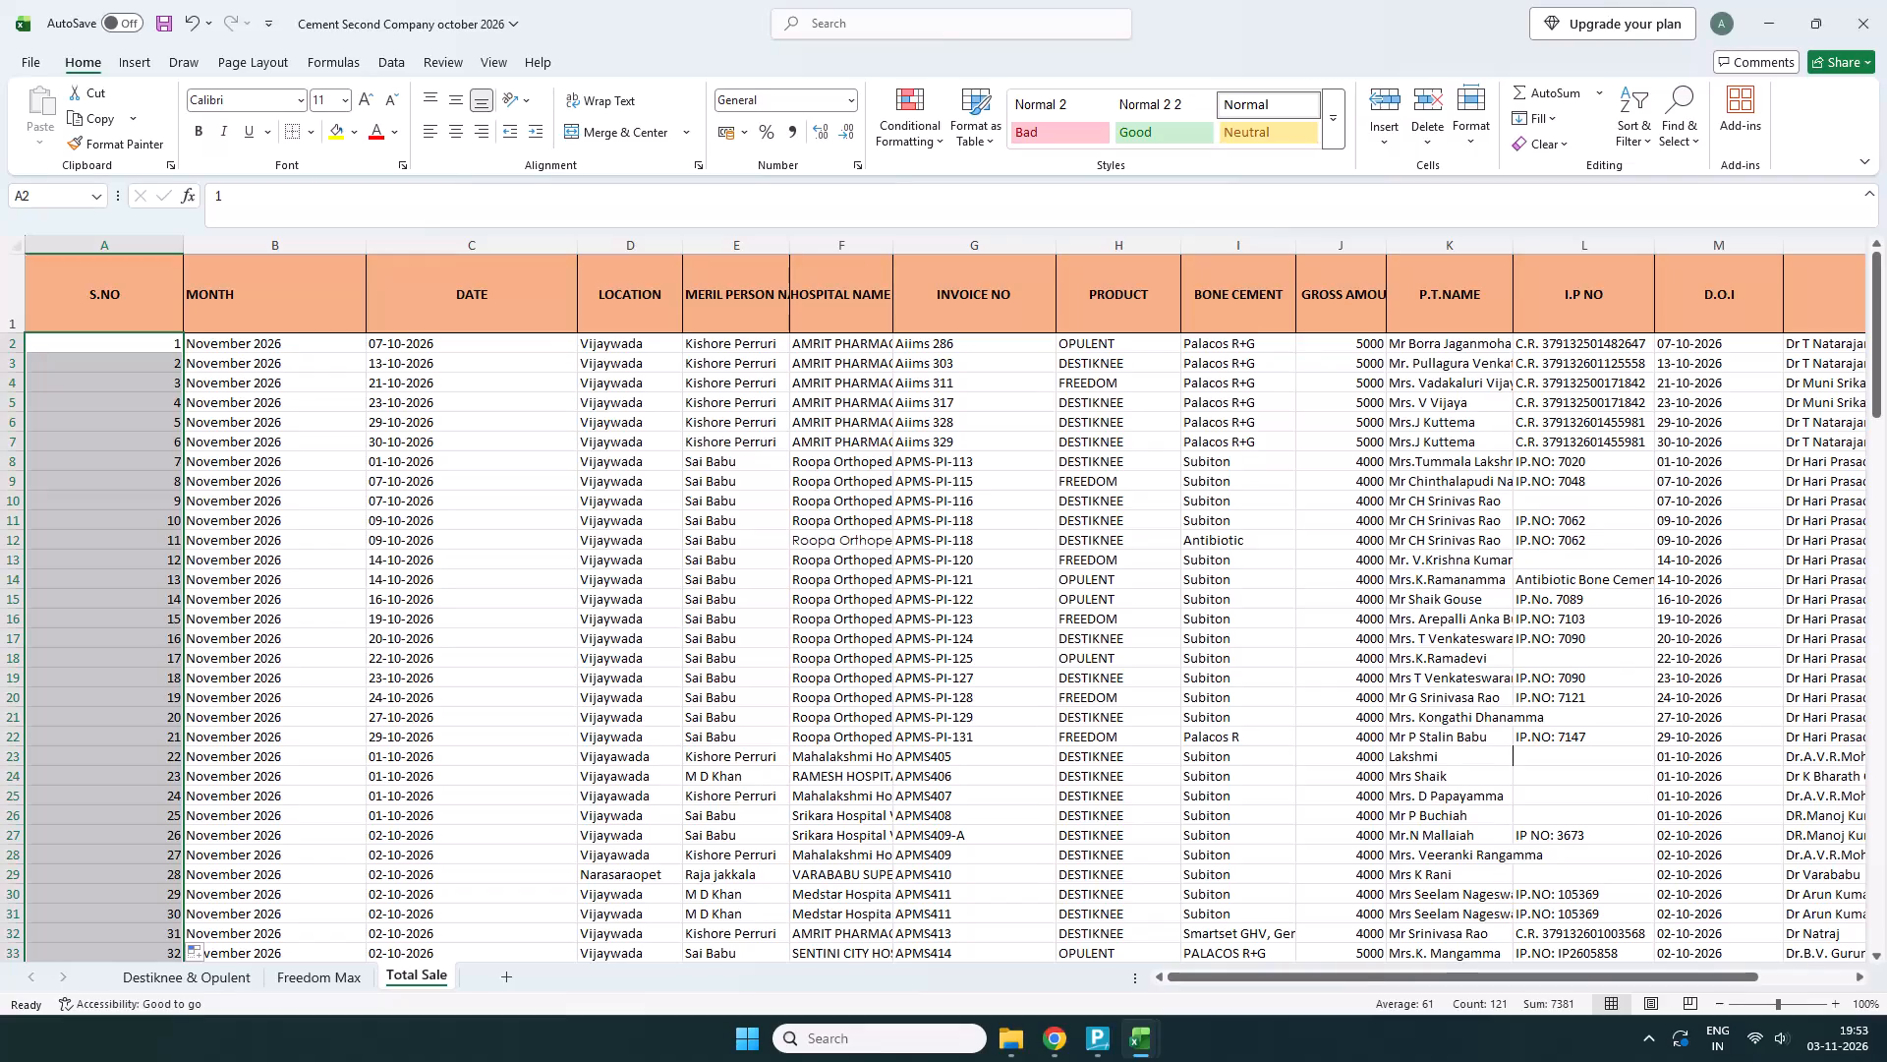
Remove the yellow fill from the entire APMS-PI-131 row, row 22, on the Total Sale sheet.
click(1388, 997)
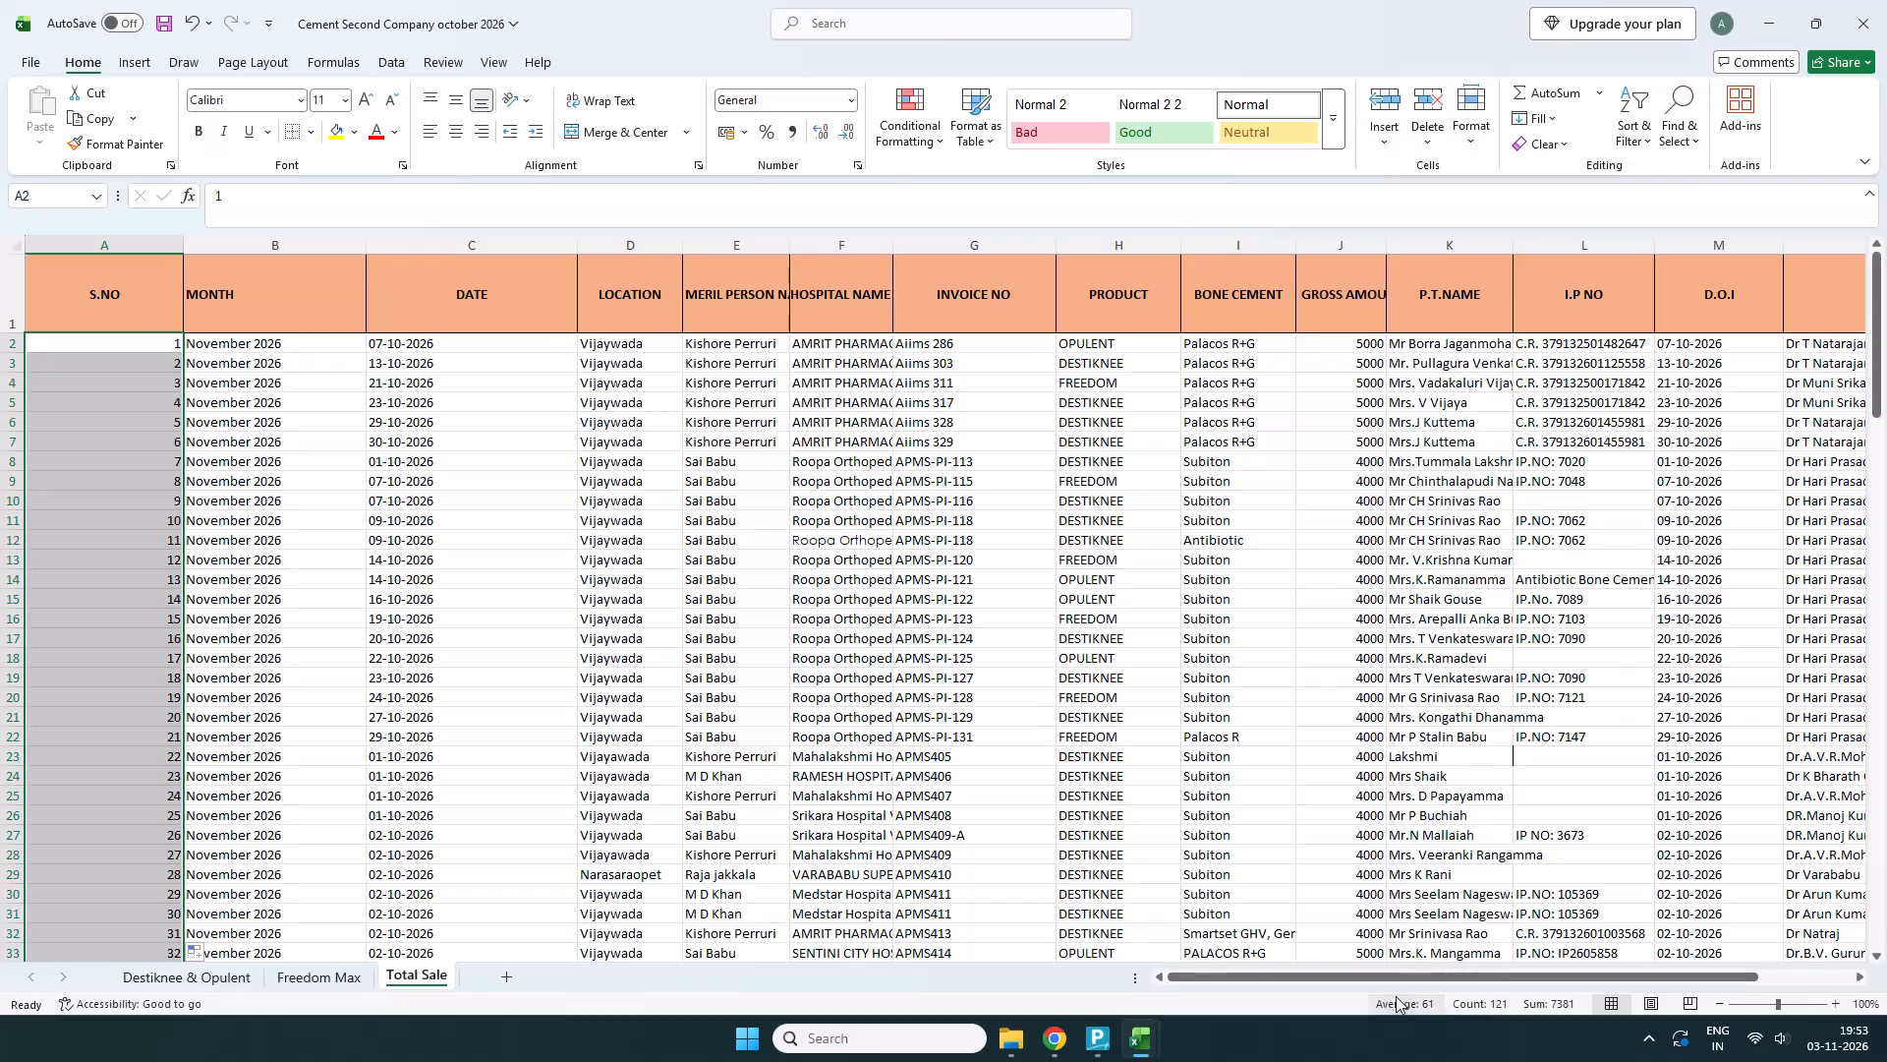
click(1394, 979)
click(1490, 957)
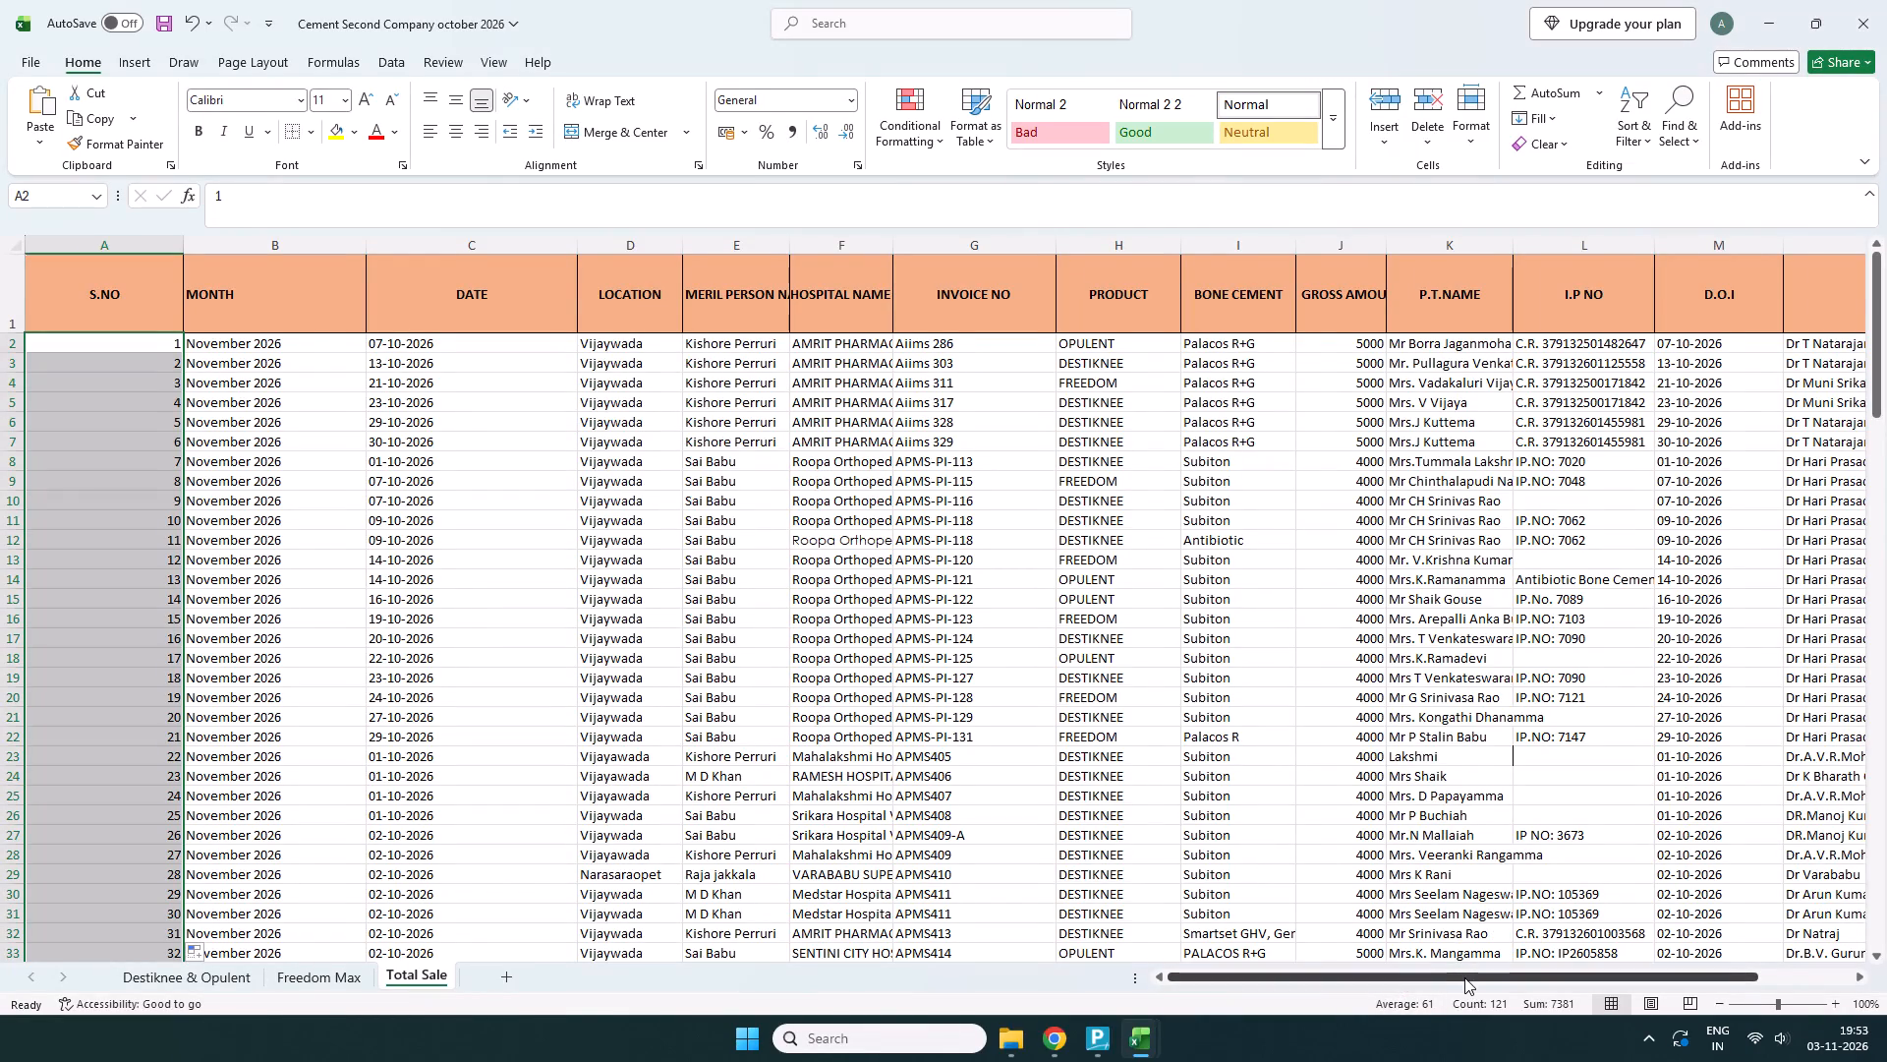
drag(1471, 977, 1691, 968)
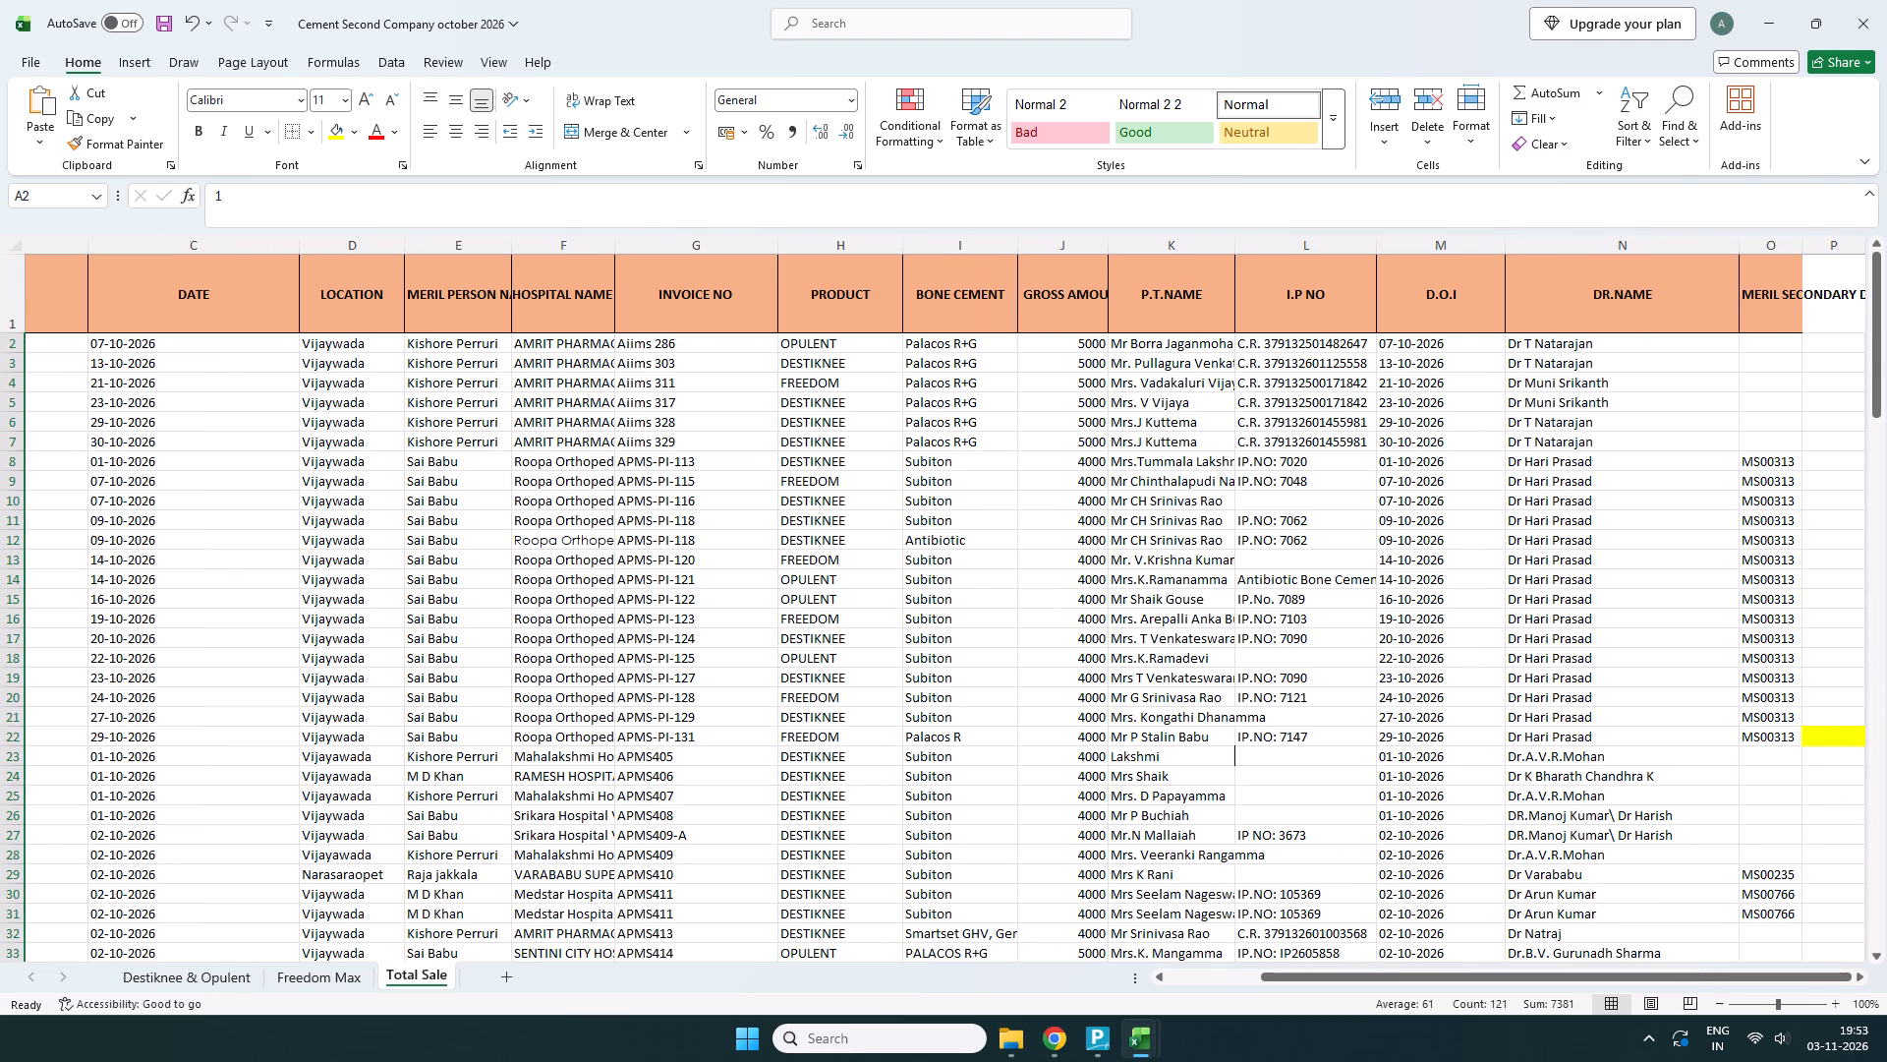
click(15, 738)
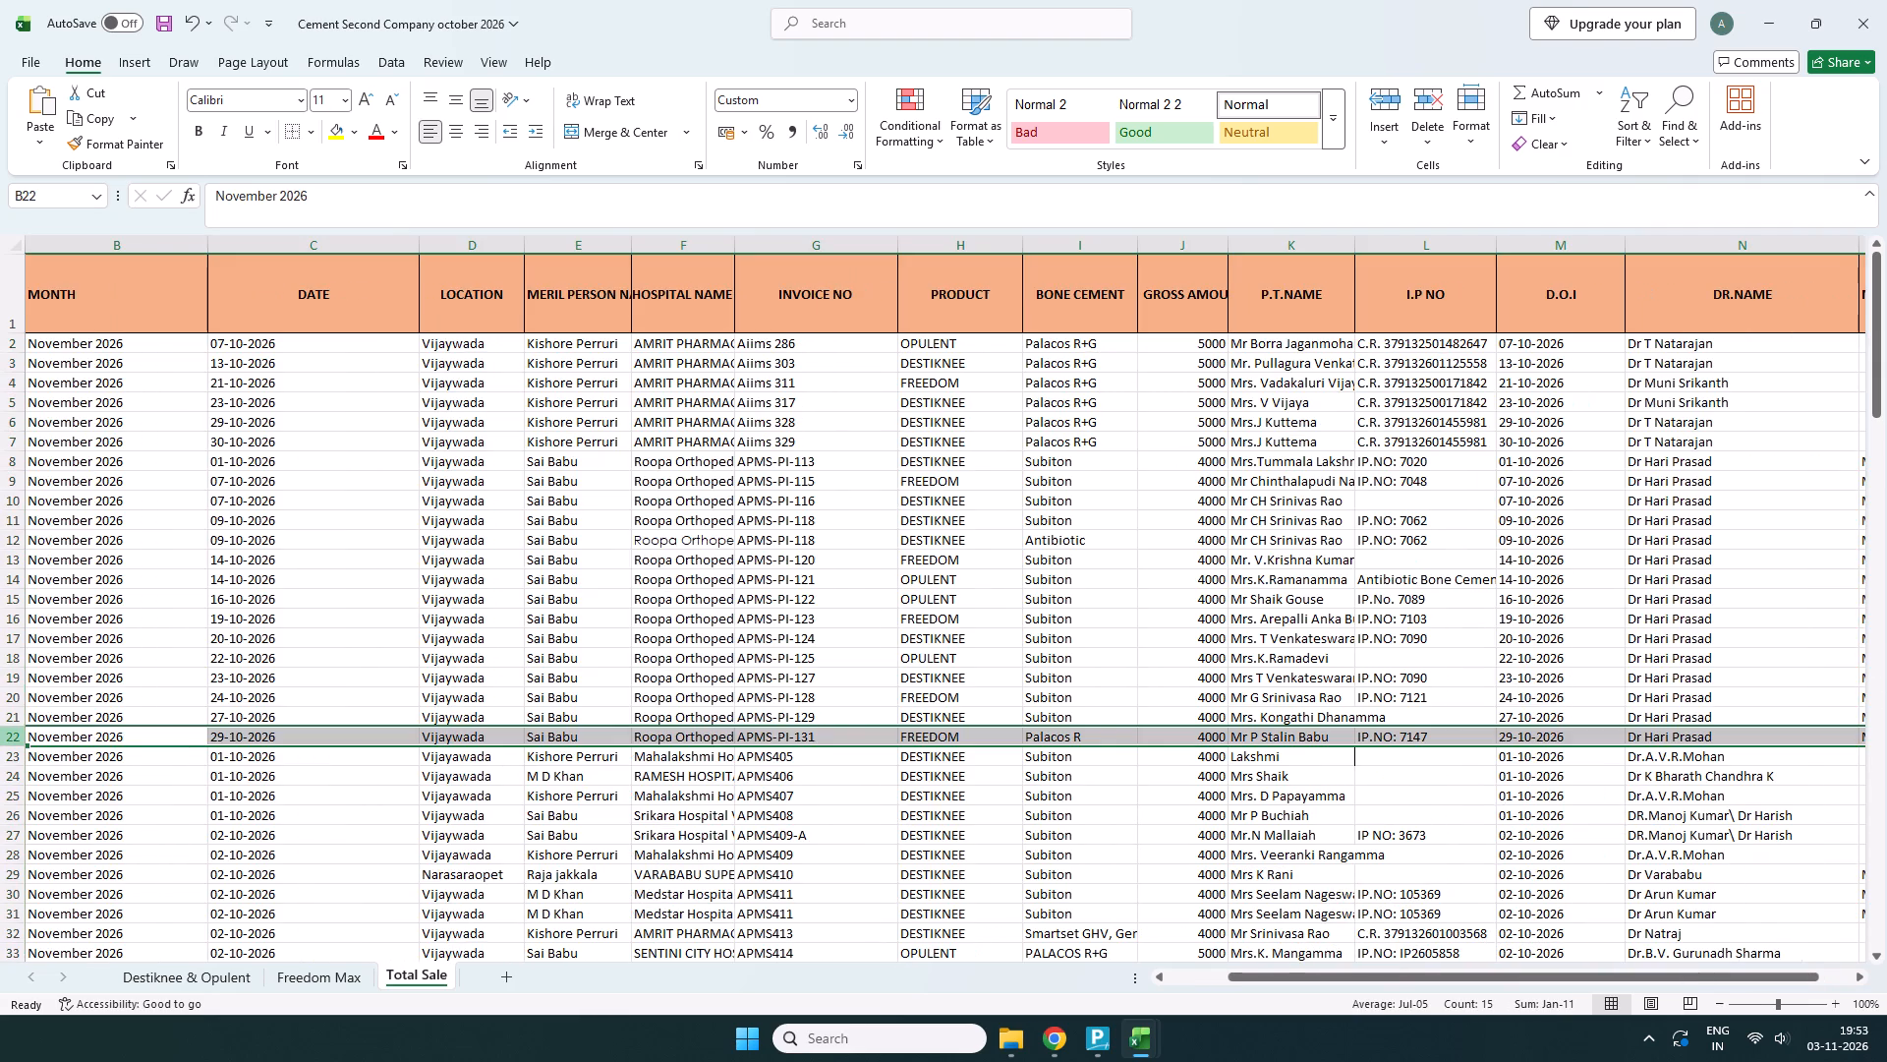
click(355, 129)
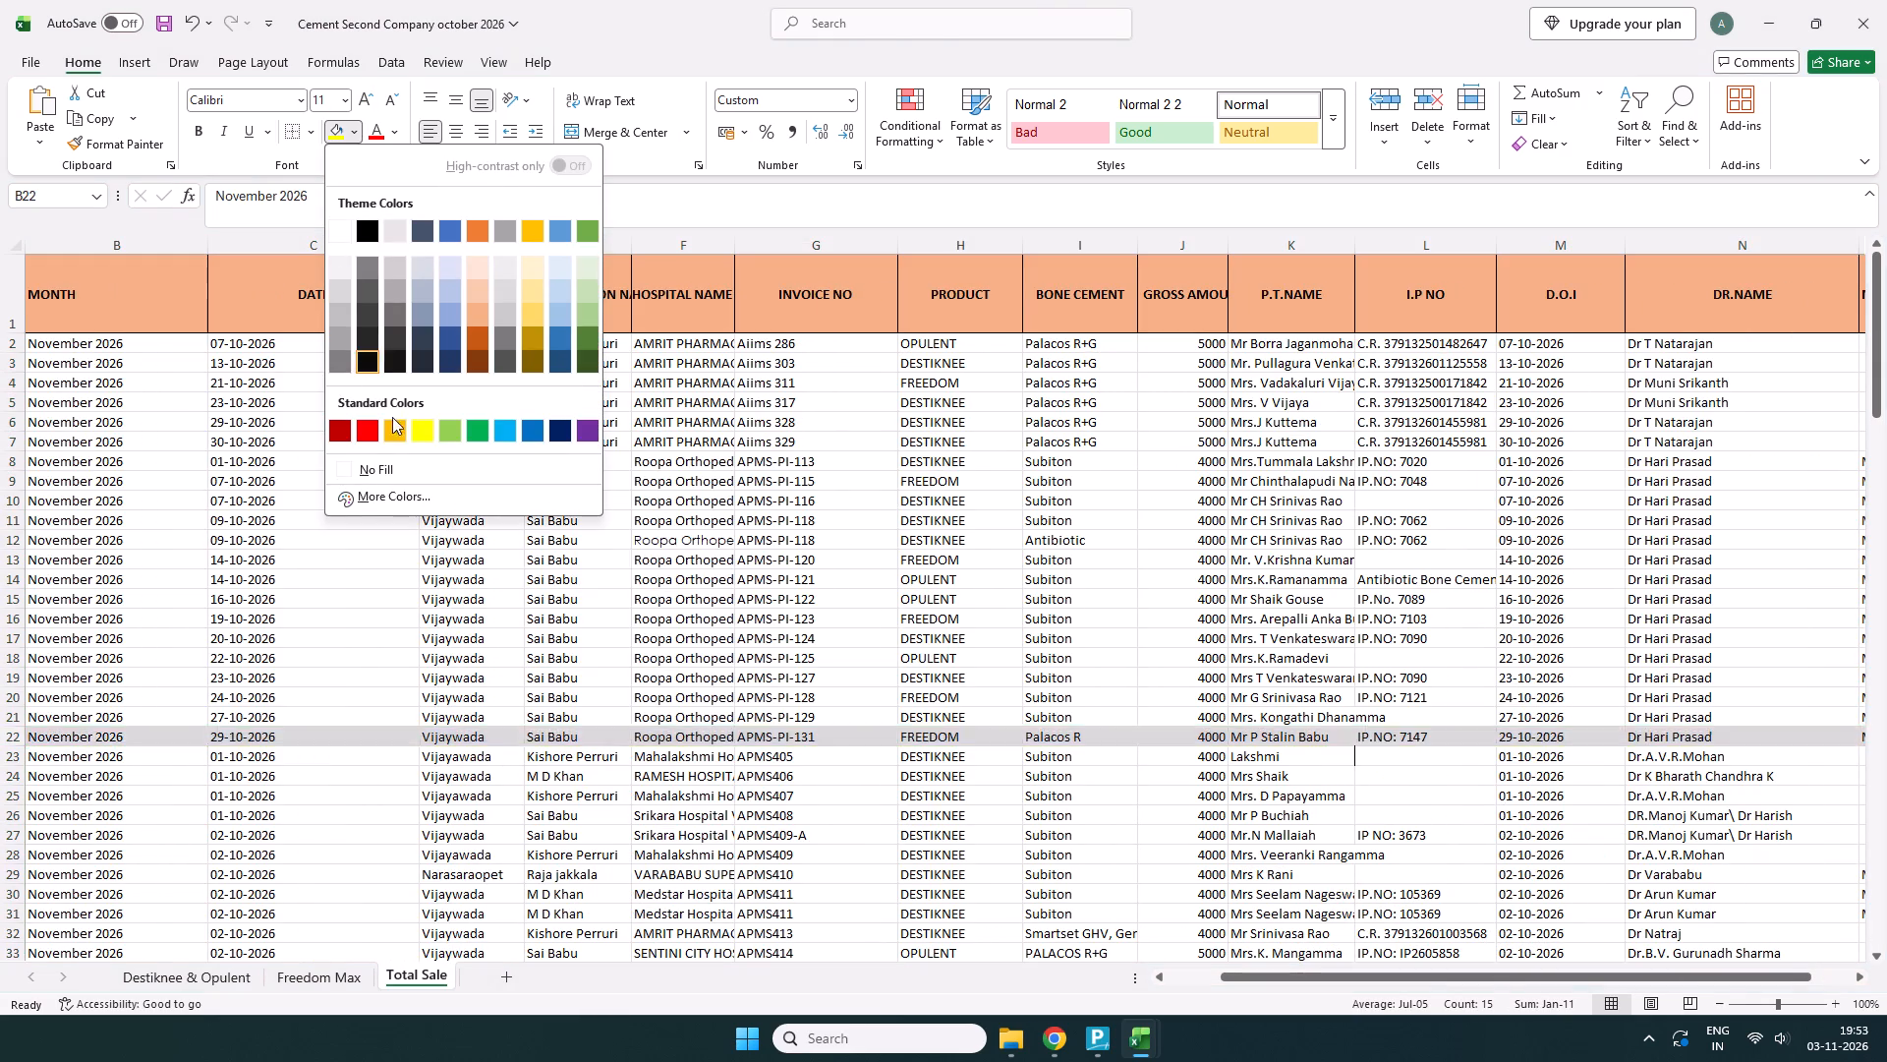
click(401, 461)
click(396, 466)
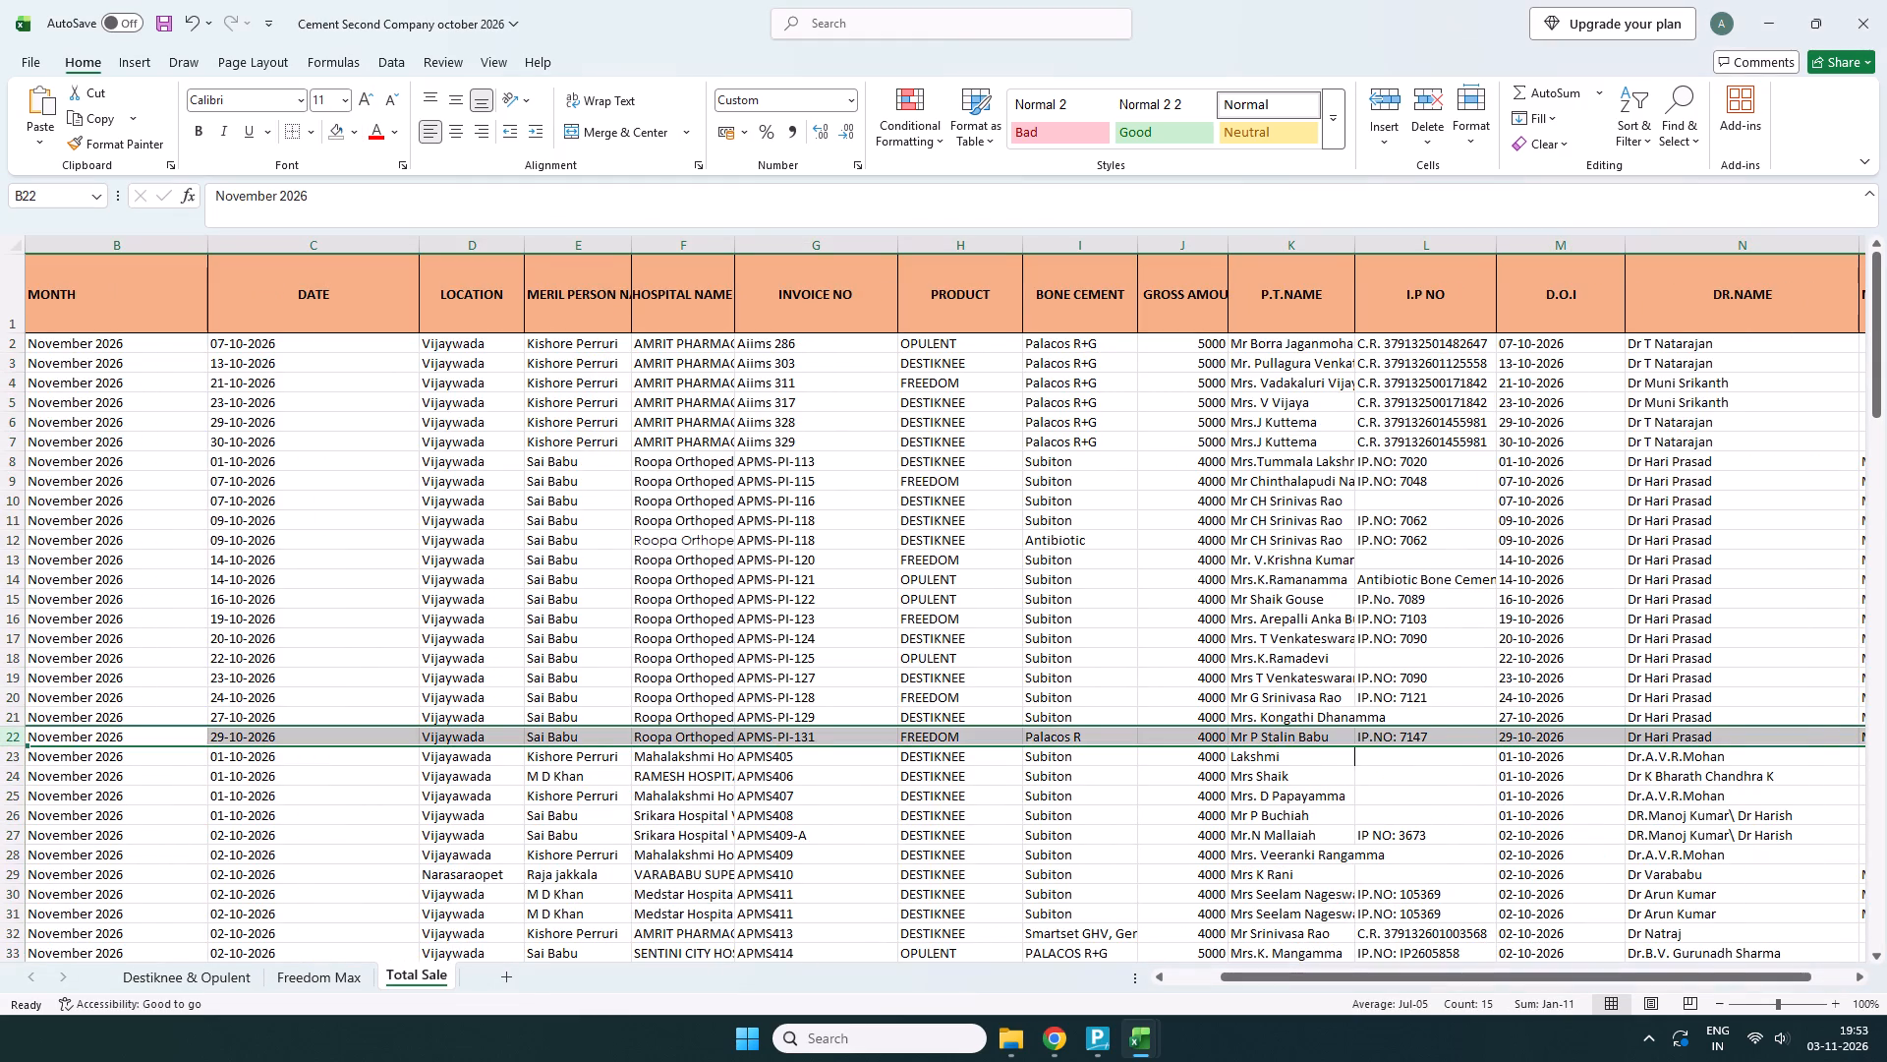
Examine the Total Sale sheet's last columns across its rows for any remaining highlighted cells.
drag(1308, 974, 1678, 967)
scroll(1799, 549, down, 20)
scroll(1799, 549, down, 6)
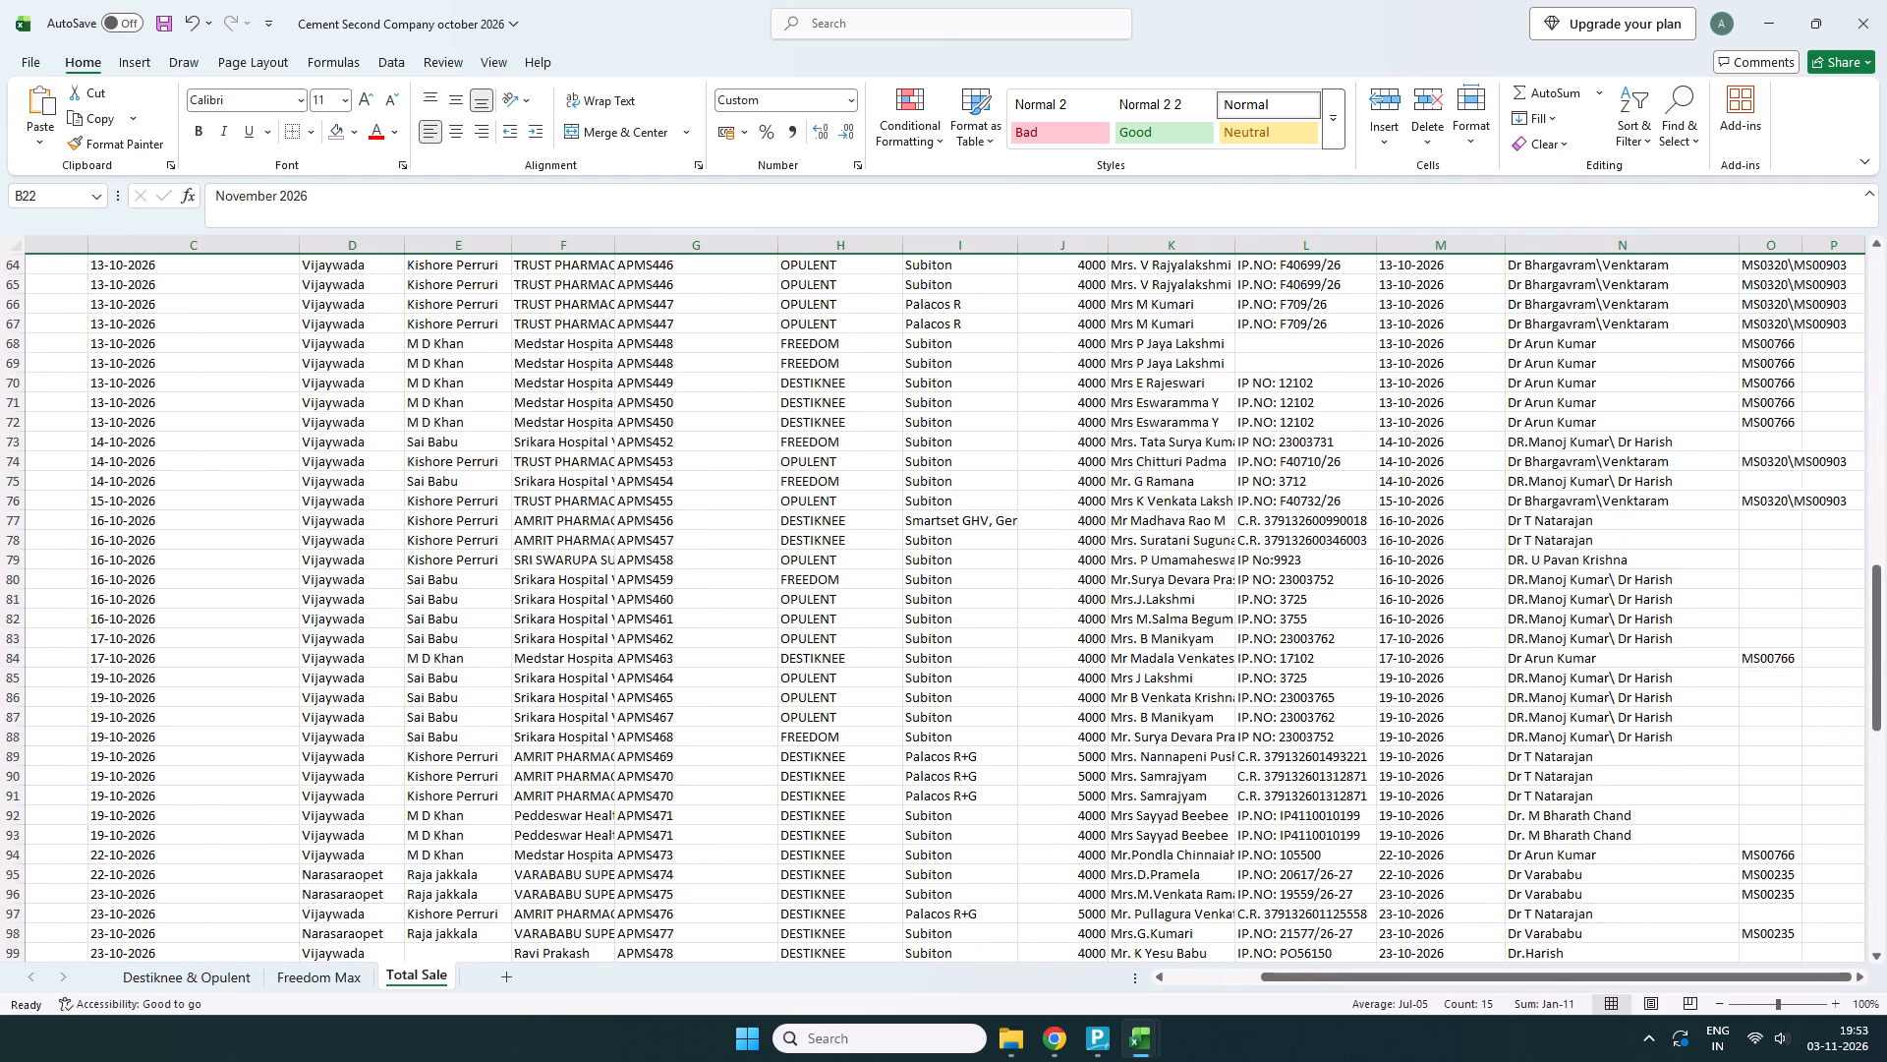
scroll(1796, 554, down, 20)
scroll(1796, 554, up, 20)
scroll(1796, 554, up, 13)
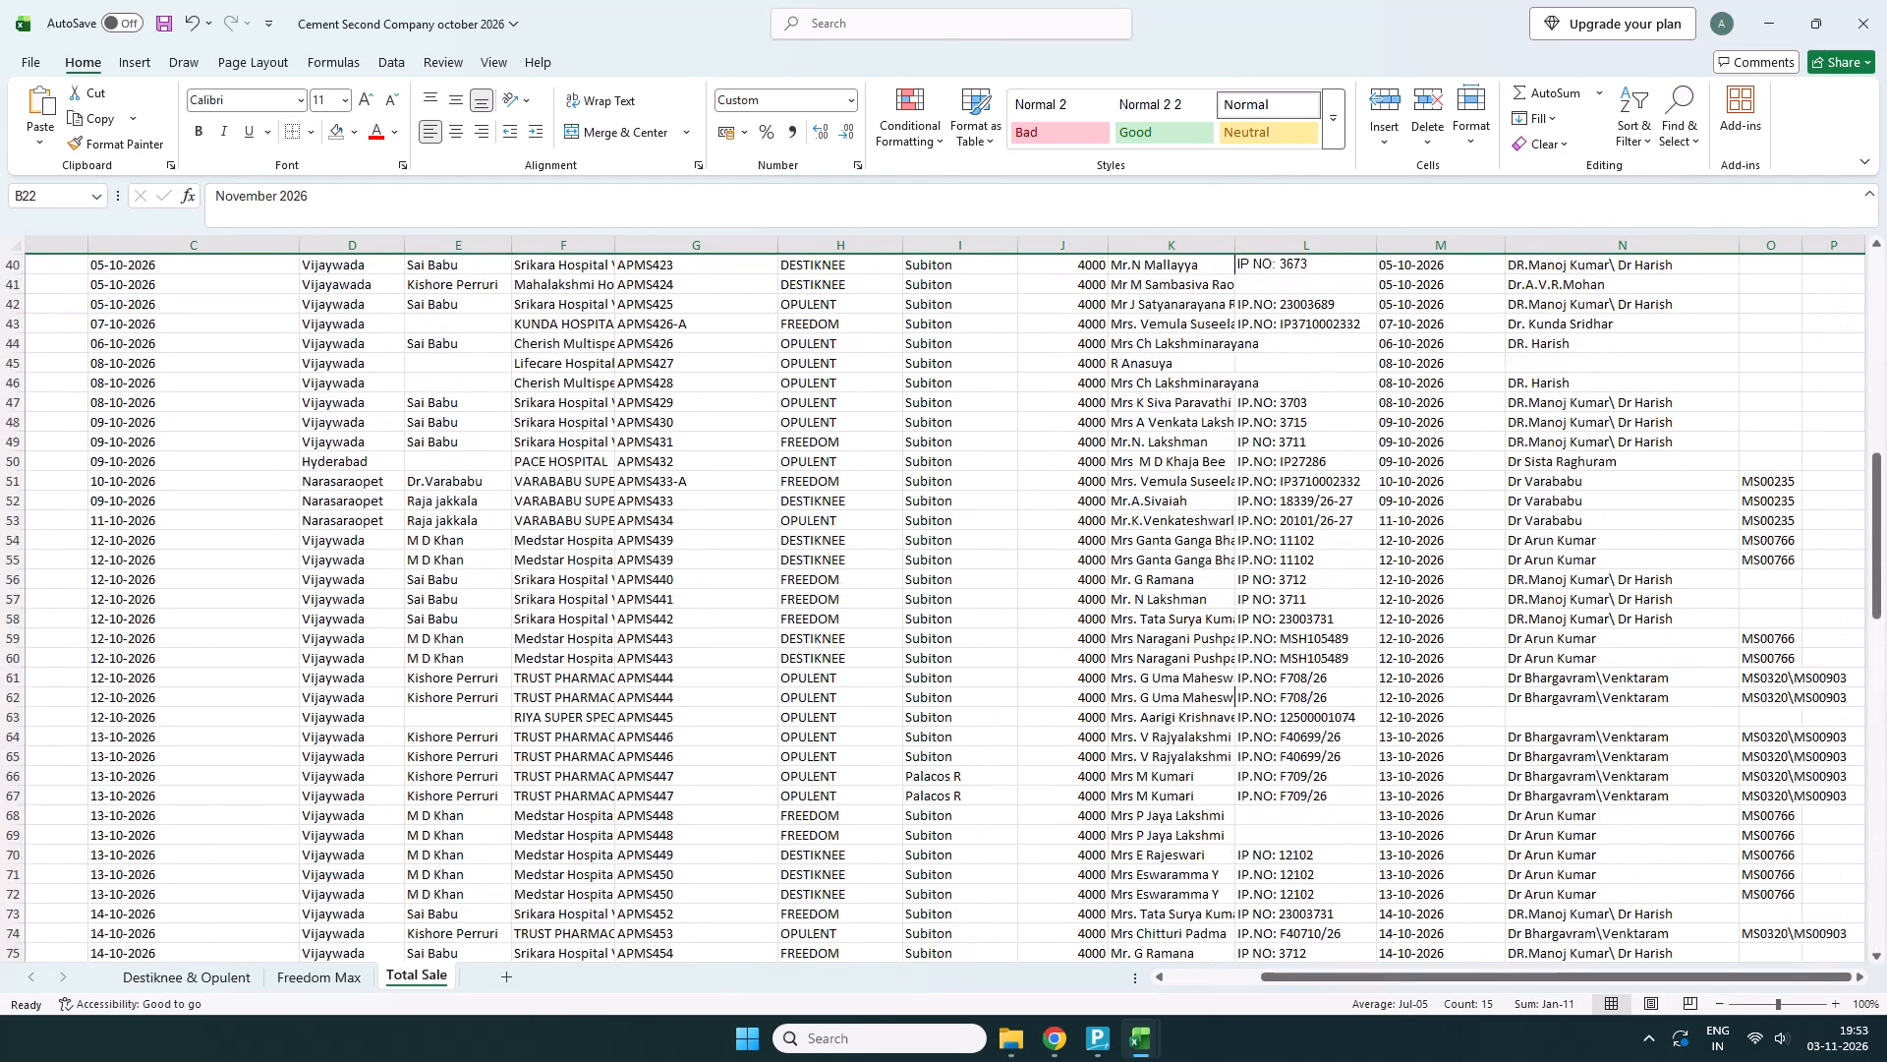
scroll(1702, 644, up, 18)
drag(1383, 978, 1316, 973)
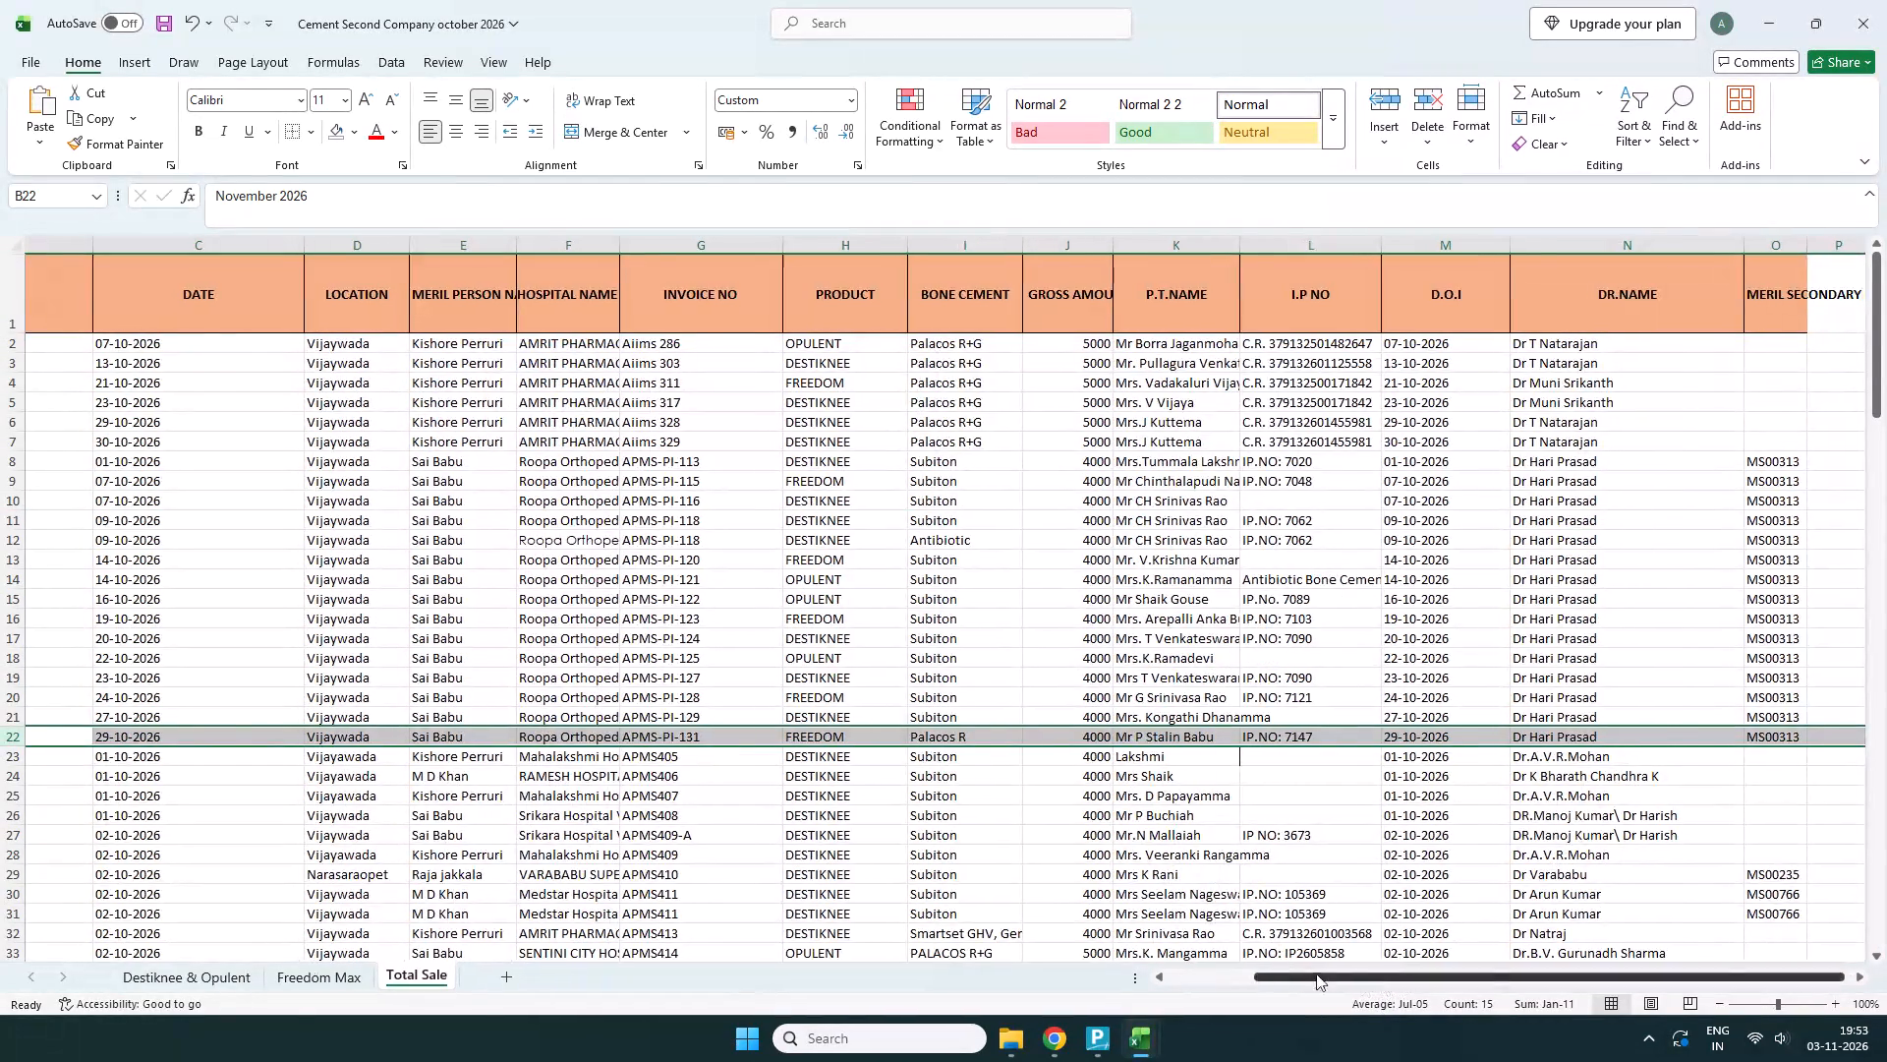
drag(1316, 973, 1193, 957)
Set the gross amount of the Smartset GHV, Gentamicin entry for invoice APMS456, row 77, to 5000.
scroll(1208, 924, down, 20)
scroll(1208, 924, down, 8)
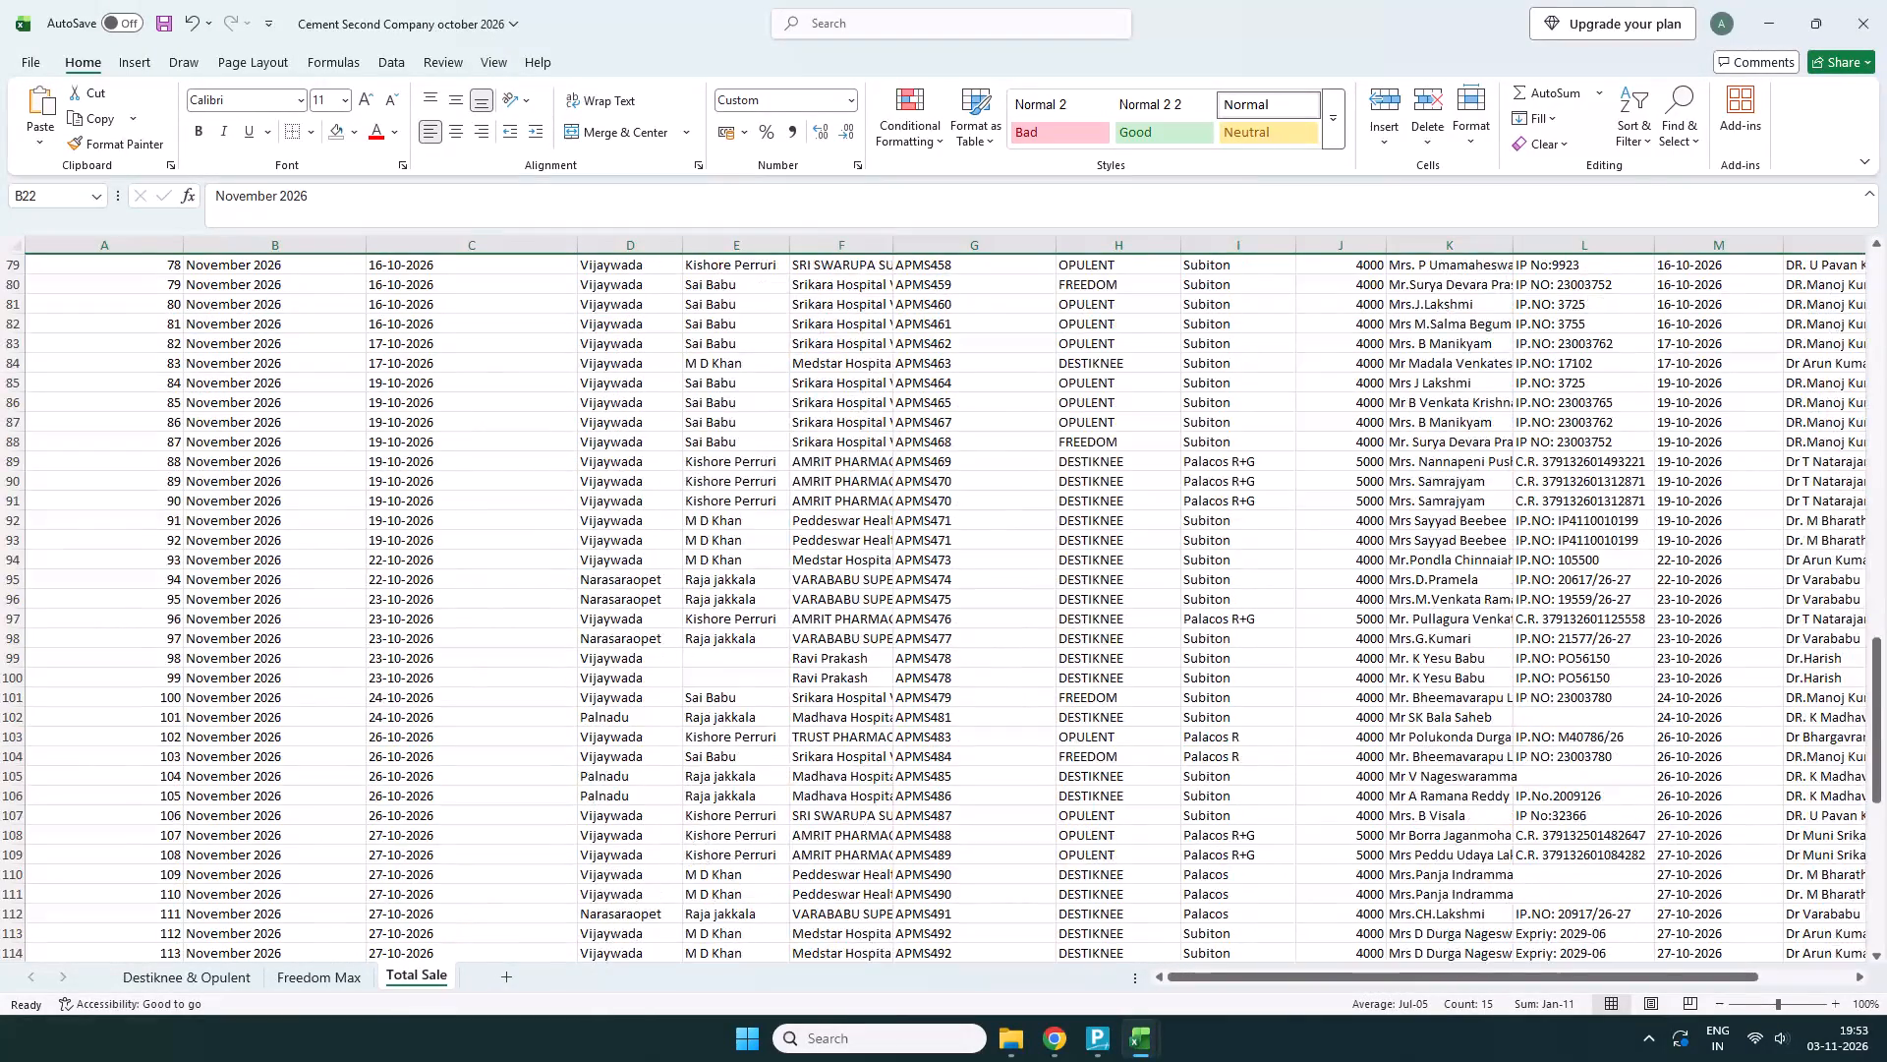
scroll(1211, 922, down, 11)
scroll(1211, 922, up, 6)
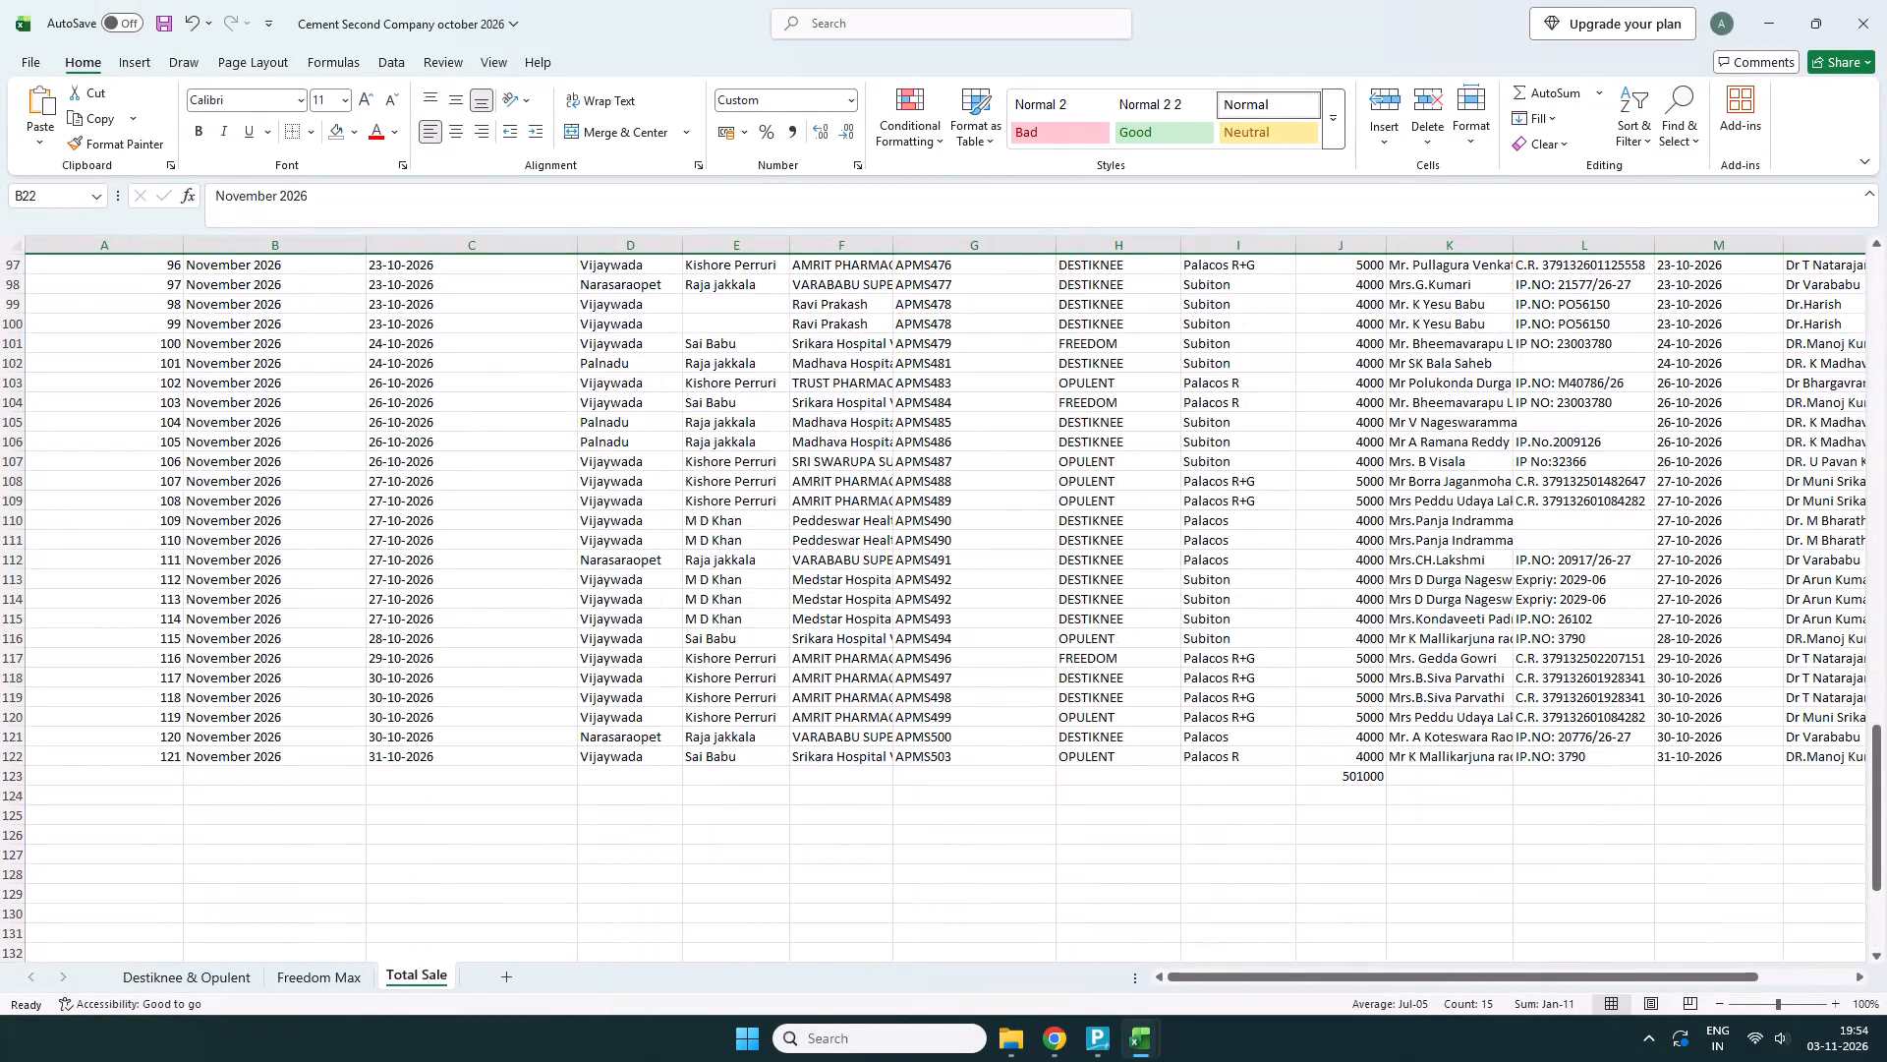
scroll(1211, 922, up, 12)
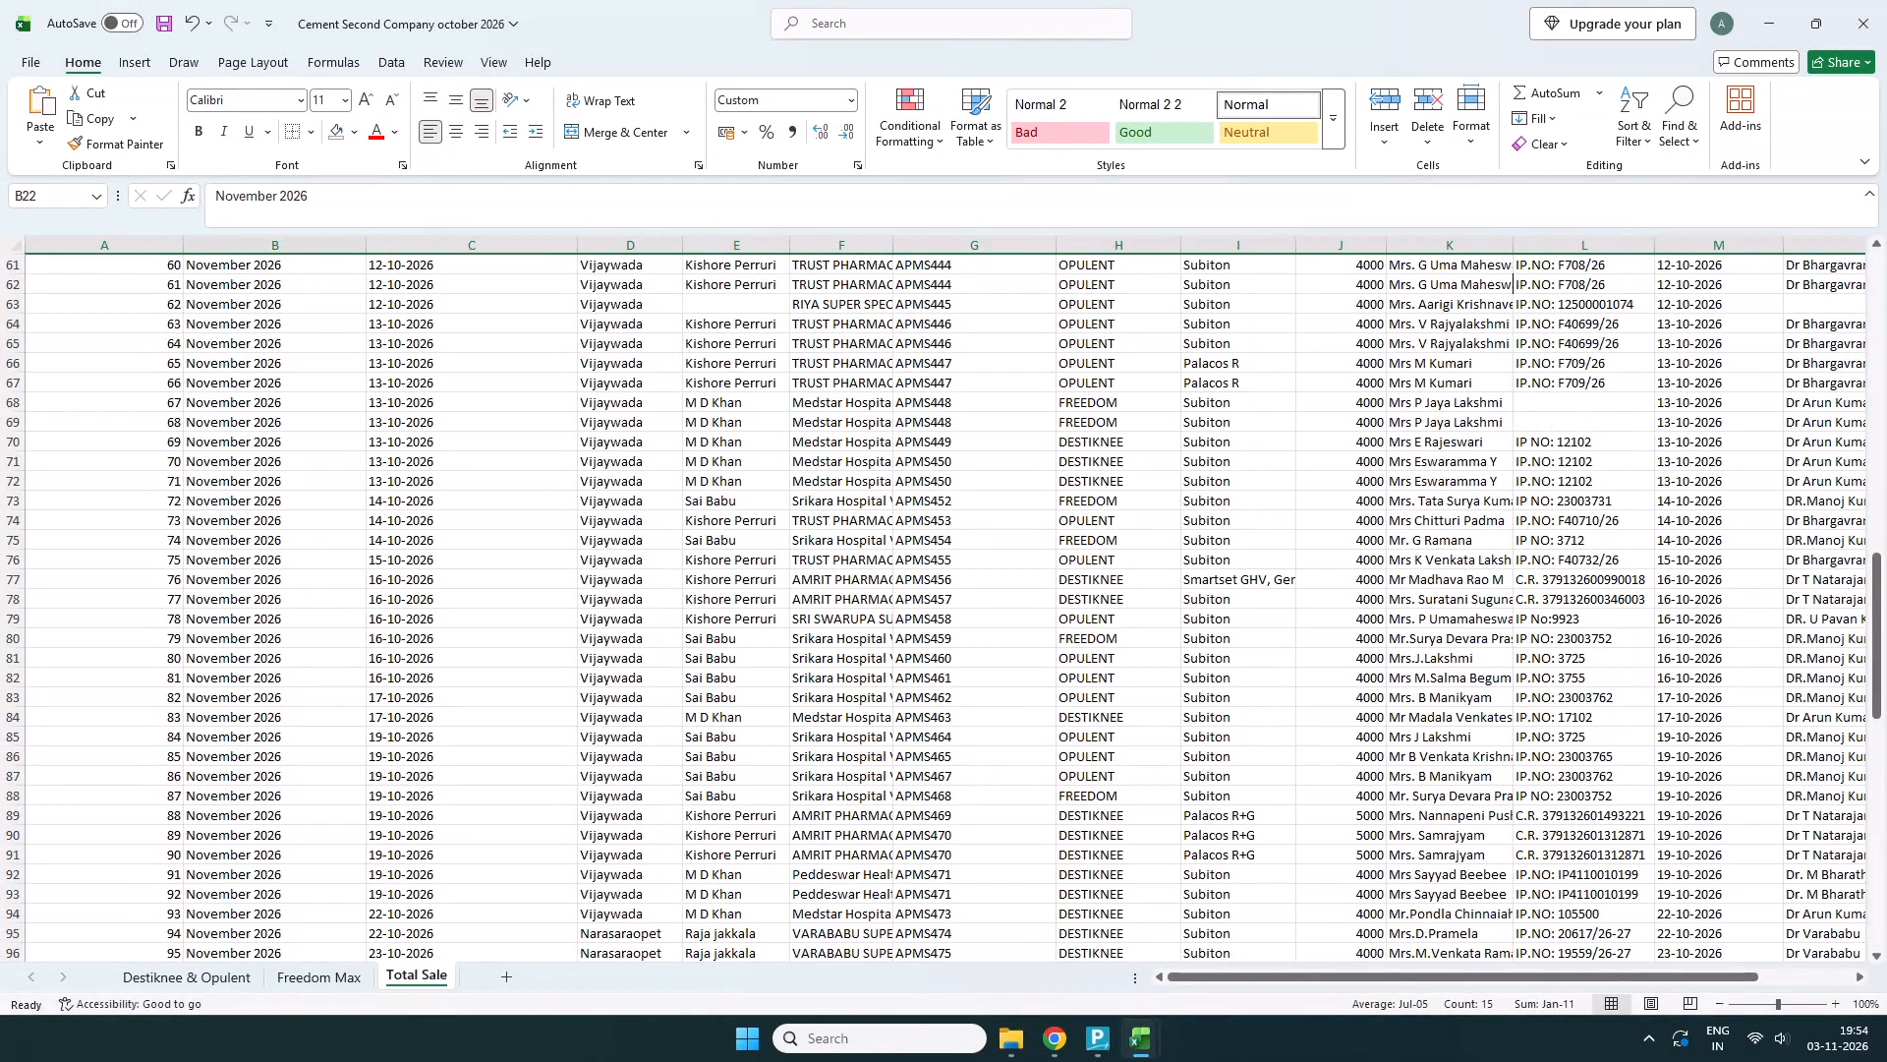
click(1254, 581)
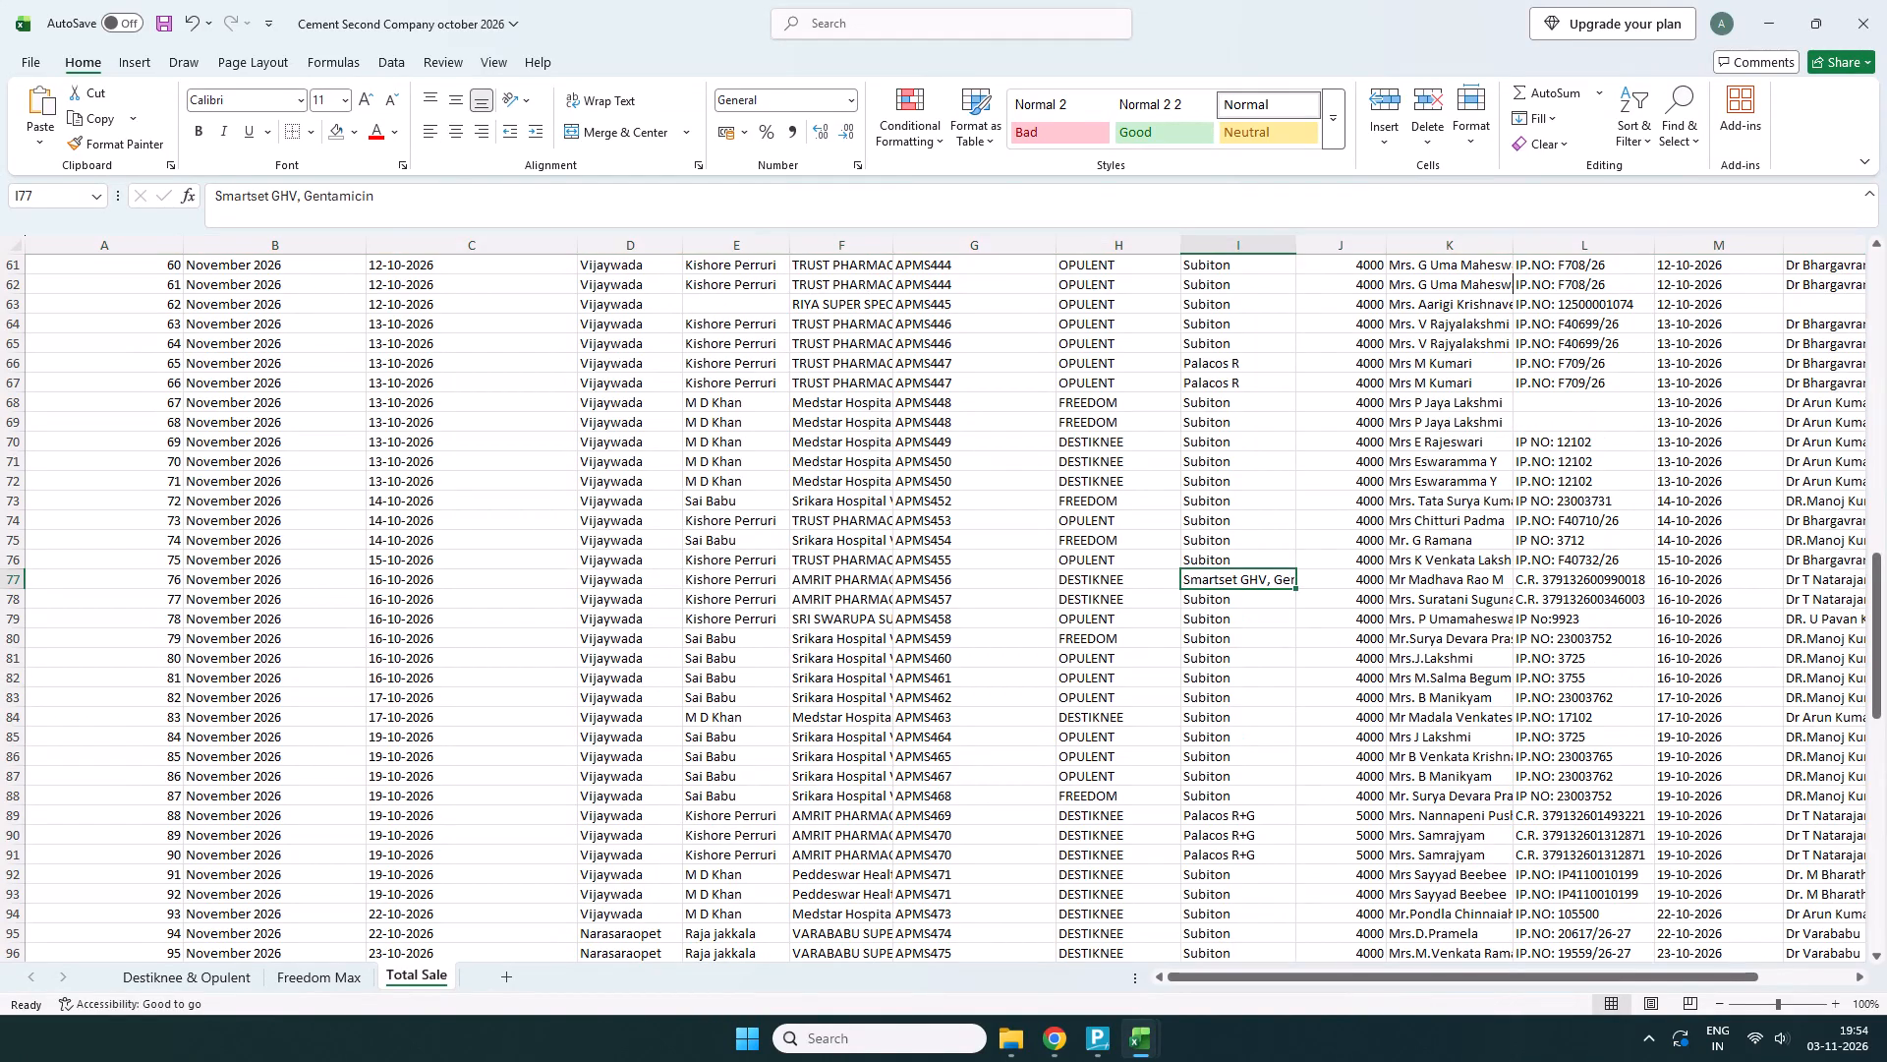
click(1362, 584)
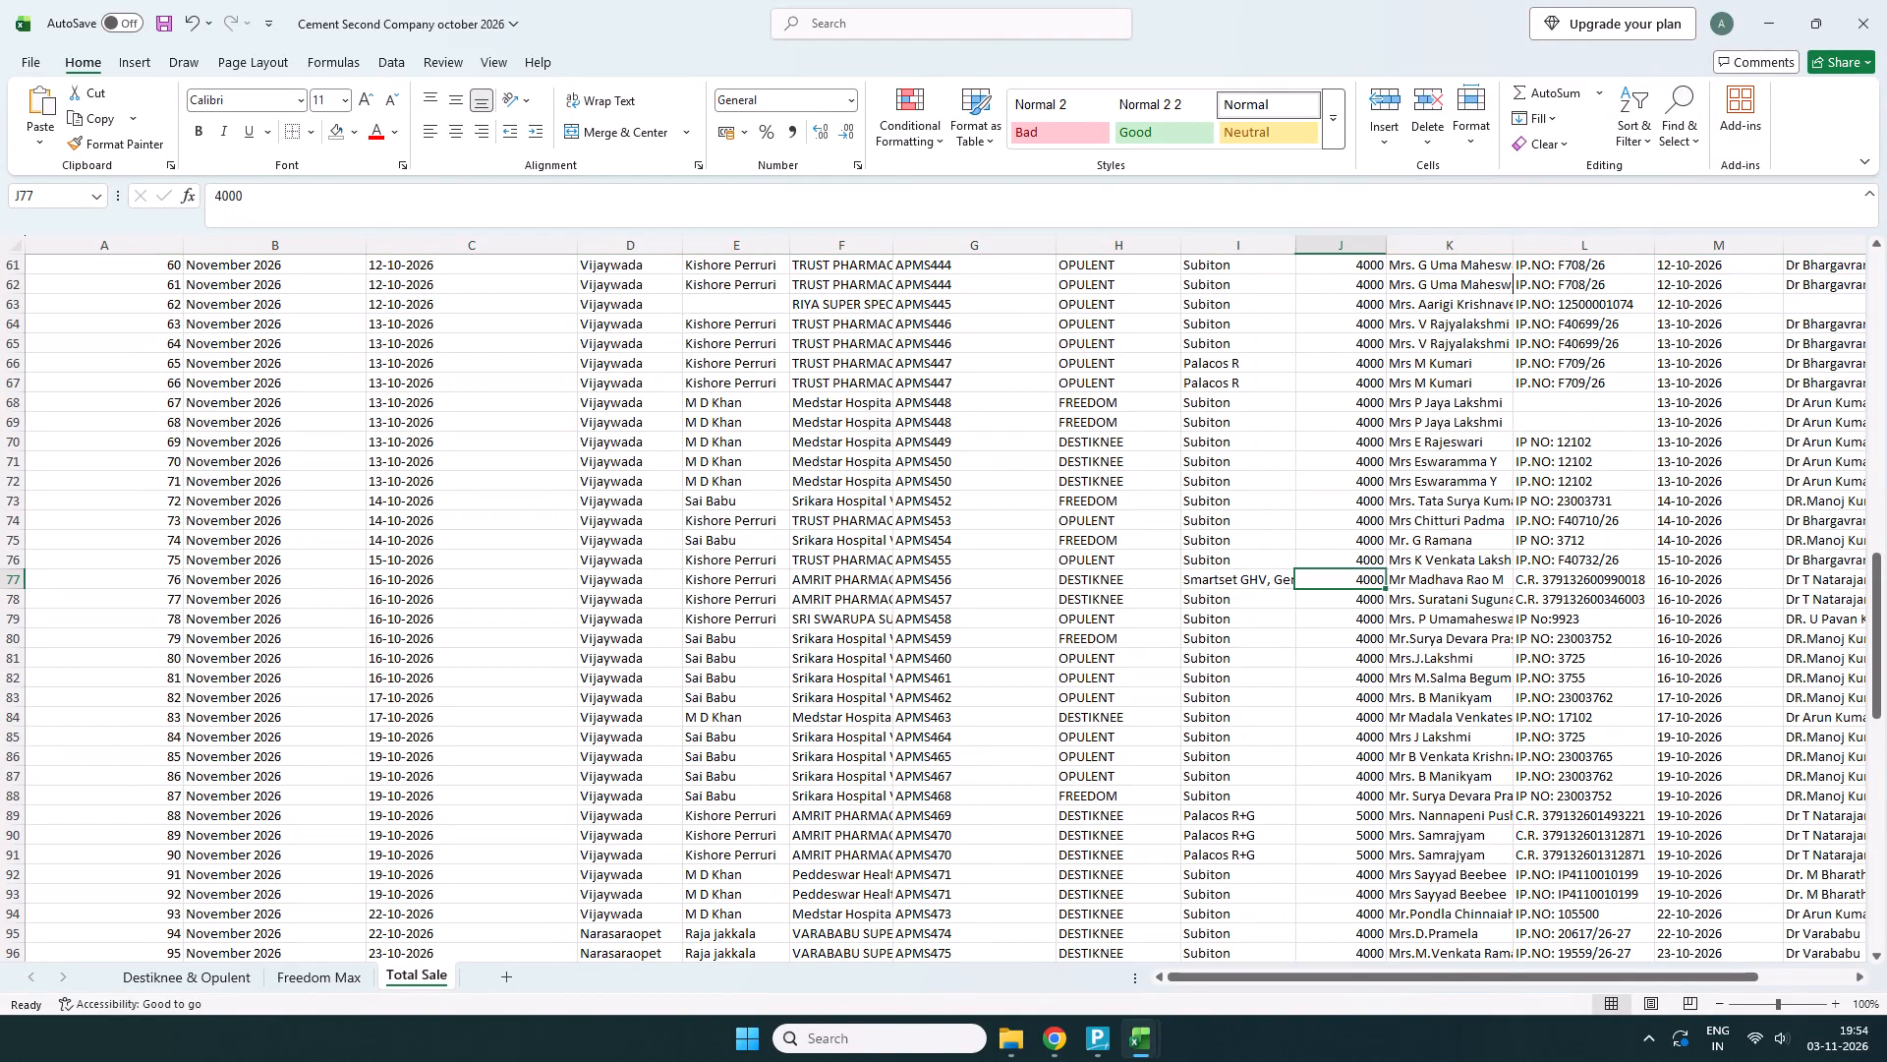
text(5000)
key(Return)
Set the gross amount of the Smartset GHV entry for invoice APMS413, row 32, to 5000.
scroll(1401, 613, up, 2)
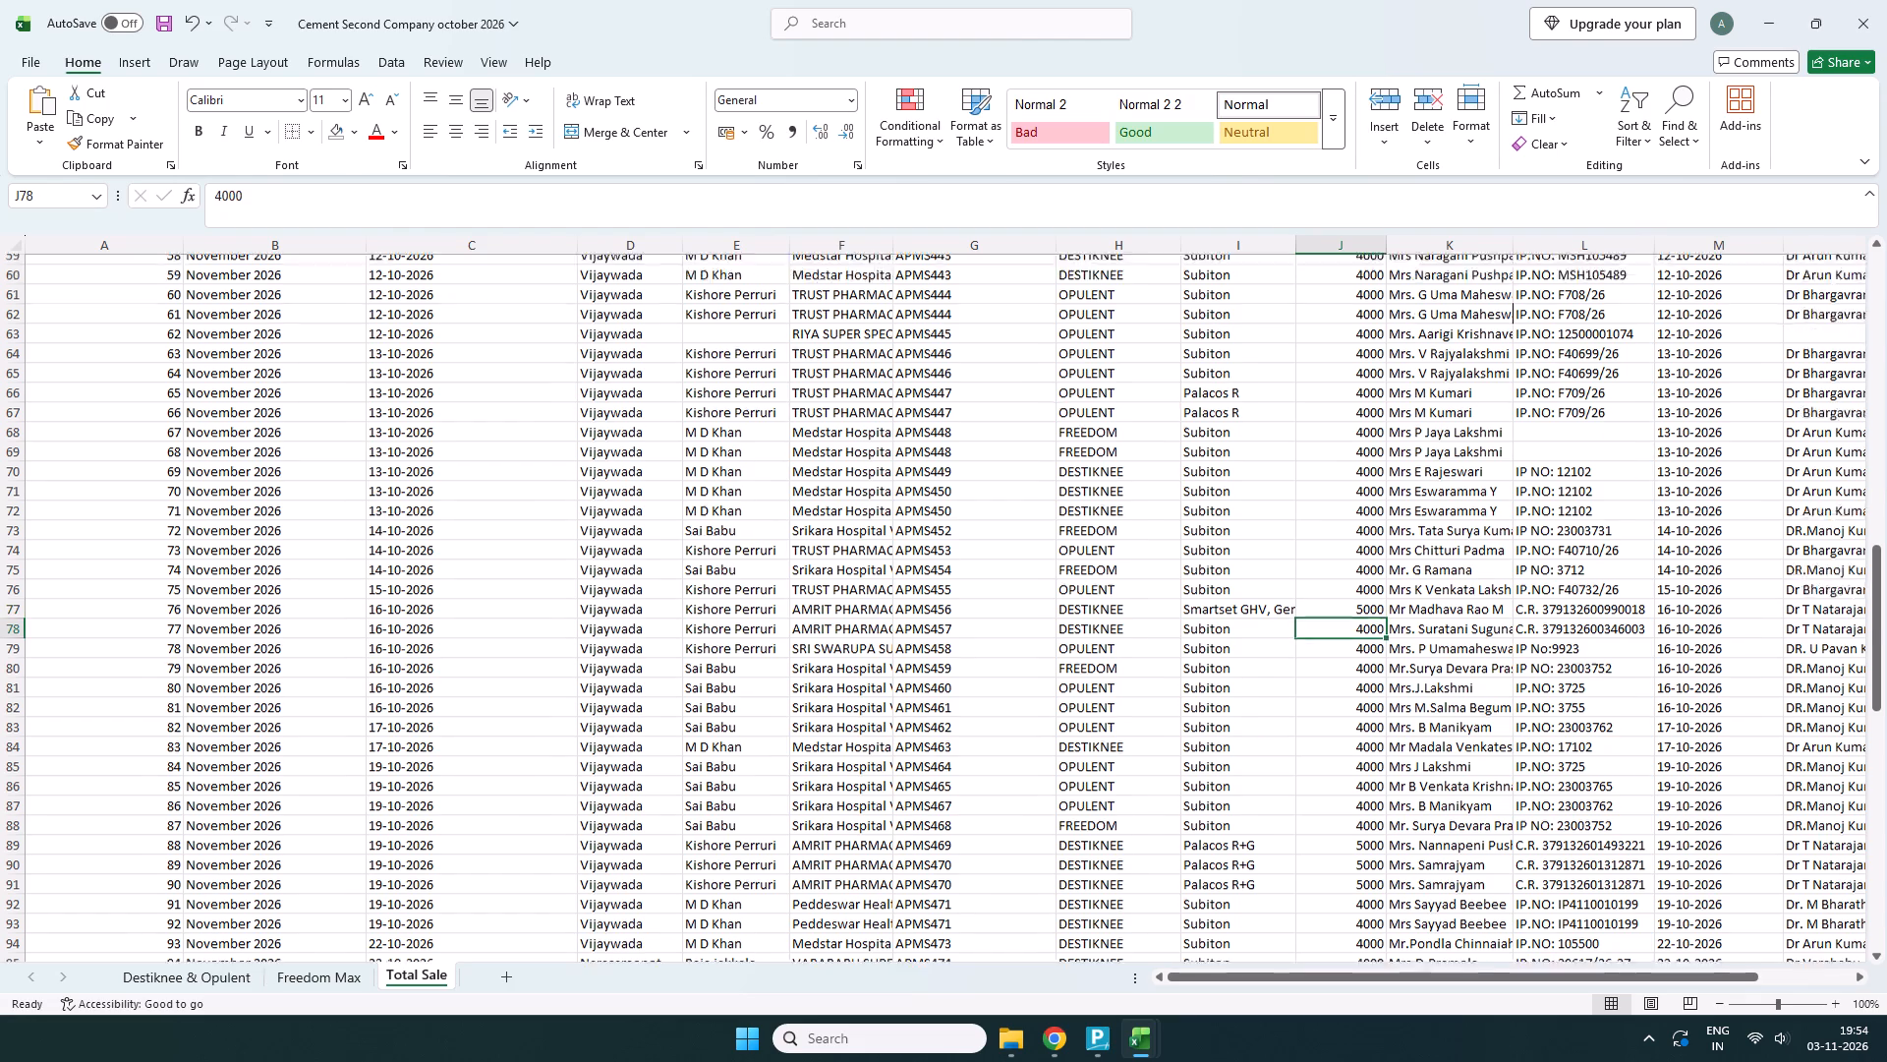
scroll(1401, 613, up, 11)
click(1357, 466)
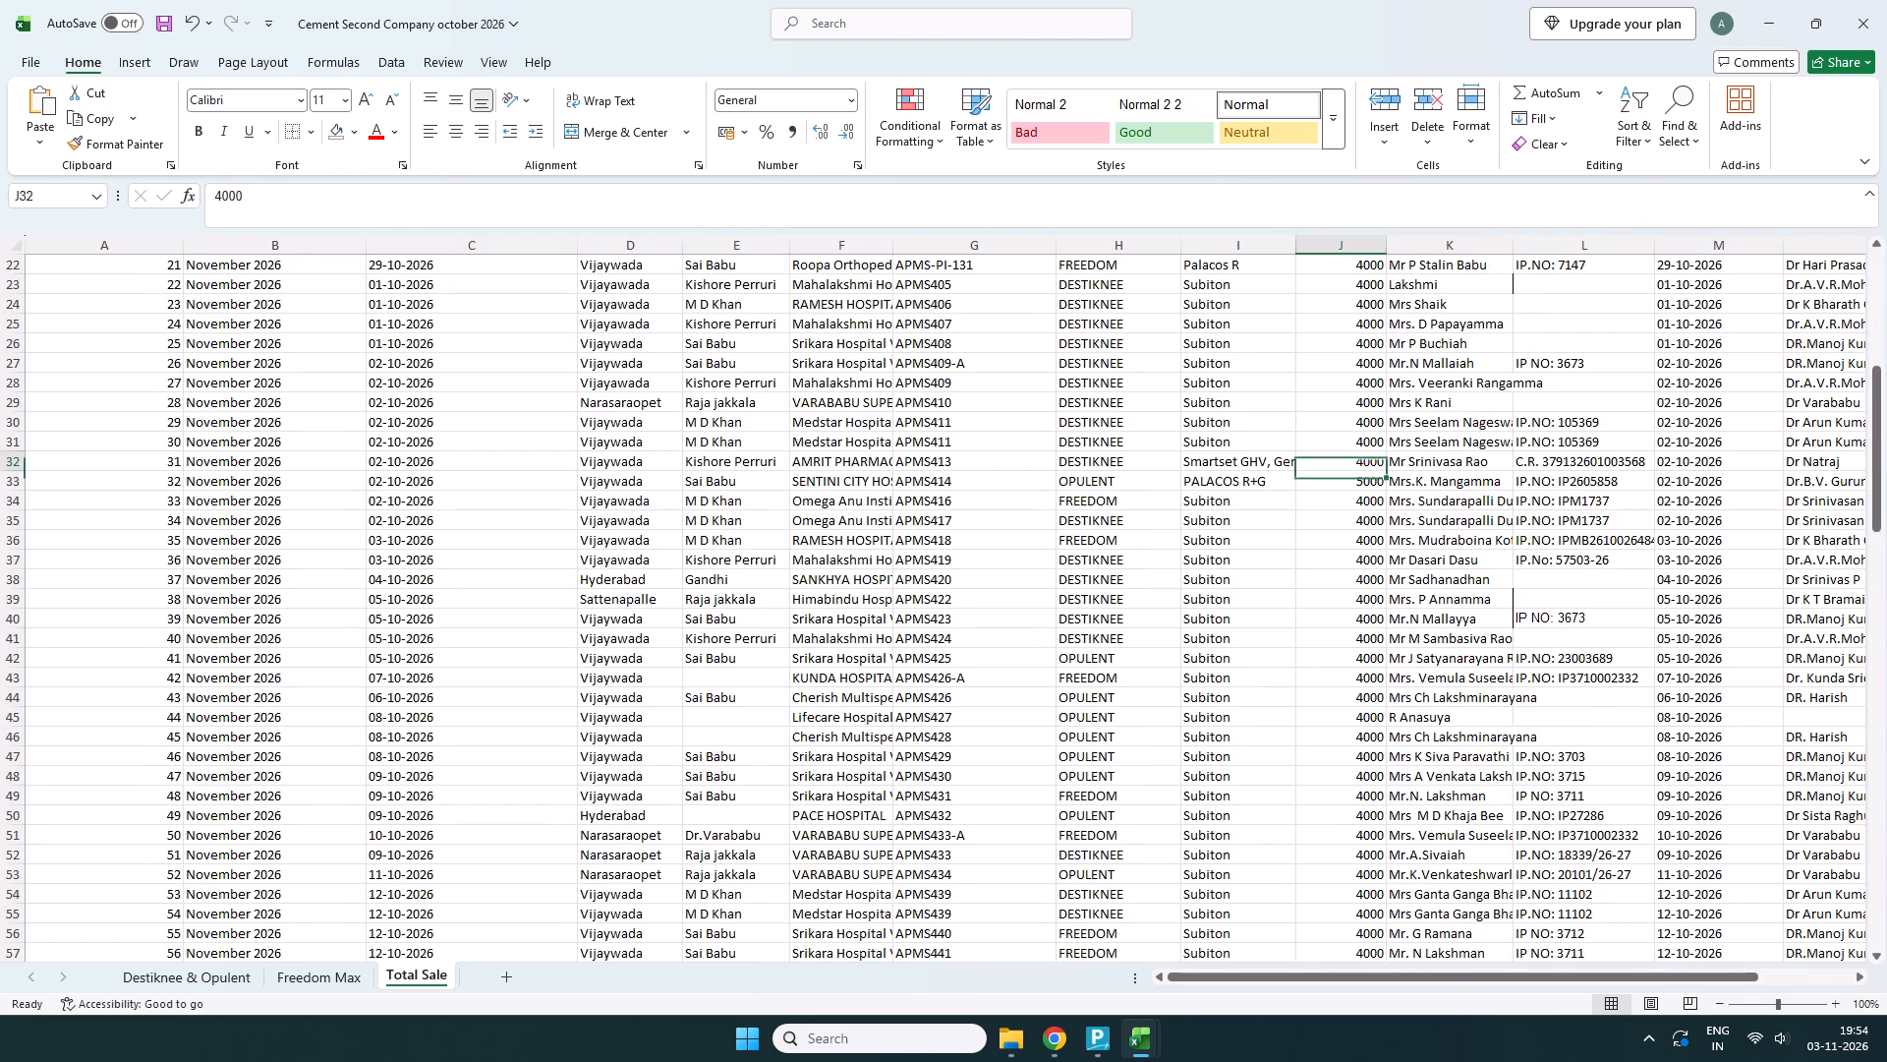
text(5000)
key(Return)
scroll(1357, 465, up, 1)
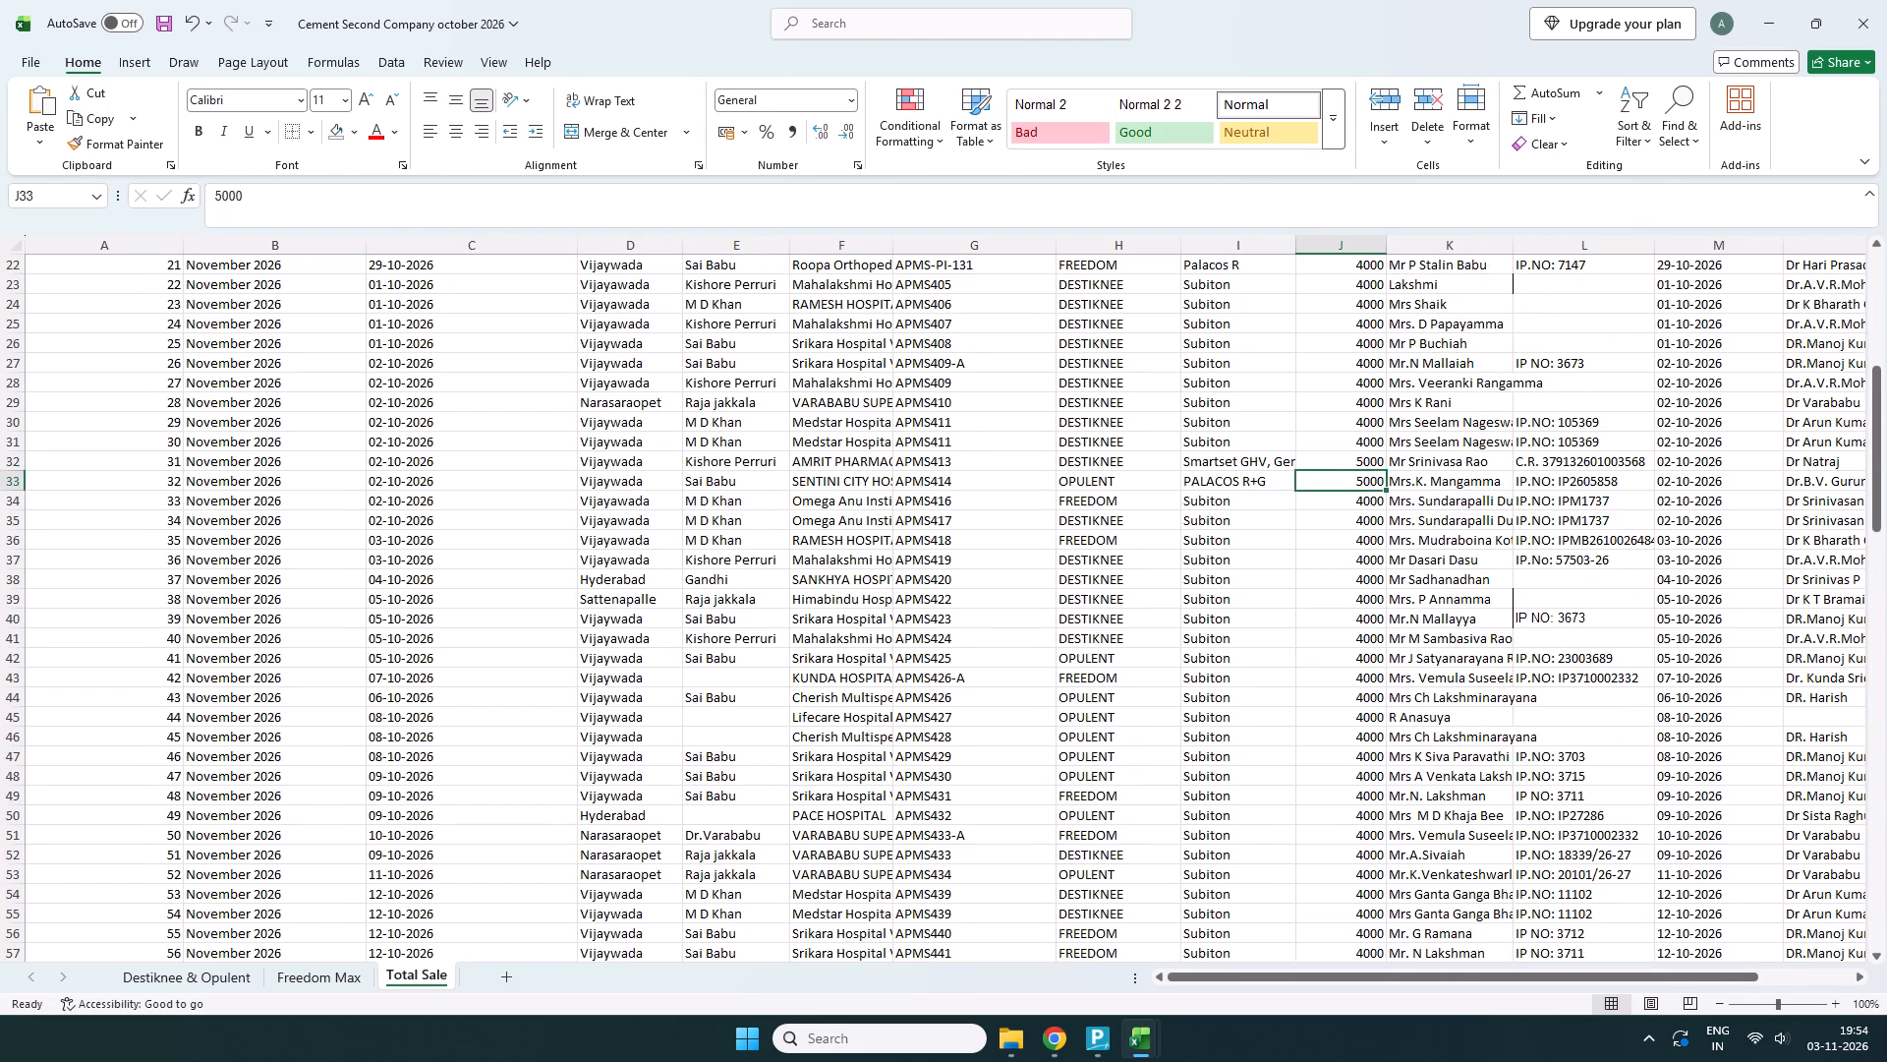
scroll(1361, 464, up, 9)
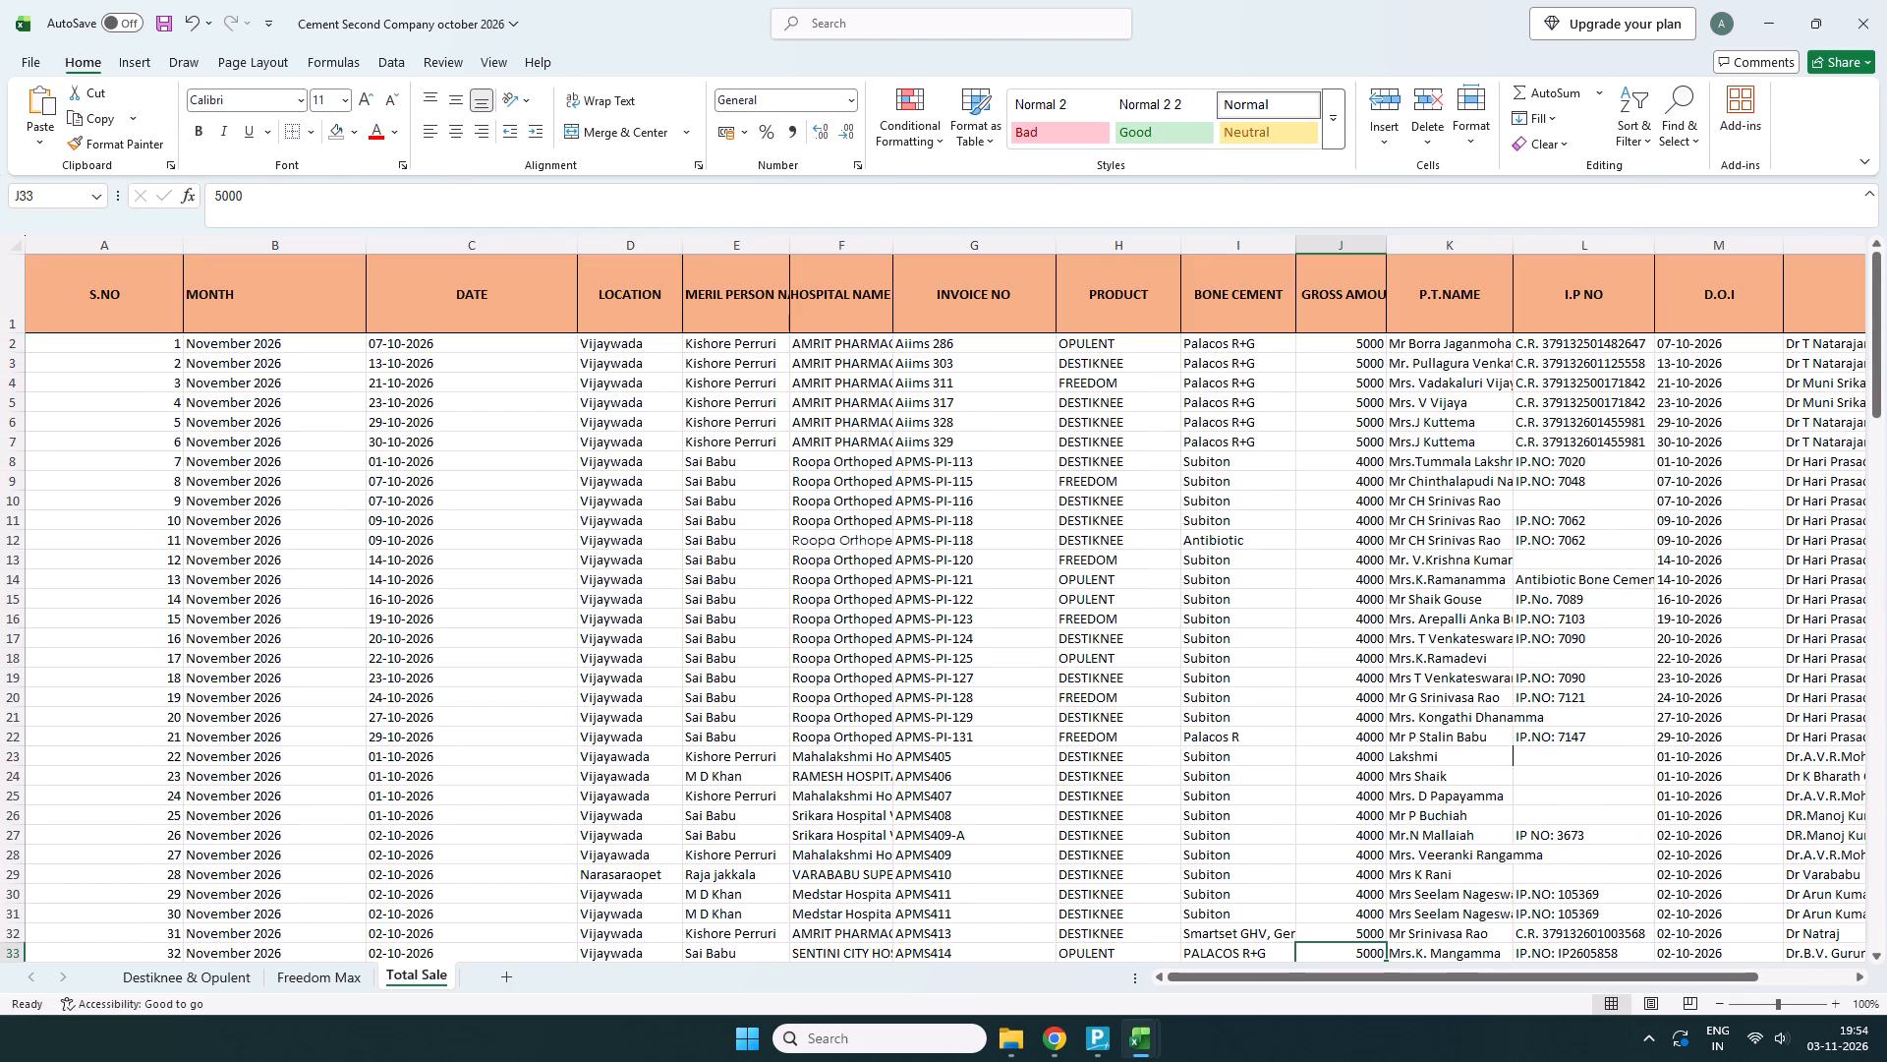
Delete the duplicate Antibiotic row for invoice APMS-PI-118, row 12, from the Total Sale sheet.
right_click(17, 537)
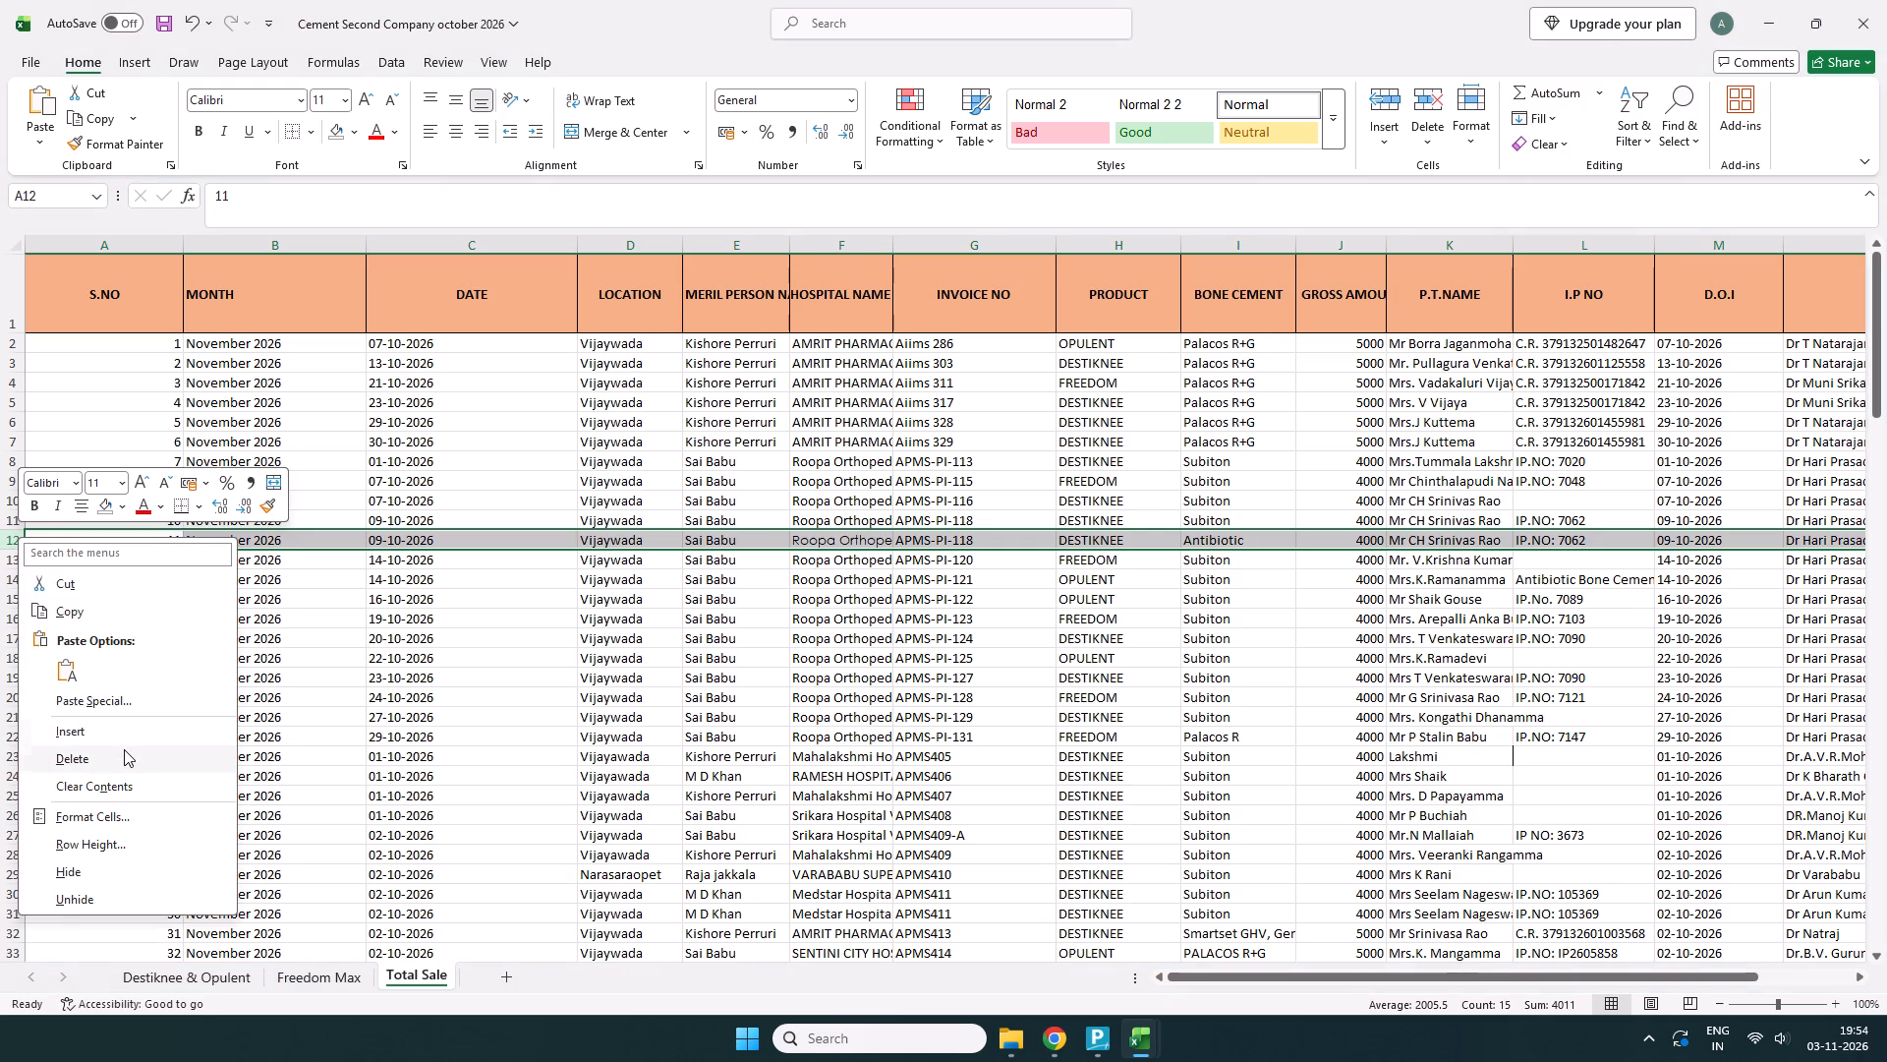
click(124, 750)
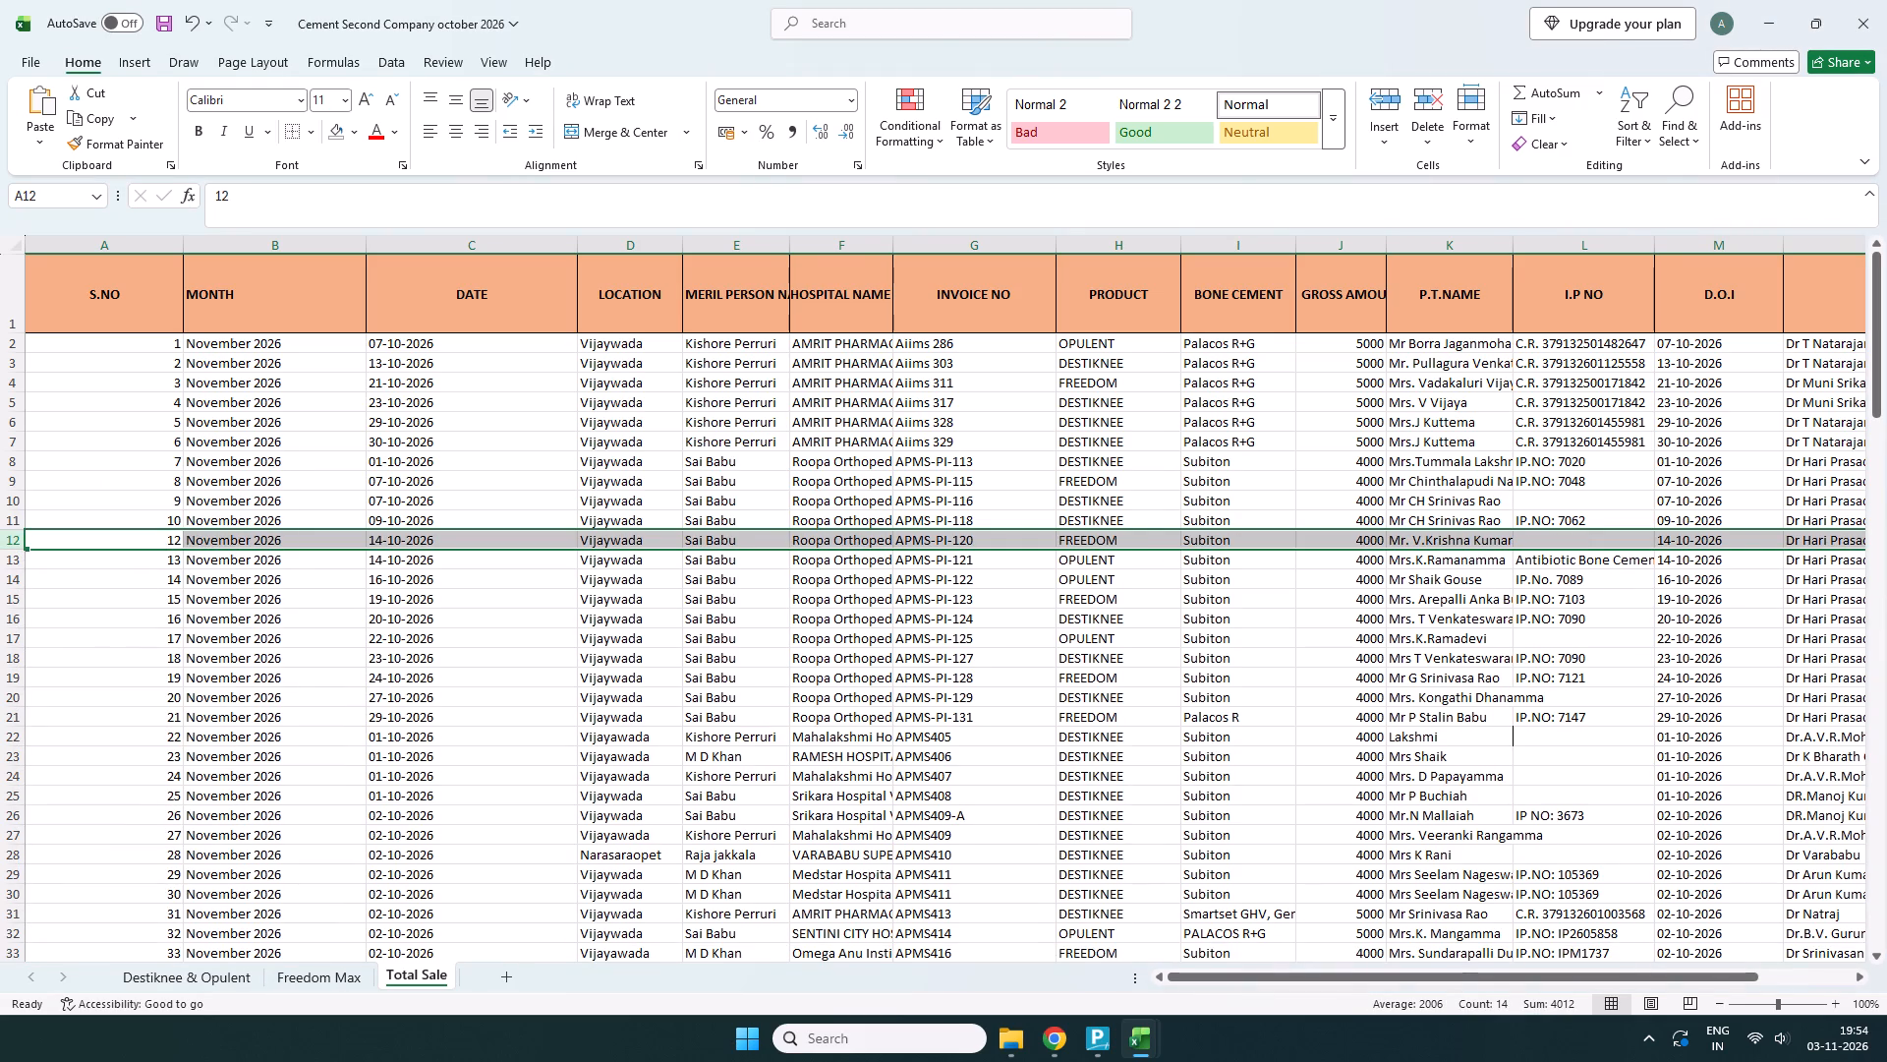
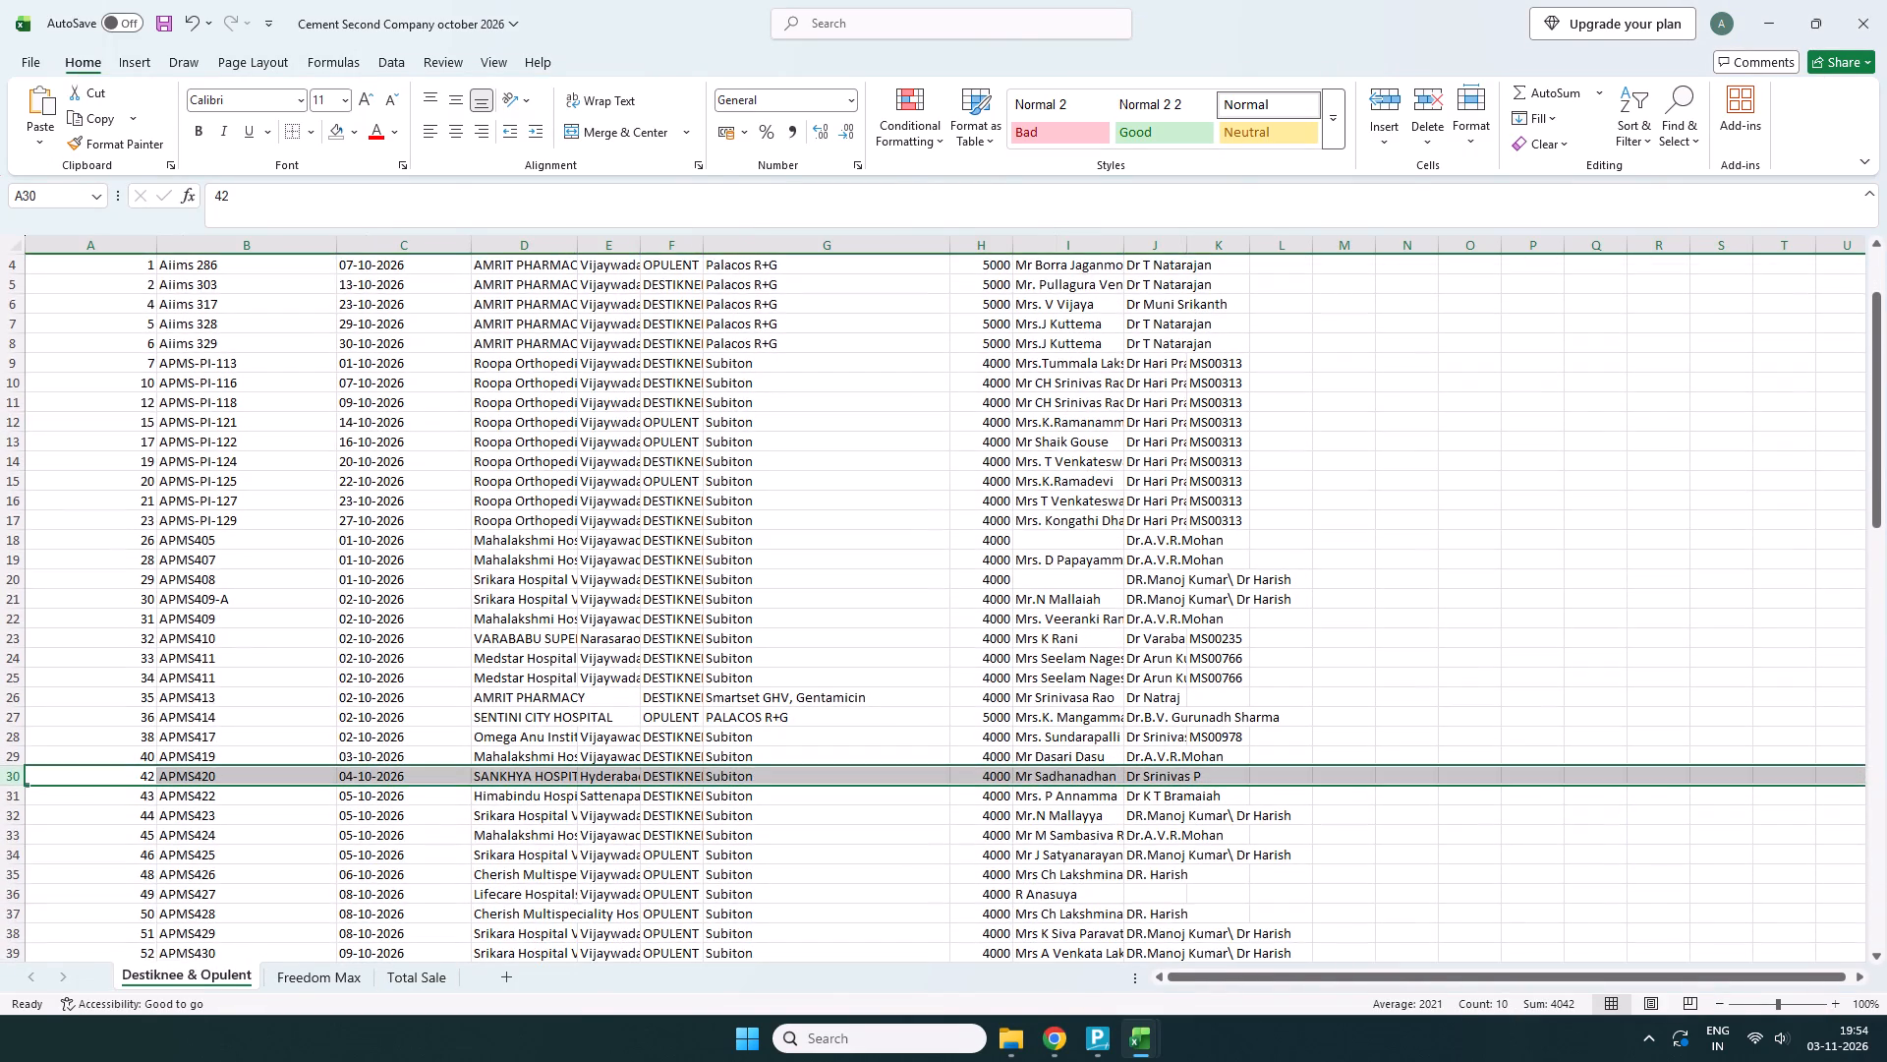
On the Destiknee & Opulent sheet, set the gross amount of the Smartset GHV, Gentamicin entry for invoice APMS456, row 59, to 5000.
scroll(619, 800, down, 8)
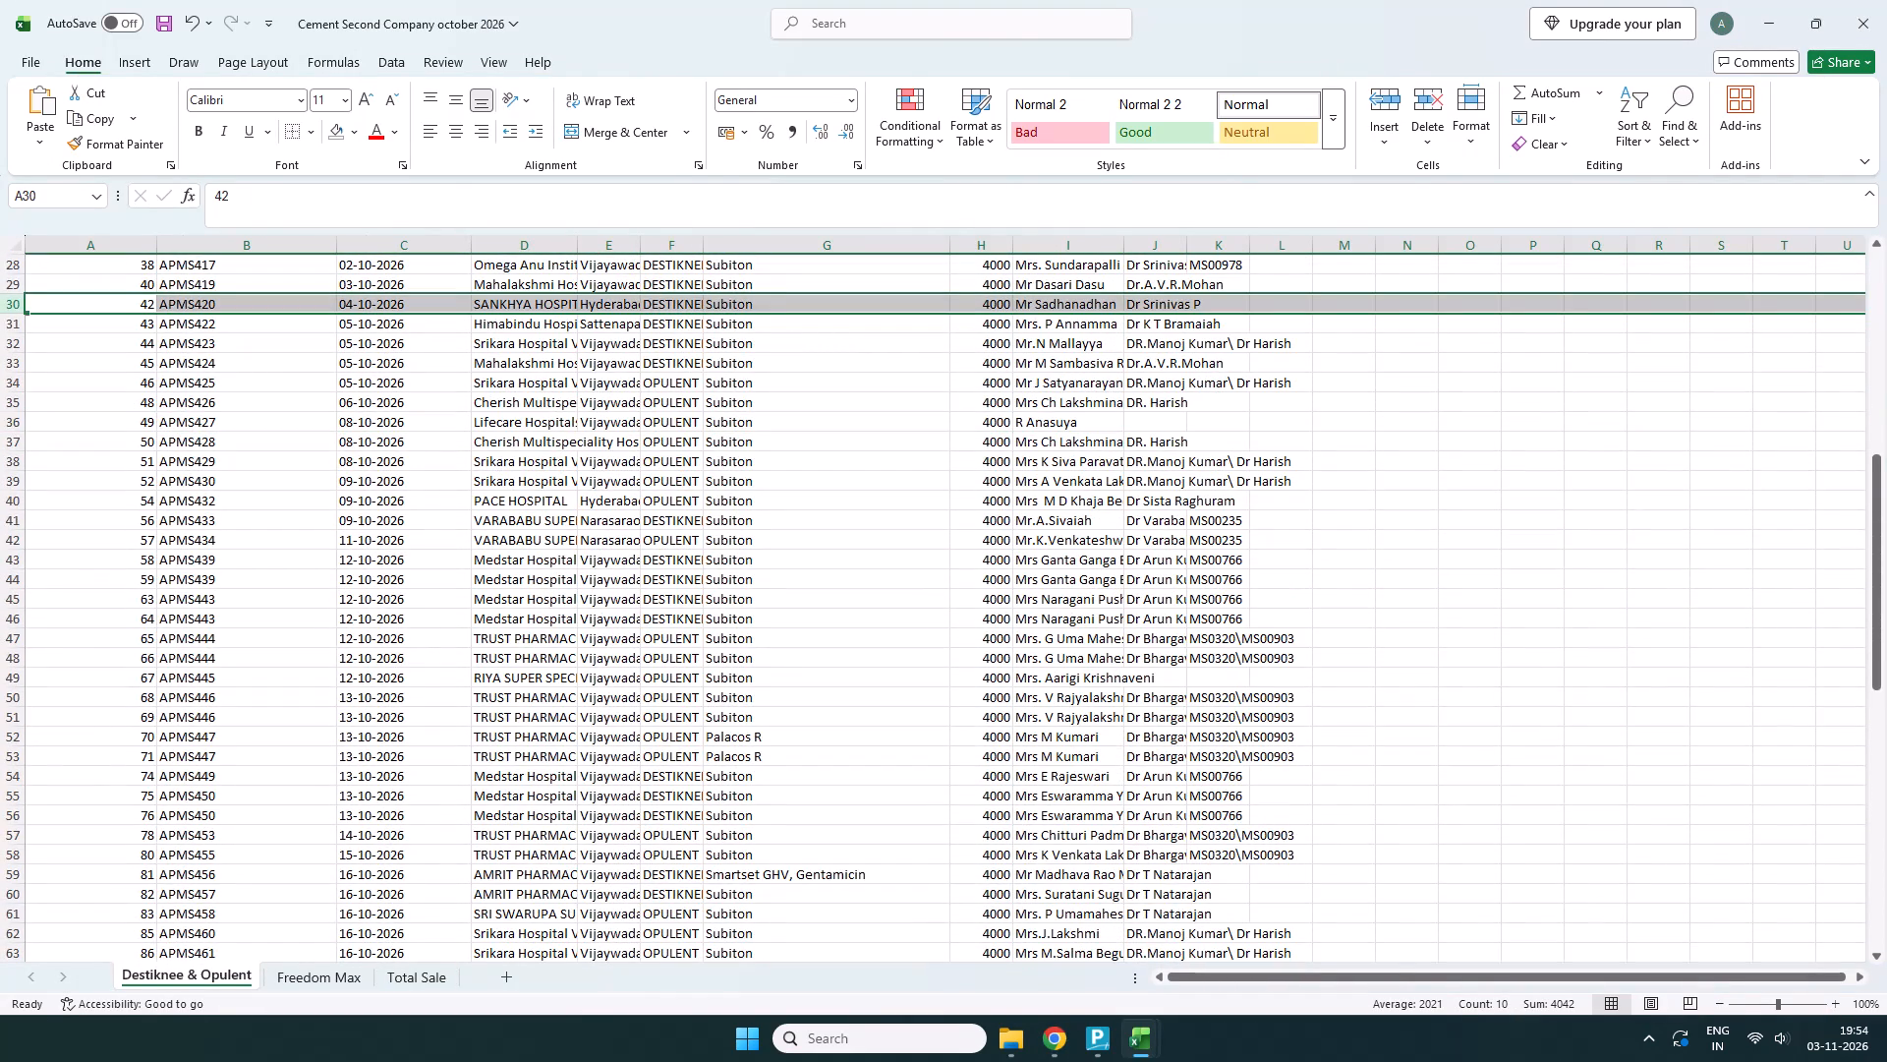
click(989, 871)
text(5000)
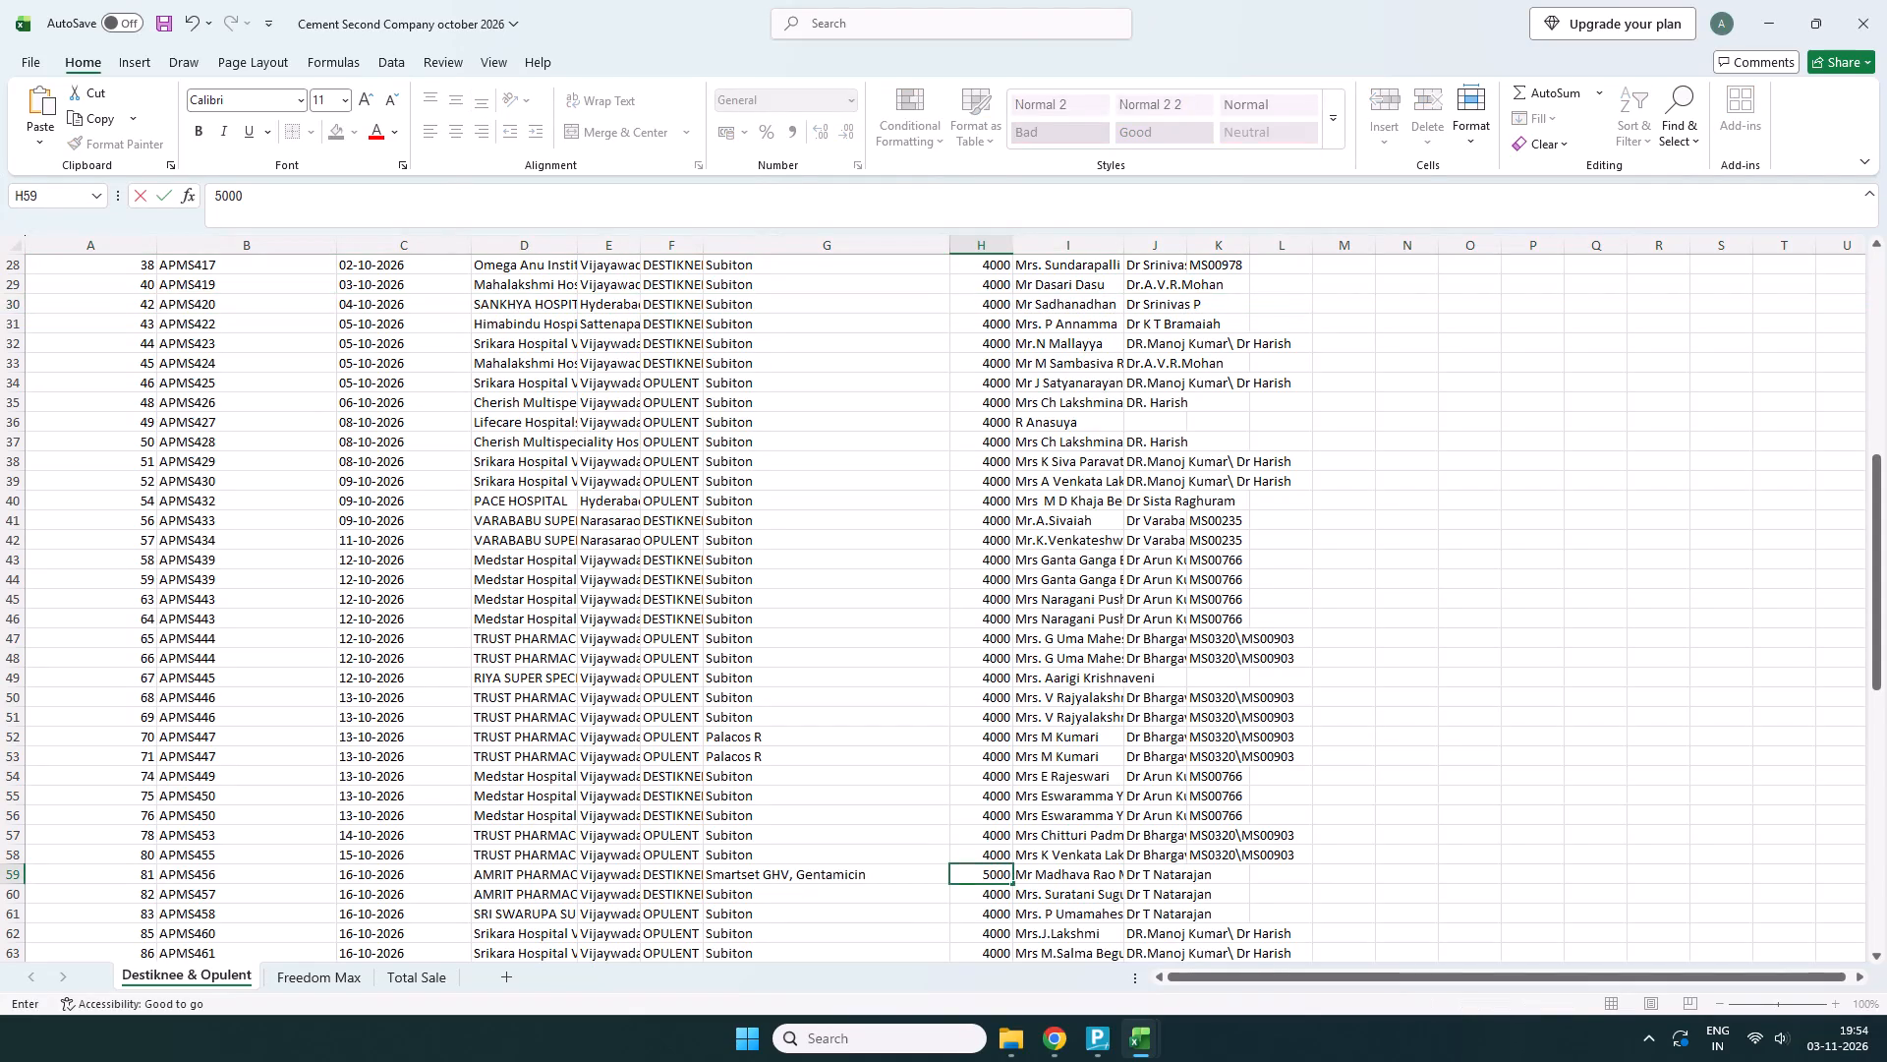
Set the gross amount of the Smartset GHV, Gentamicin entry for invoice APMS456, row 59, on the Destiknee & Opulent sheet to 5000.
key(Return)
Set the gross amount of the Smartset GHV, Gentamicin entry for invoice APMS413, row 26, on the Destiknee & Opulent sheet to 5000.
scroll(996, 878, up, 5)
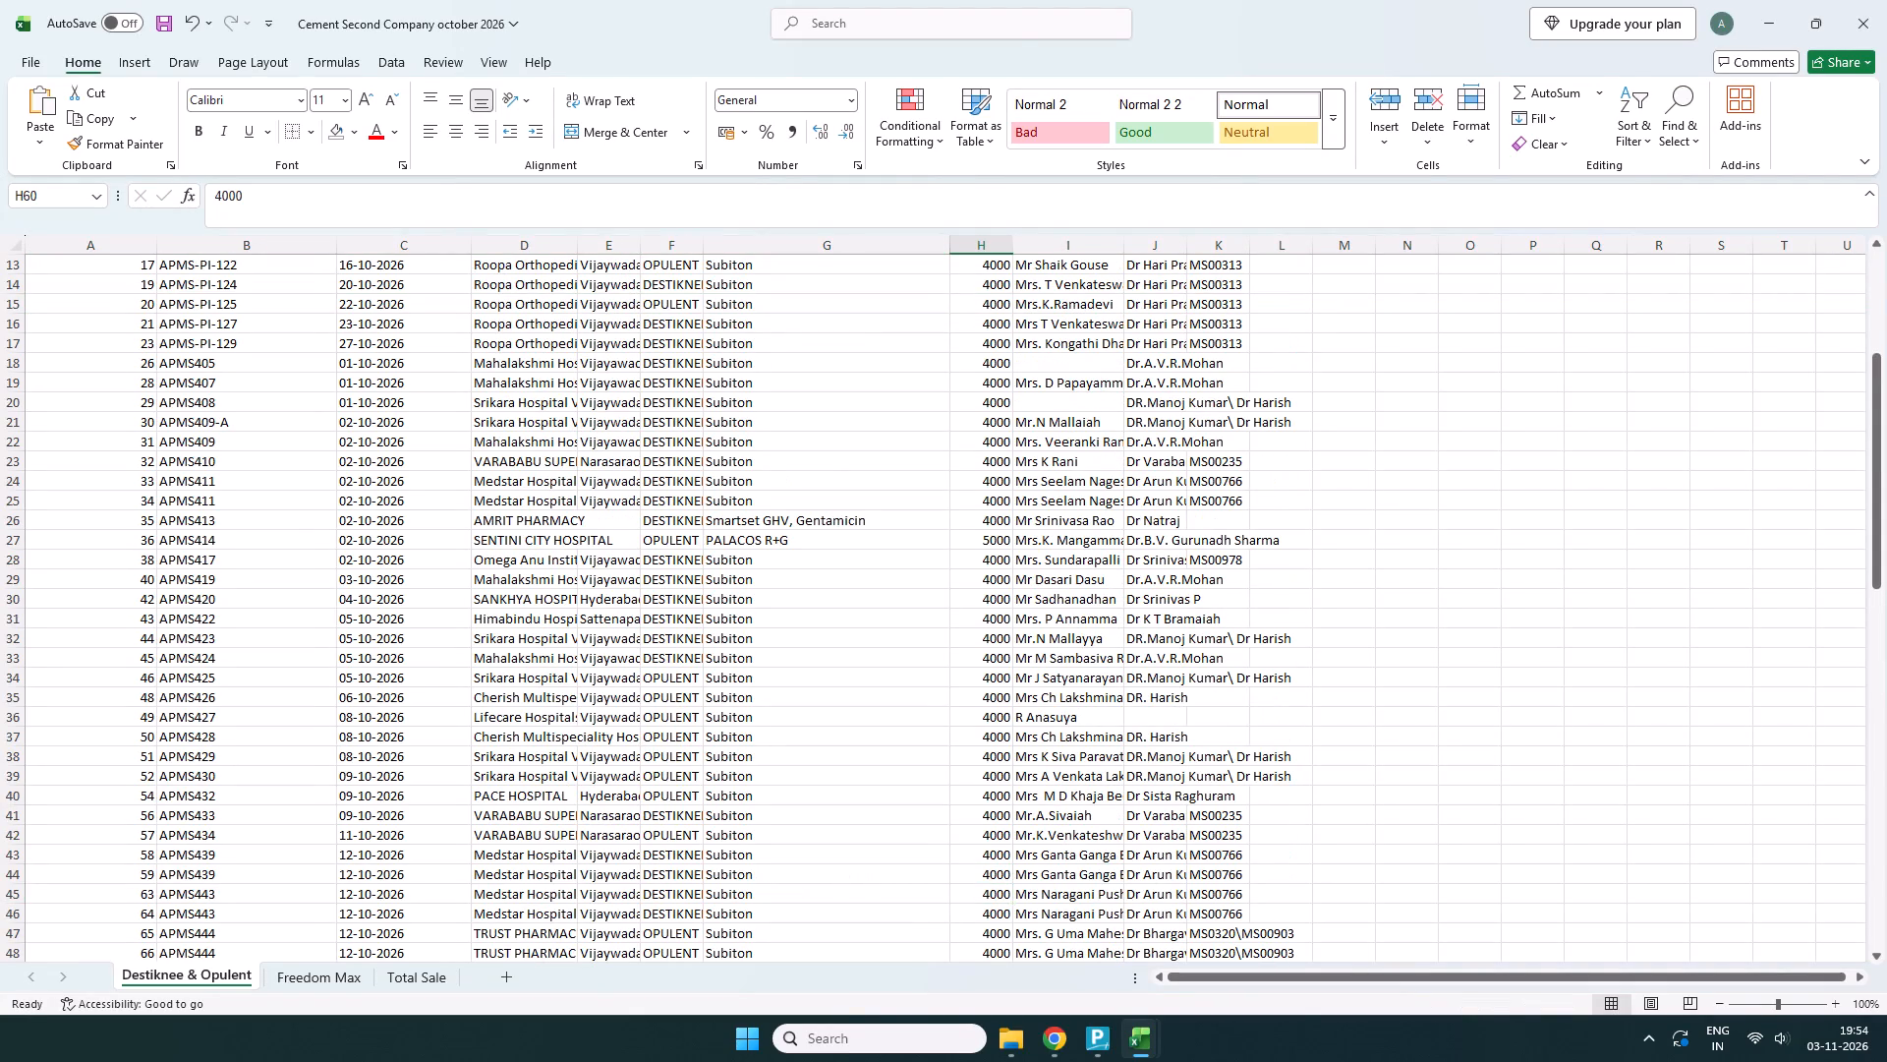
click(988, 517)
text(5000)
key(Return)
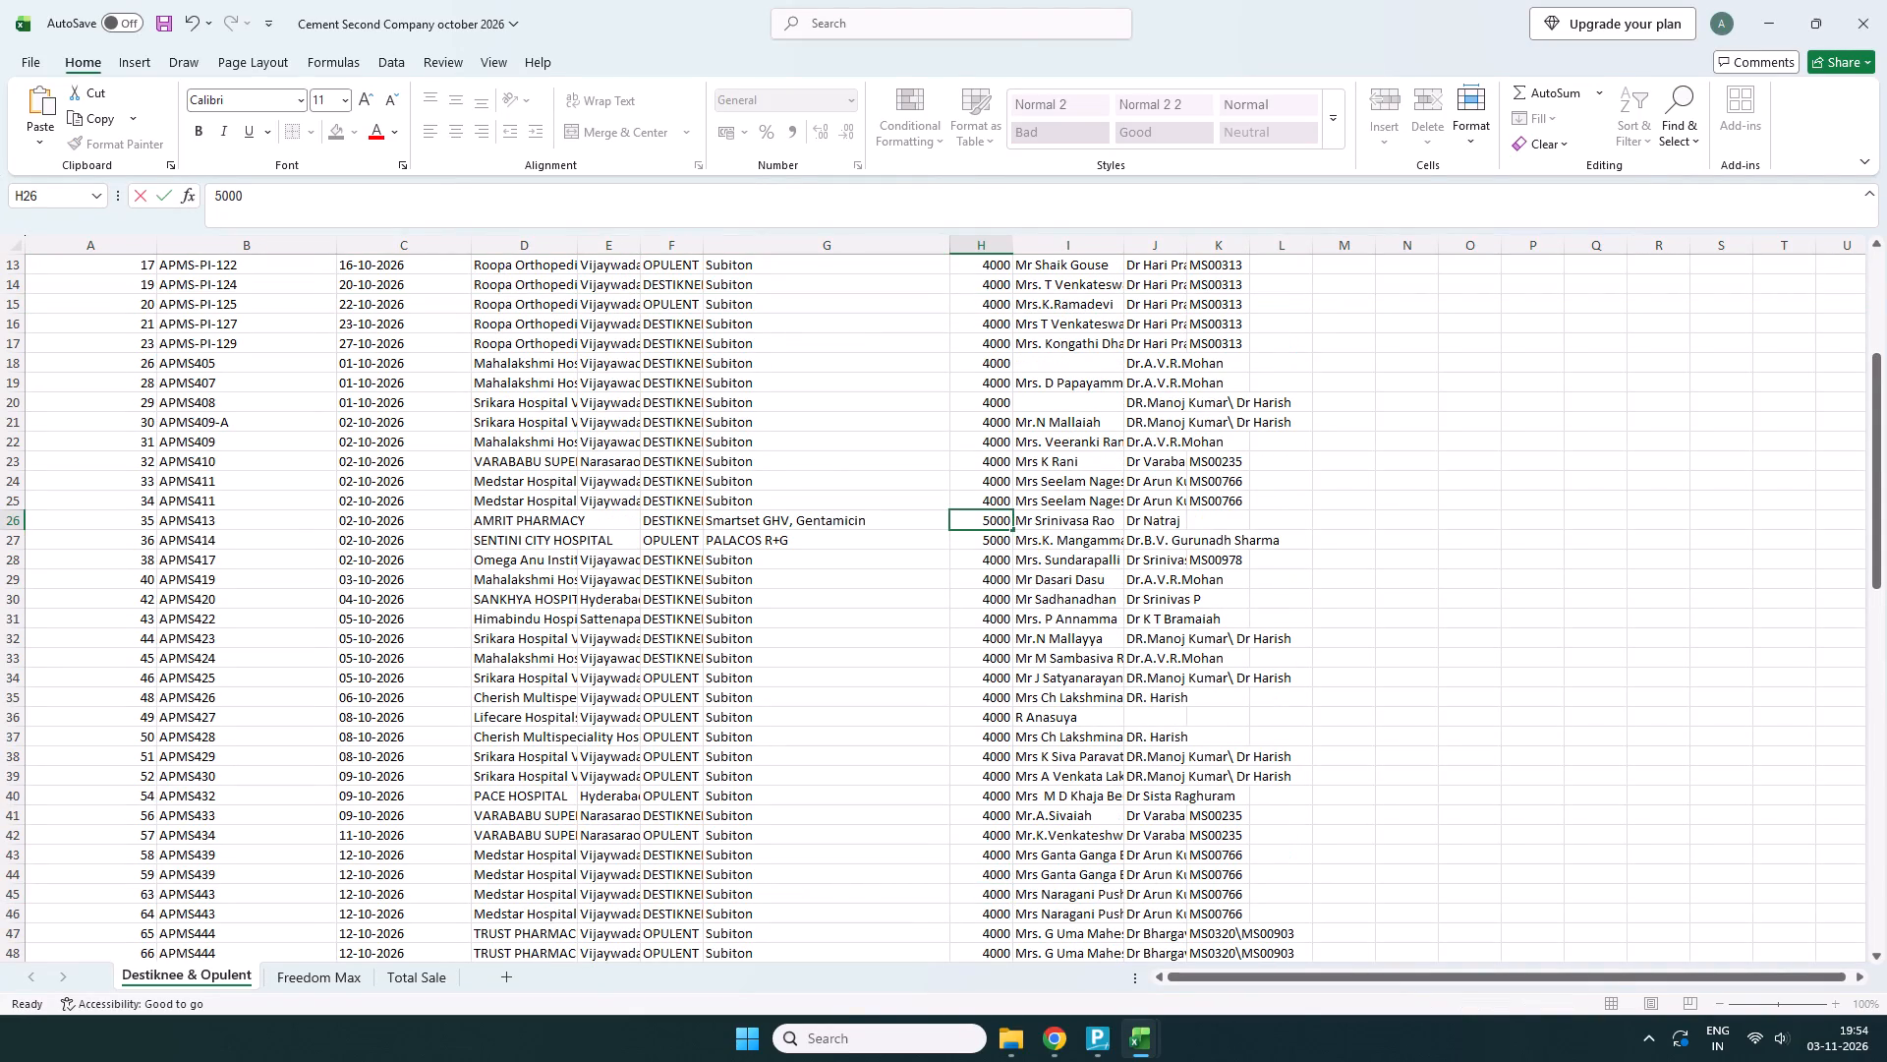
Examine the product names and gross amounts down the Destiknee & Opulent sheet to the total row.
scroll(1042, 576, up, 3)
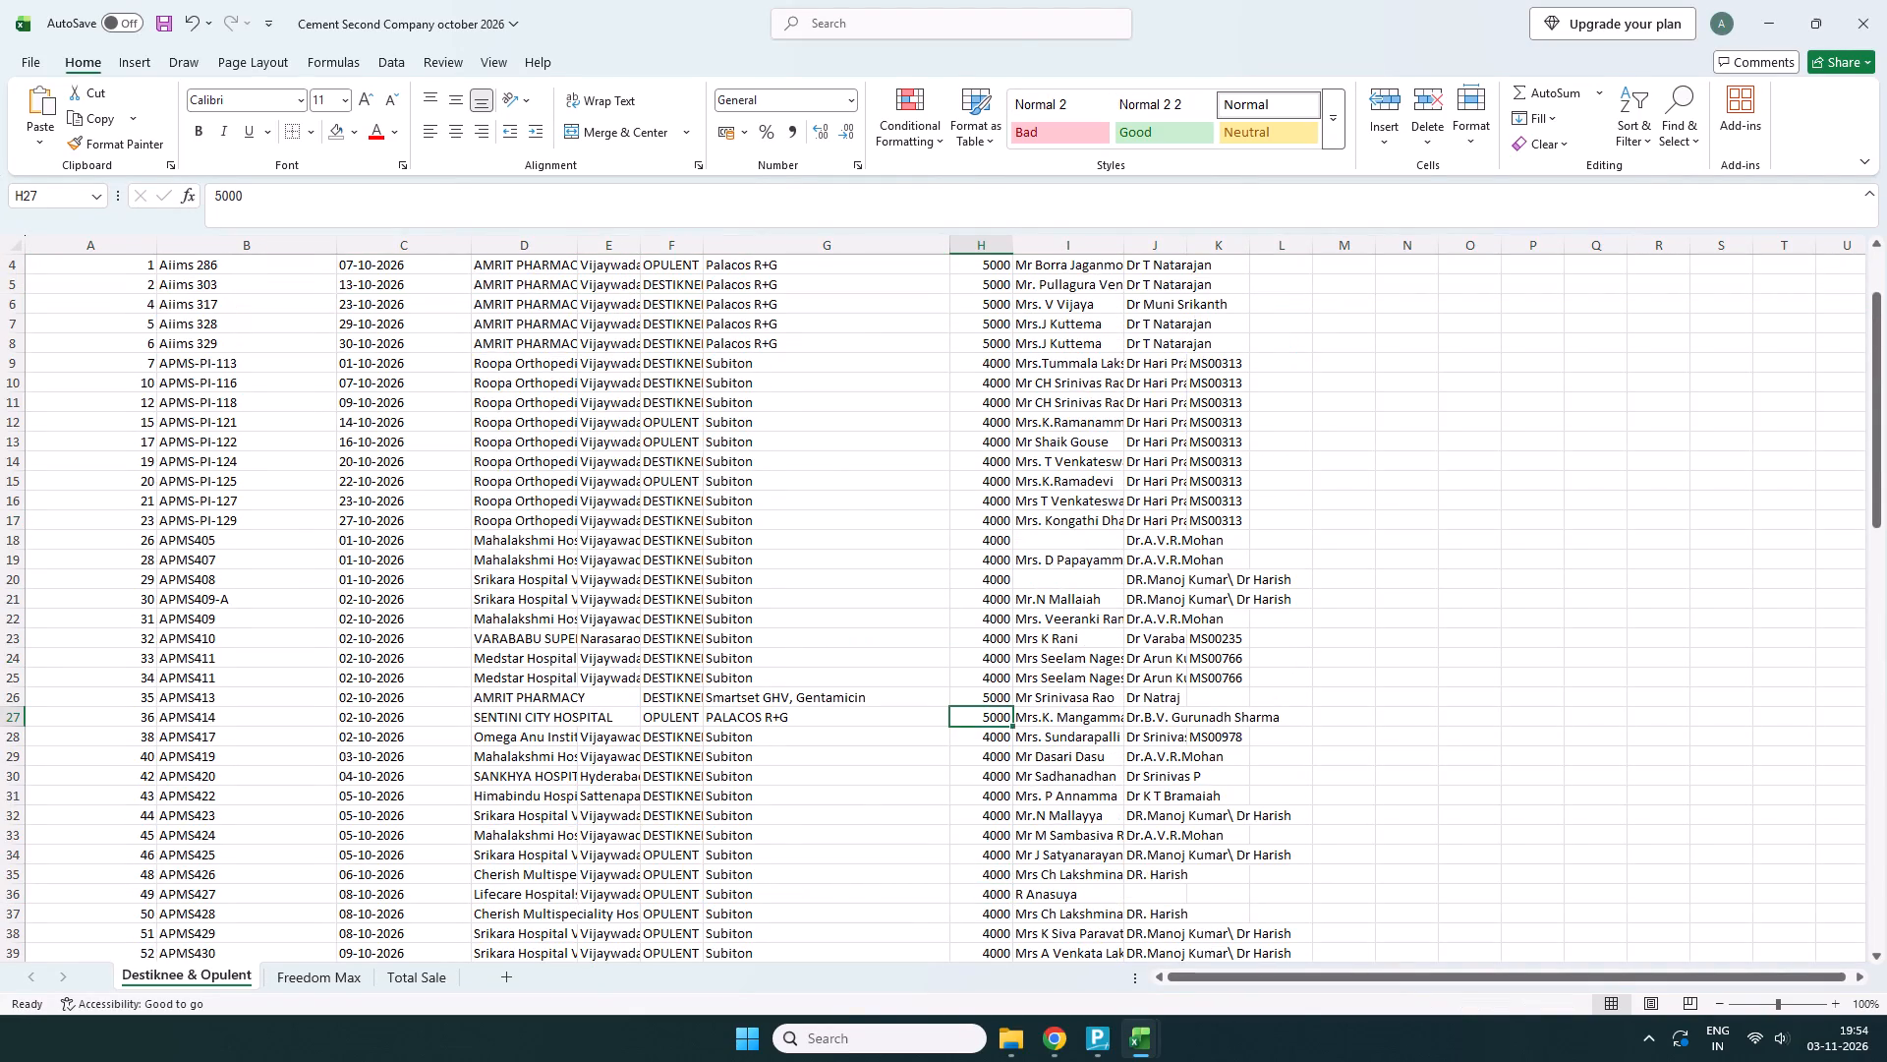
scroll(1043, 575, up, 2)
scroll(1043, 575, down, 13)
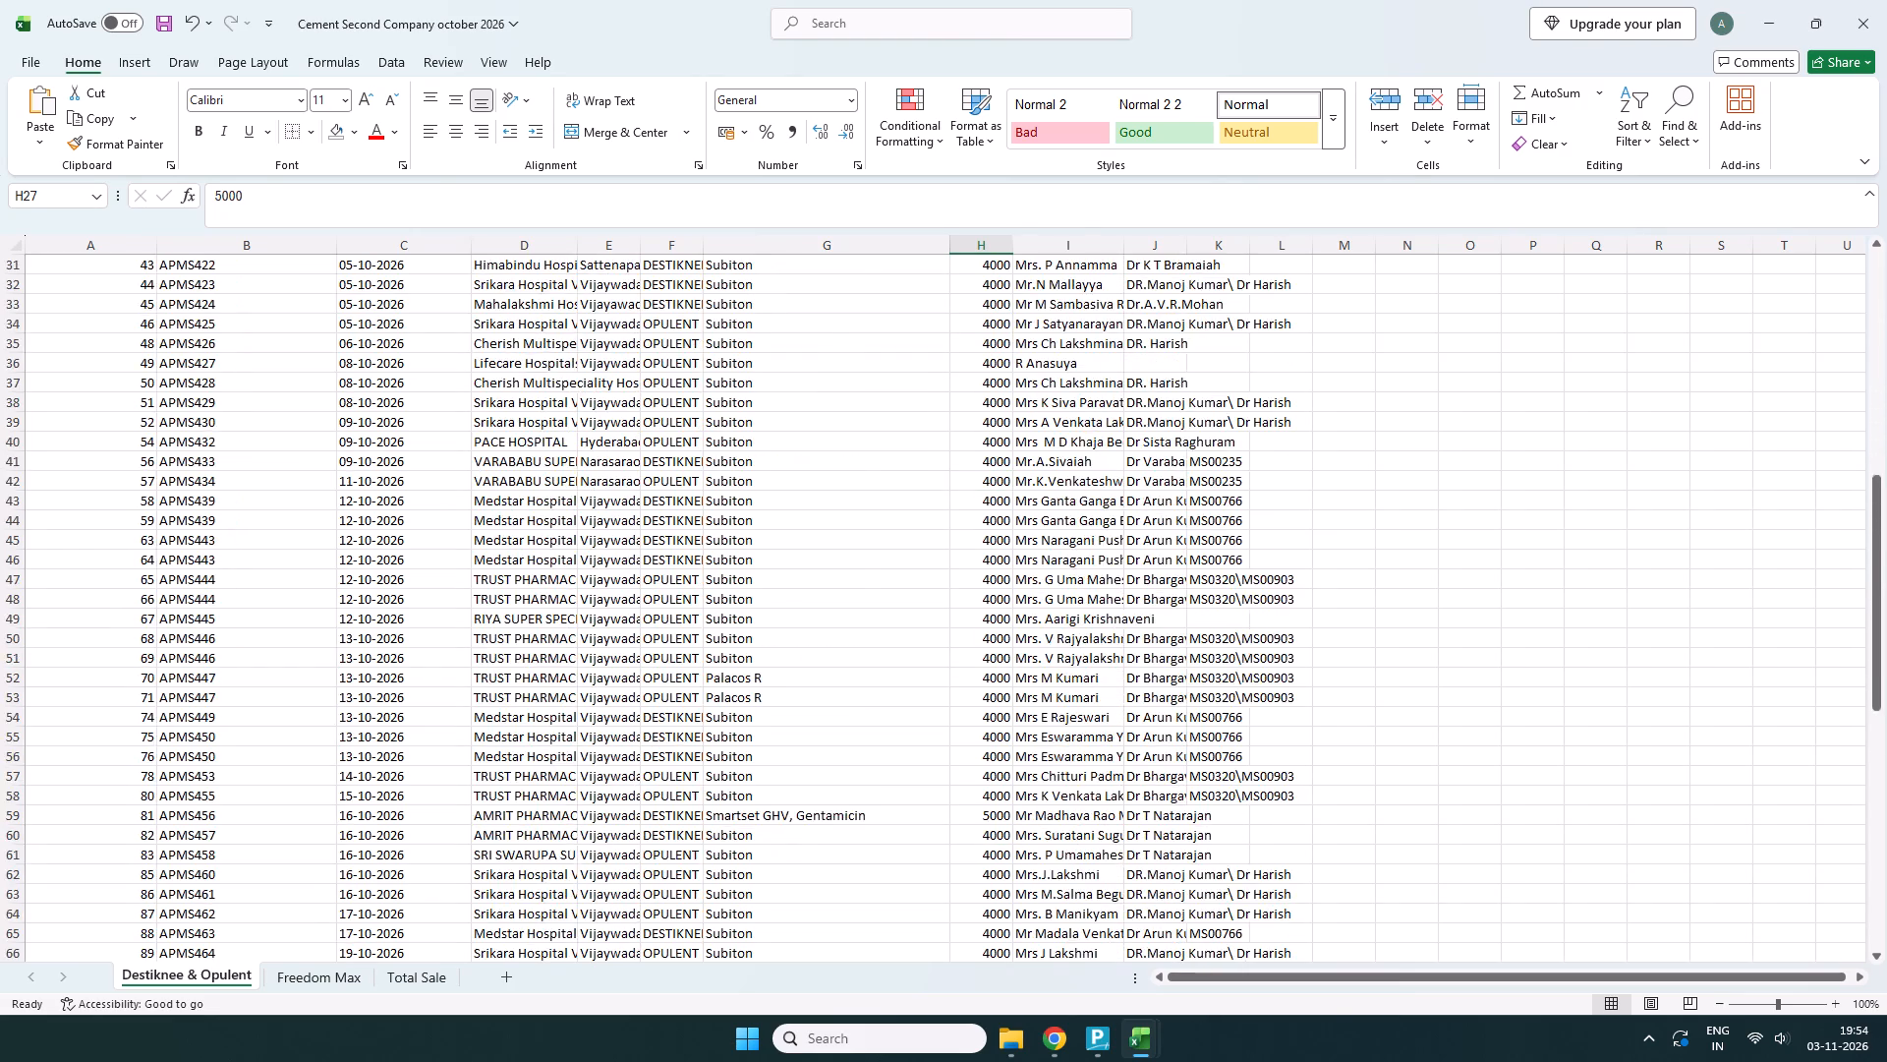
scroll(1043, 575, down, 12)
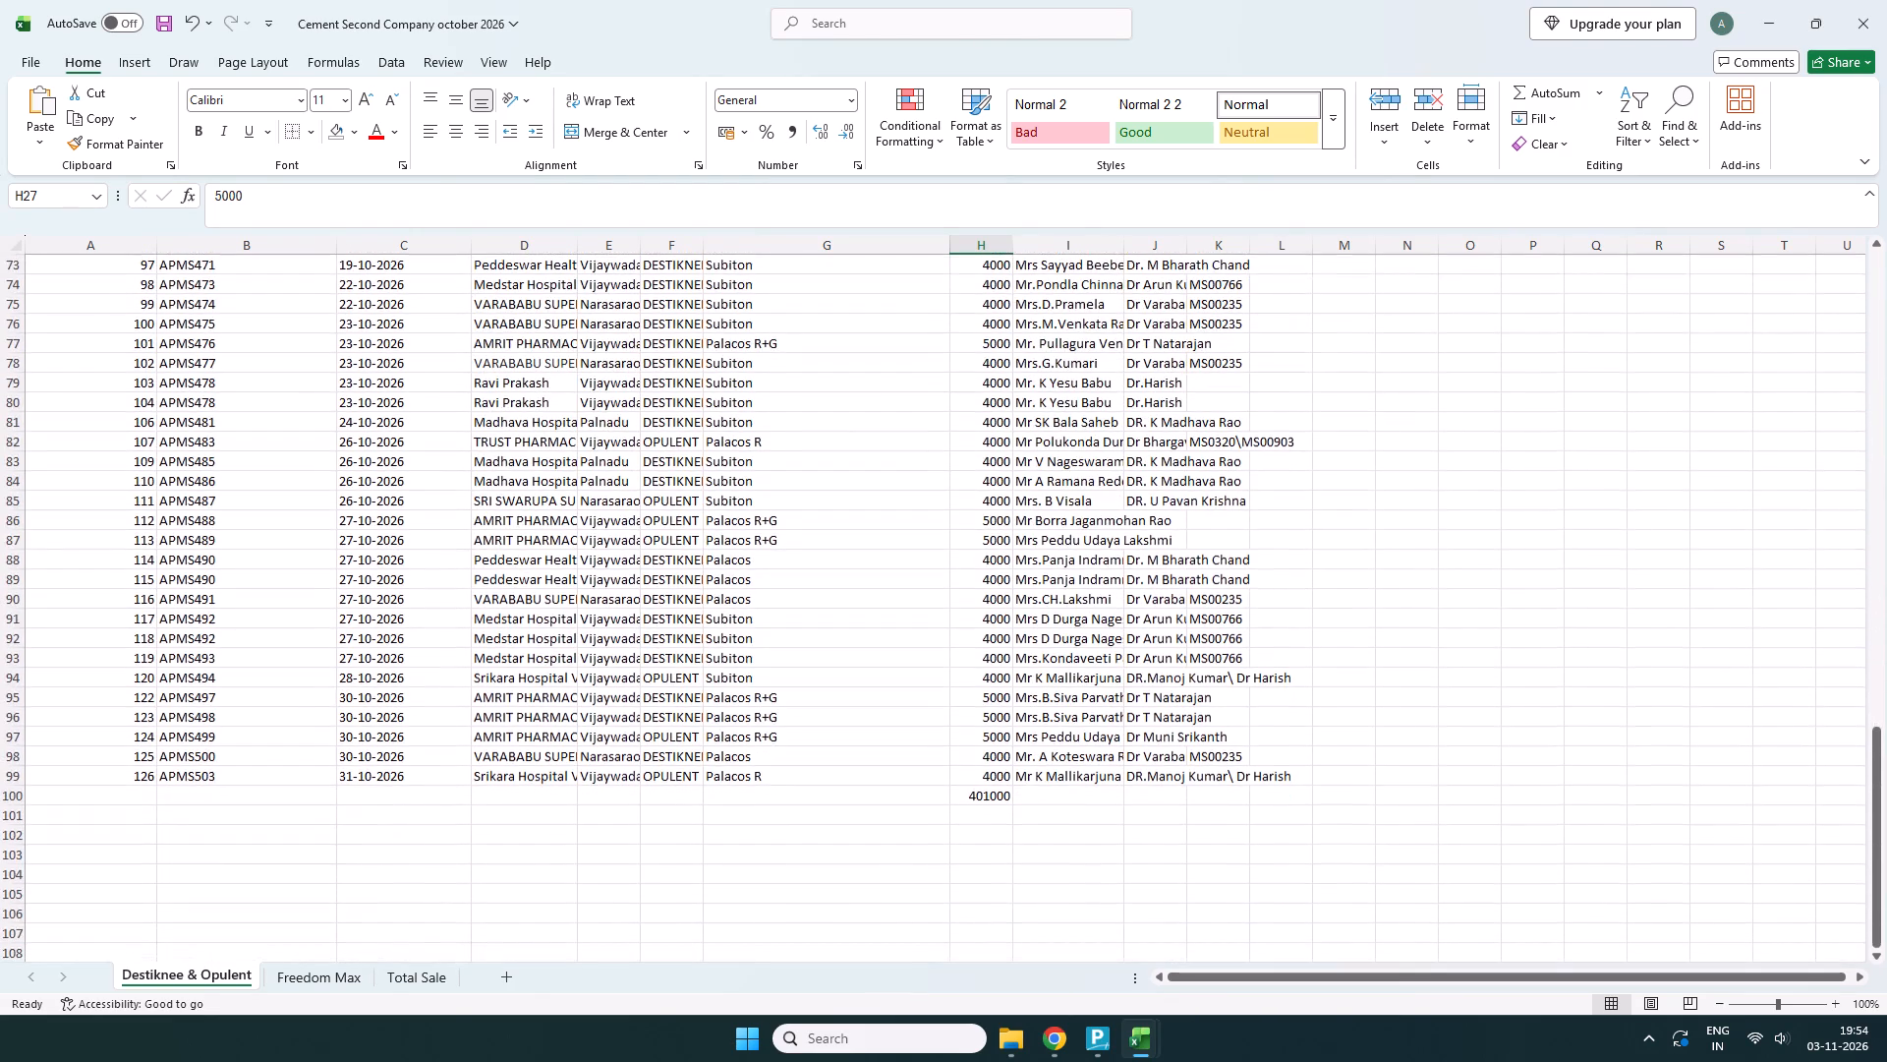
Search the Destiknee & Opulent sheet's data for "ANTIBOITIC".
key(ctrl+a)
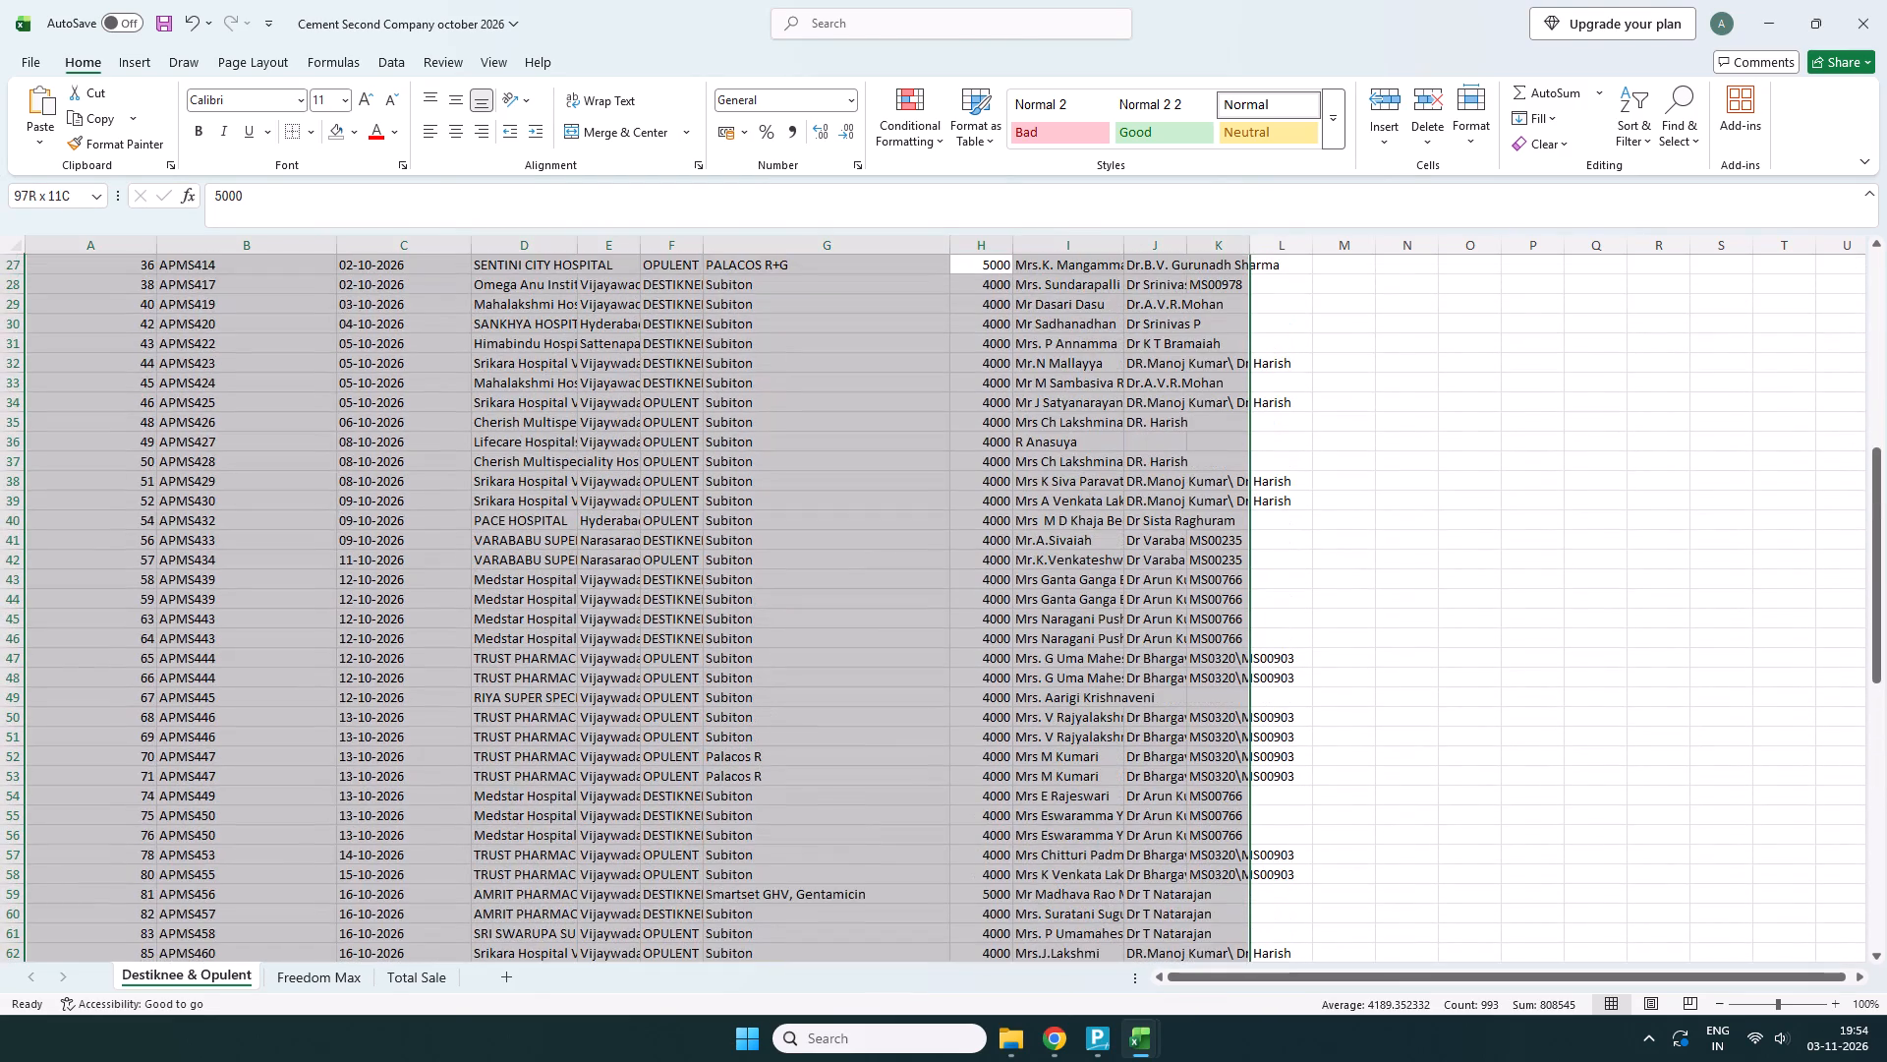
key(Escape)
key(ctrl+f)
text(ANTIBOITIC)
key(Return)
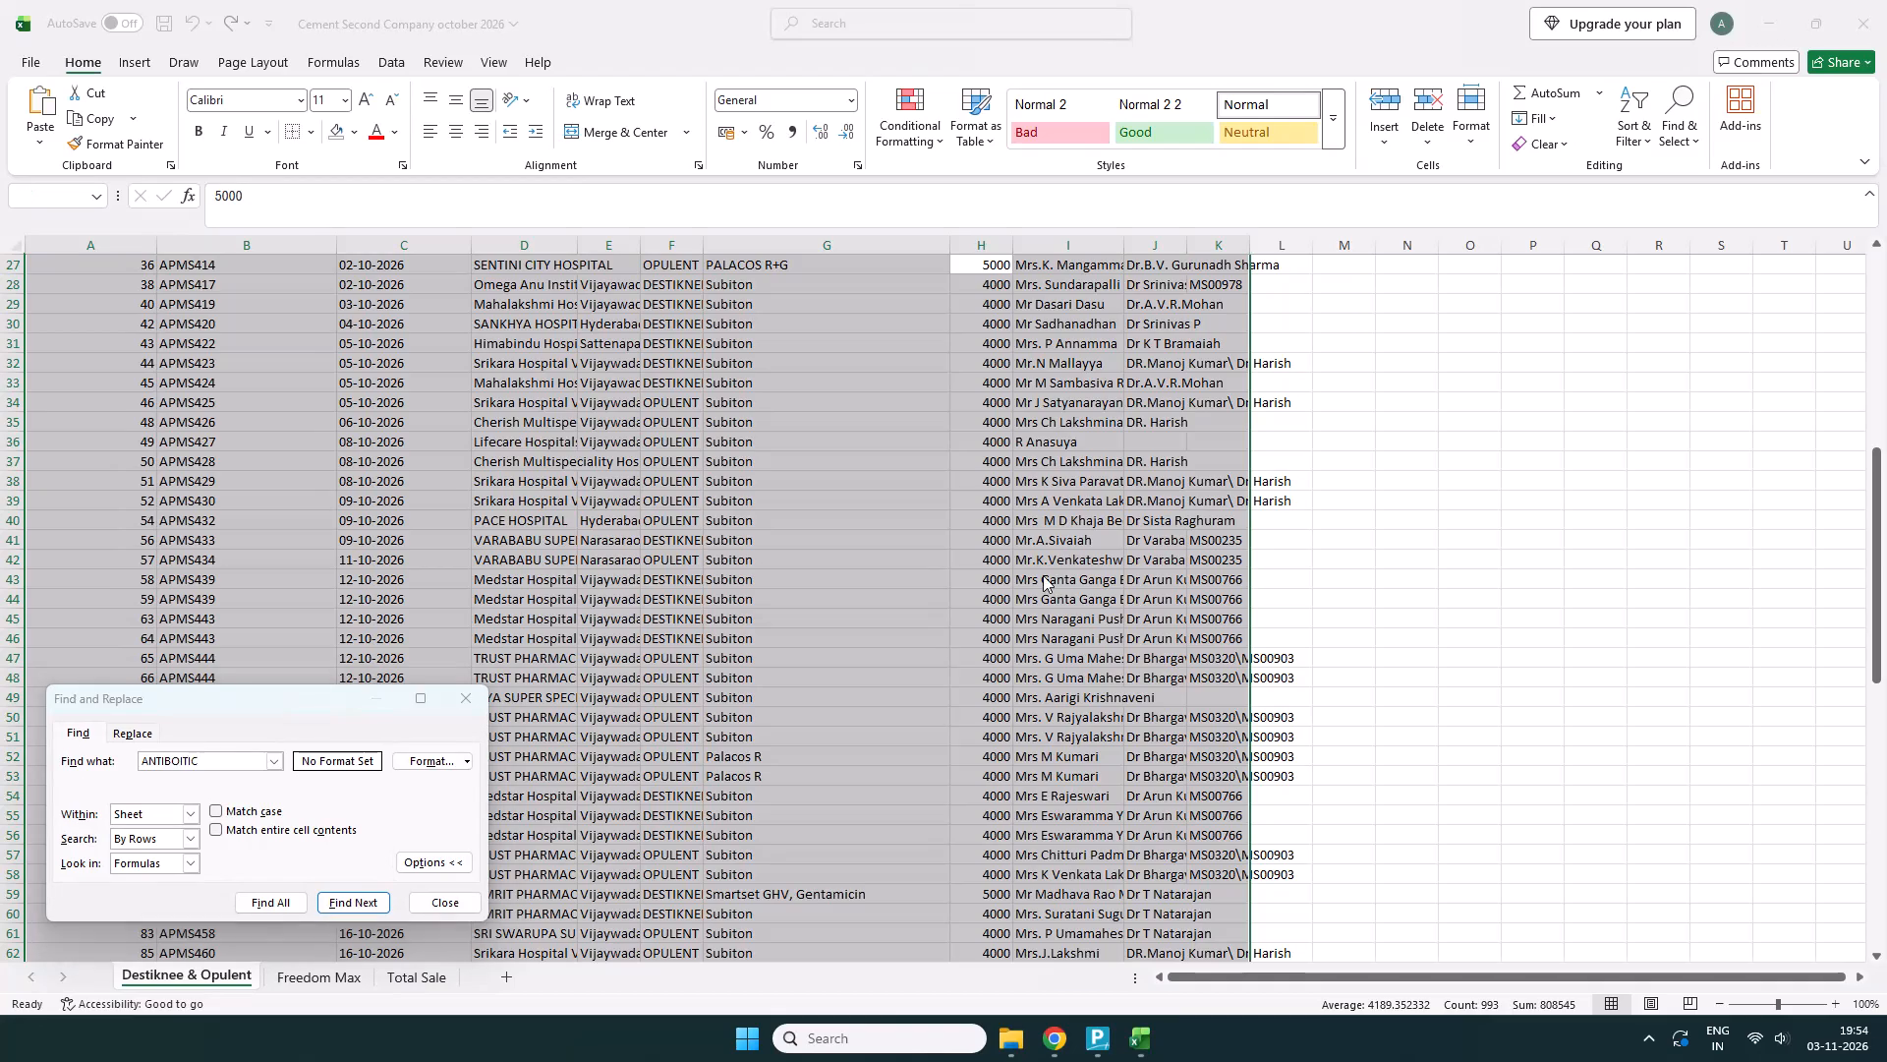
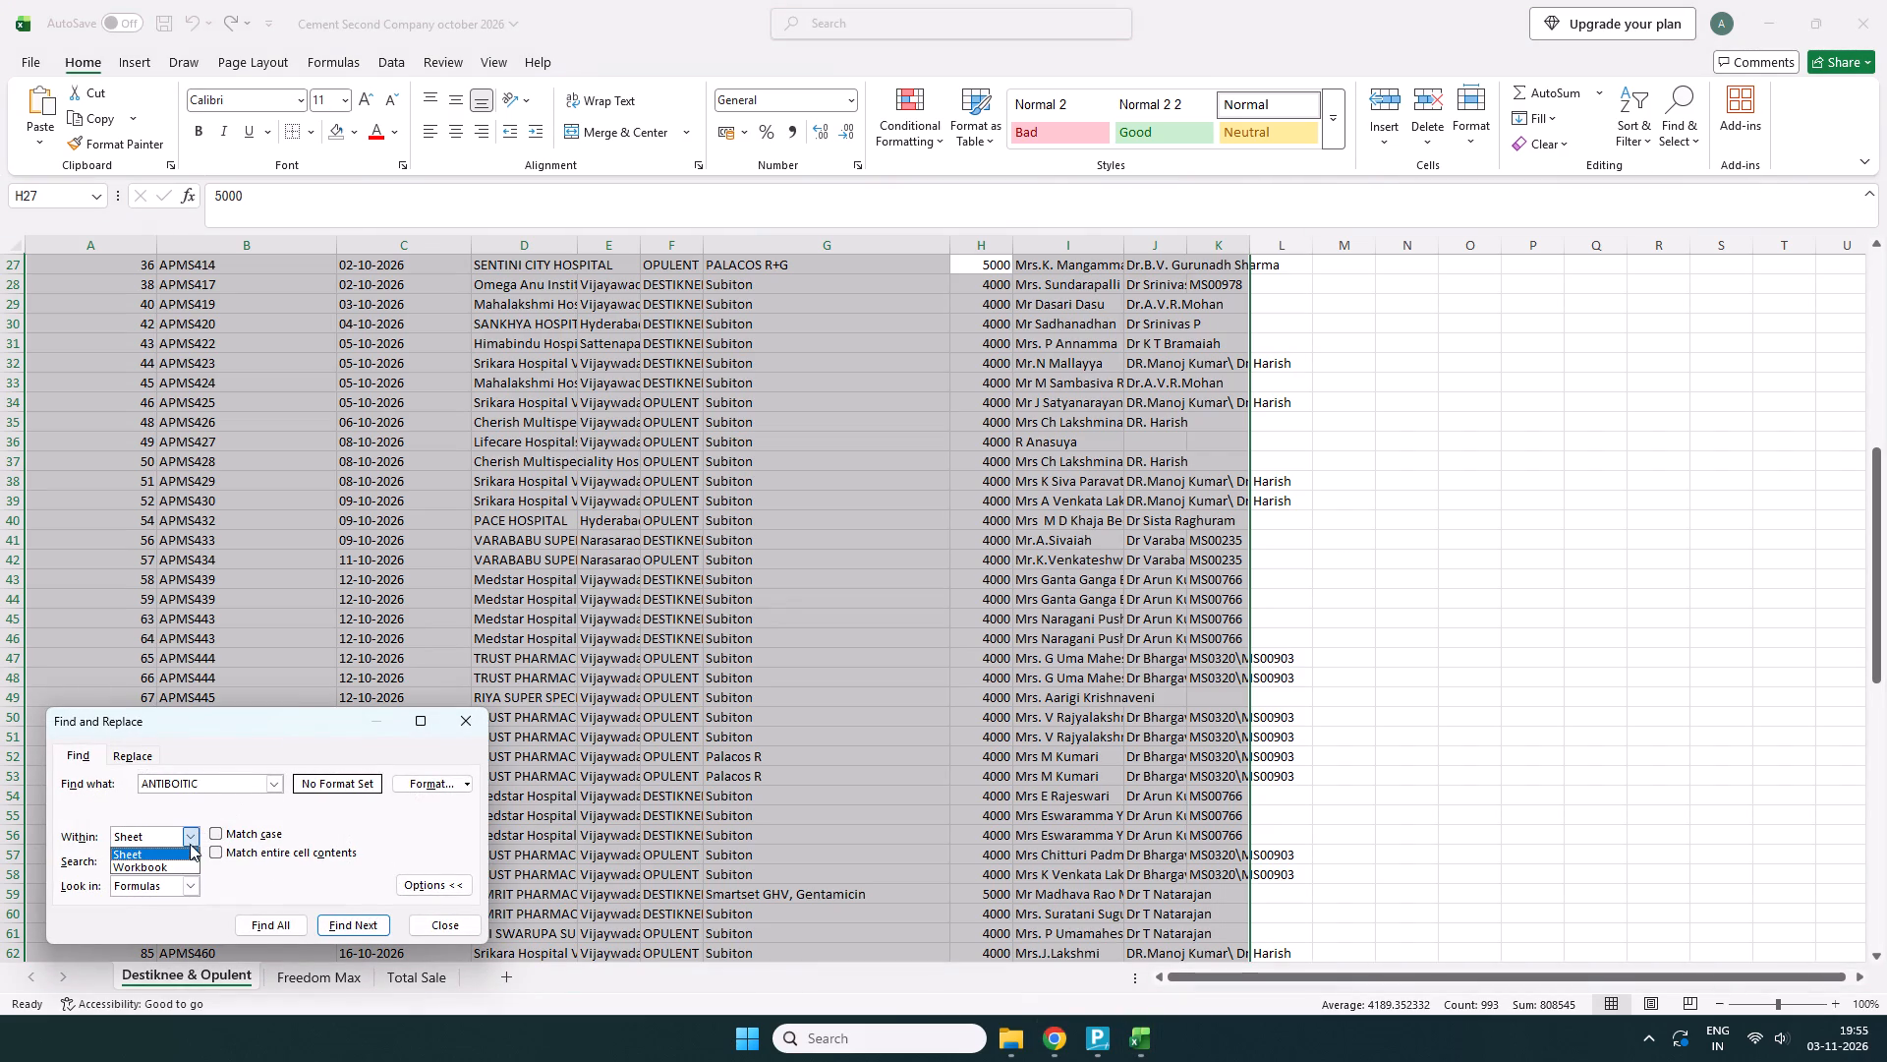
Search the whole workbook for all occurrences of "ANTIBOITIC", and close the search.
click(191, 861)
click(285, 933)
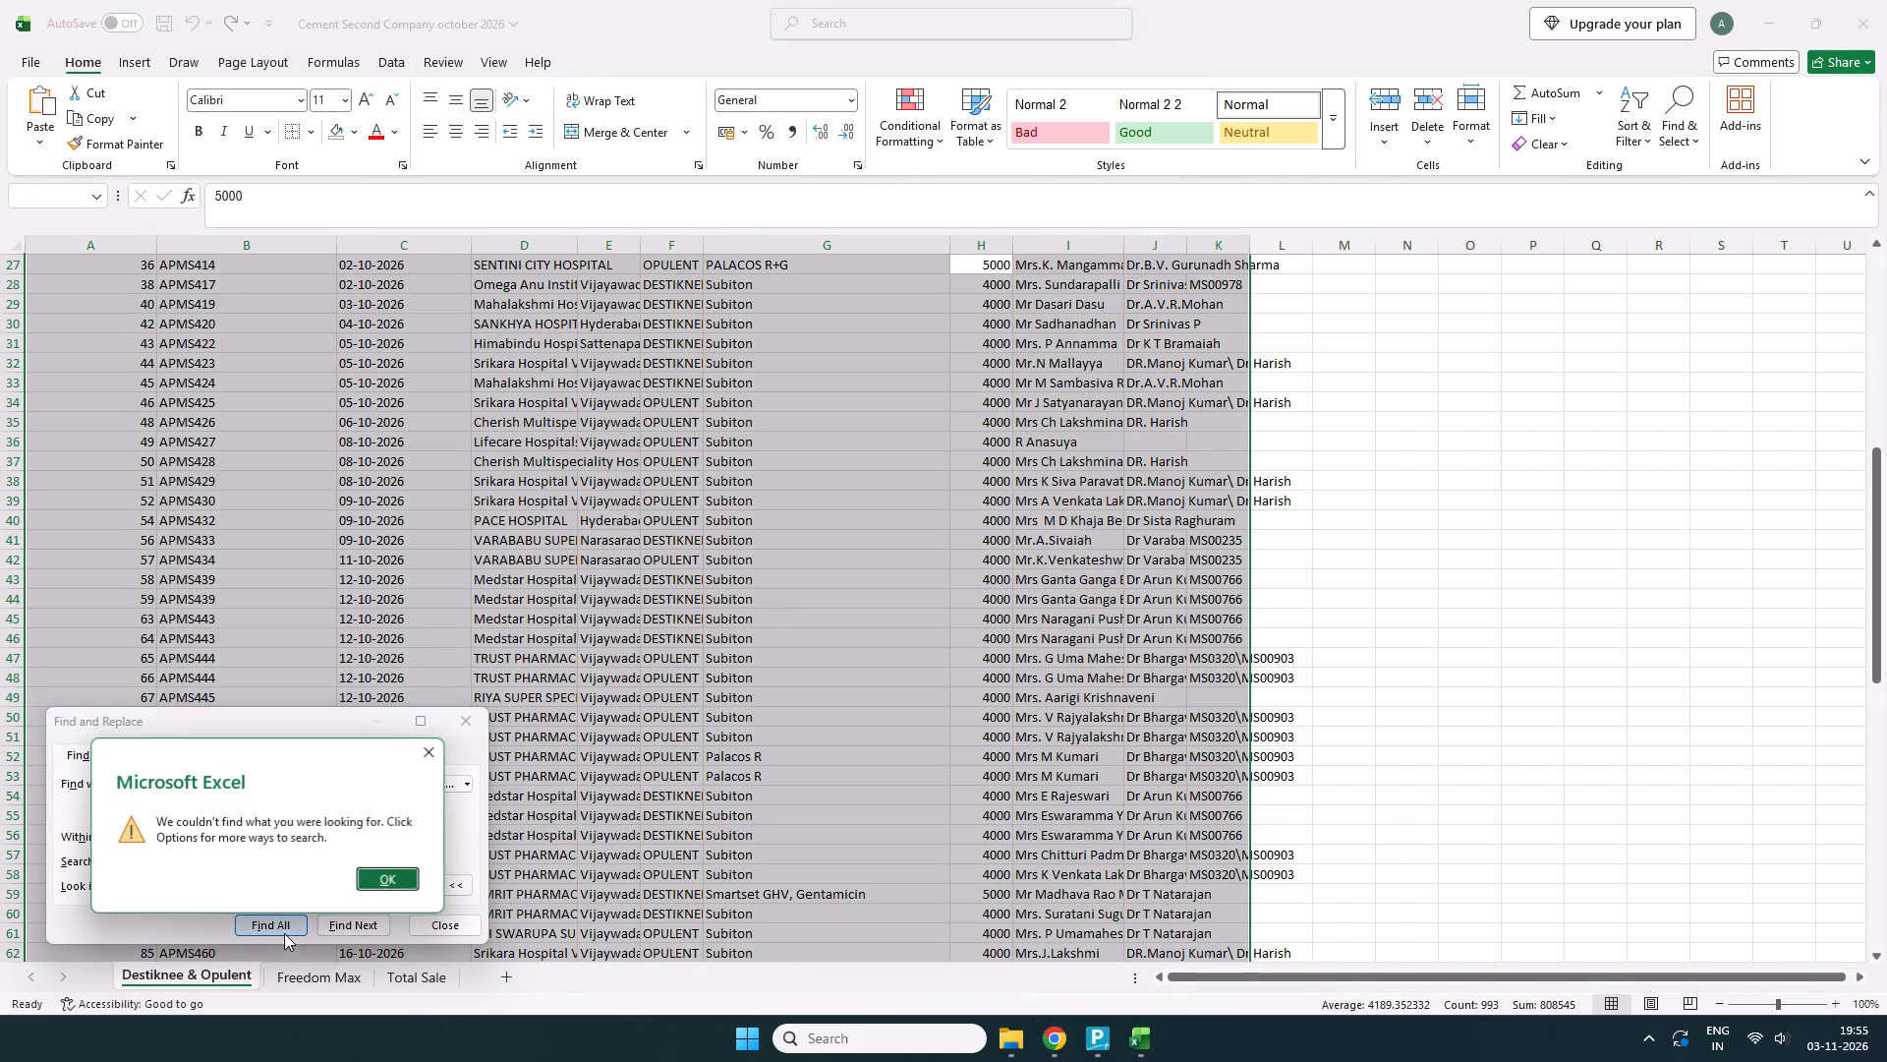
click(389, 884)
click(451, 920)
Examine the end of the Destiknee & Opulent sheet and the Total Sale entries, comparing their gross amount totals.
scroll(613, 817, down, 8)
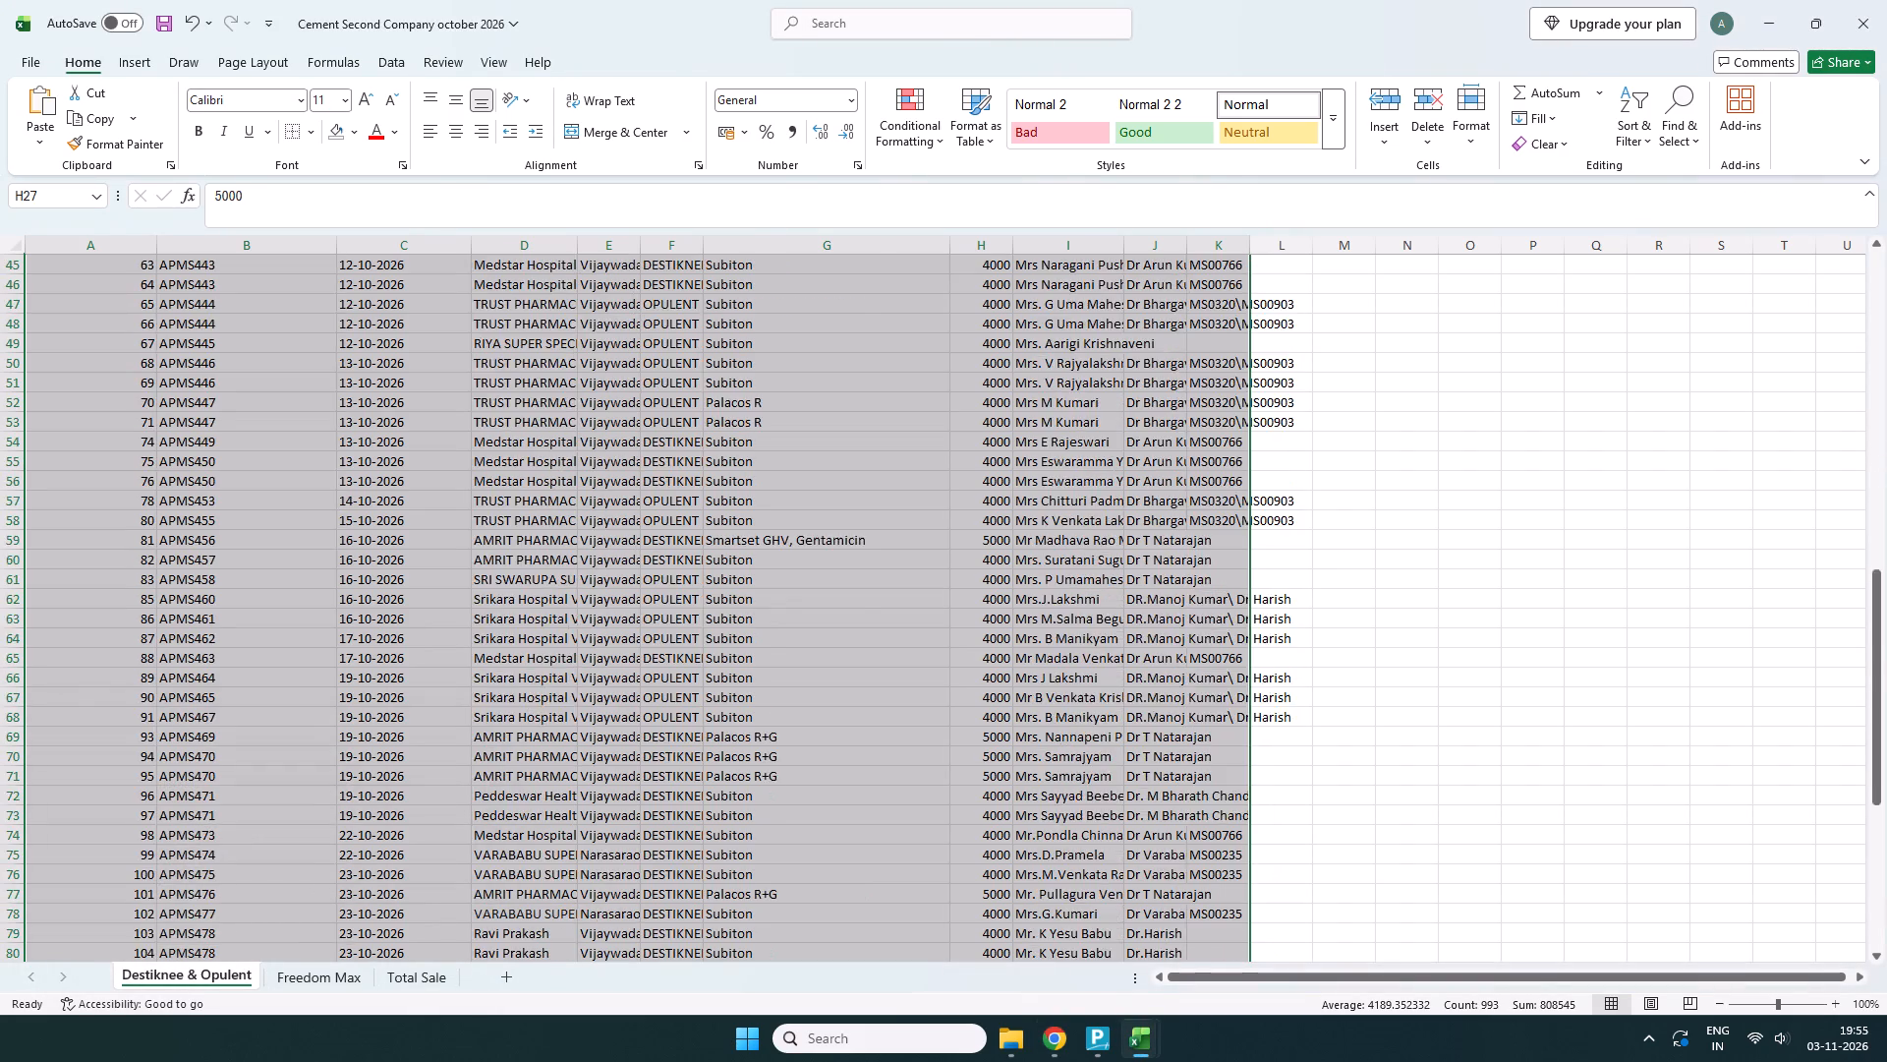
scroll(614, 817, down, 8)
click(872, 811)
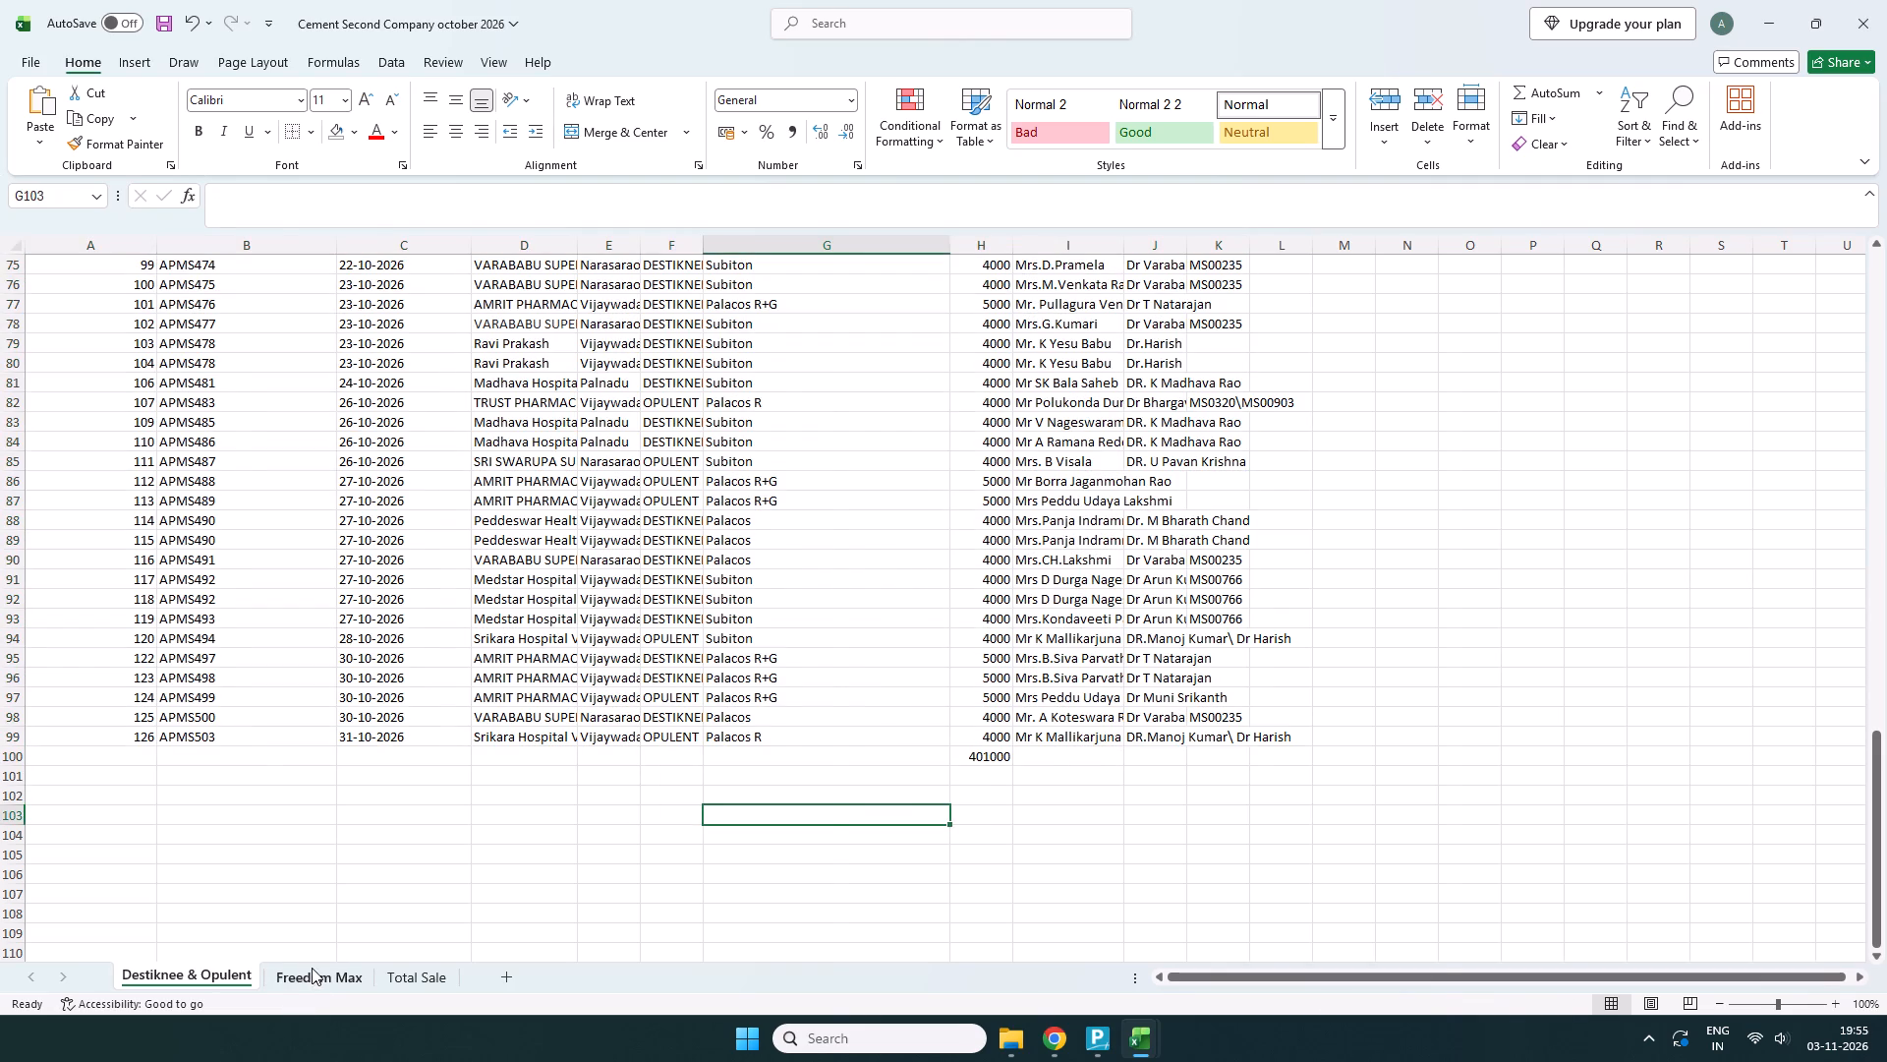
click(312, 968)
click(407, 967)
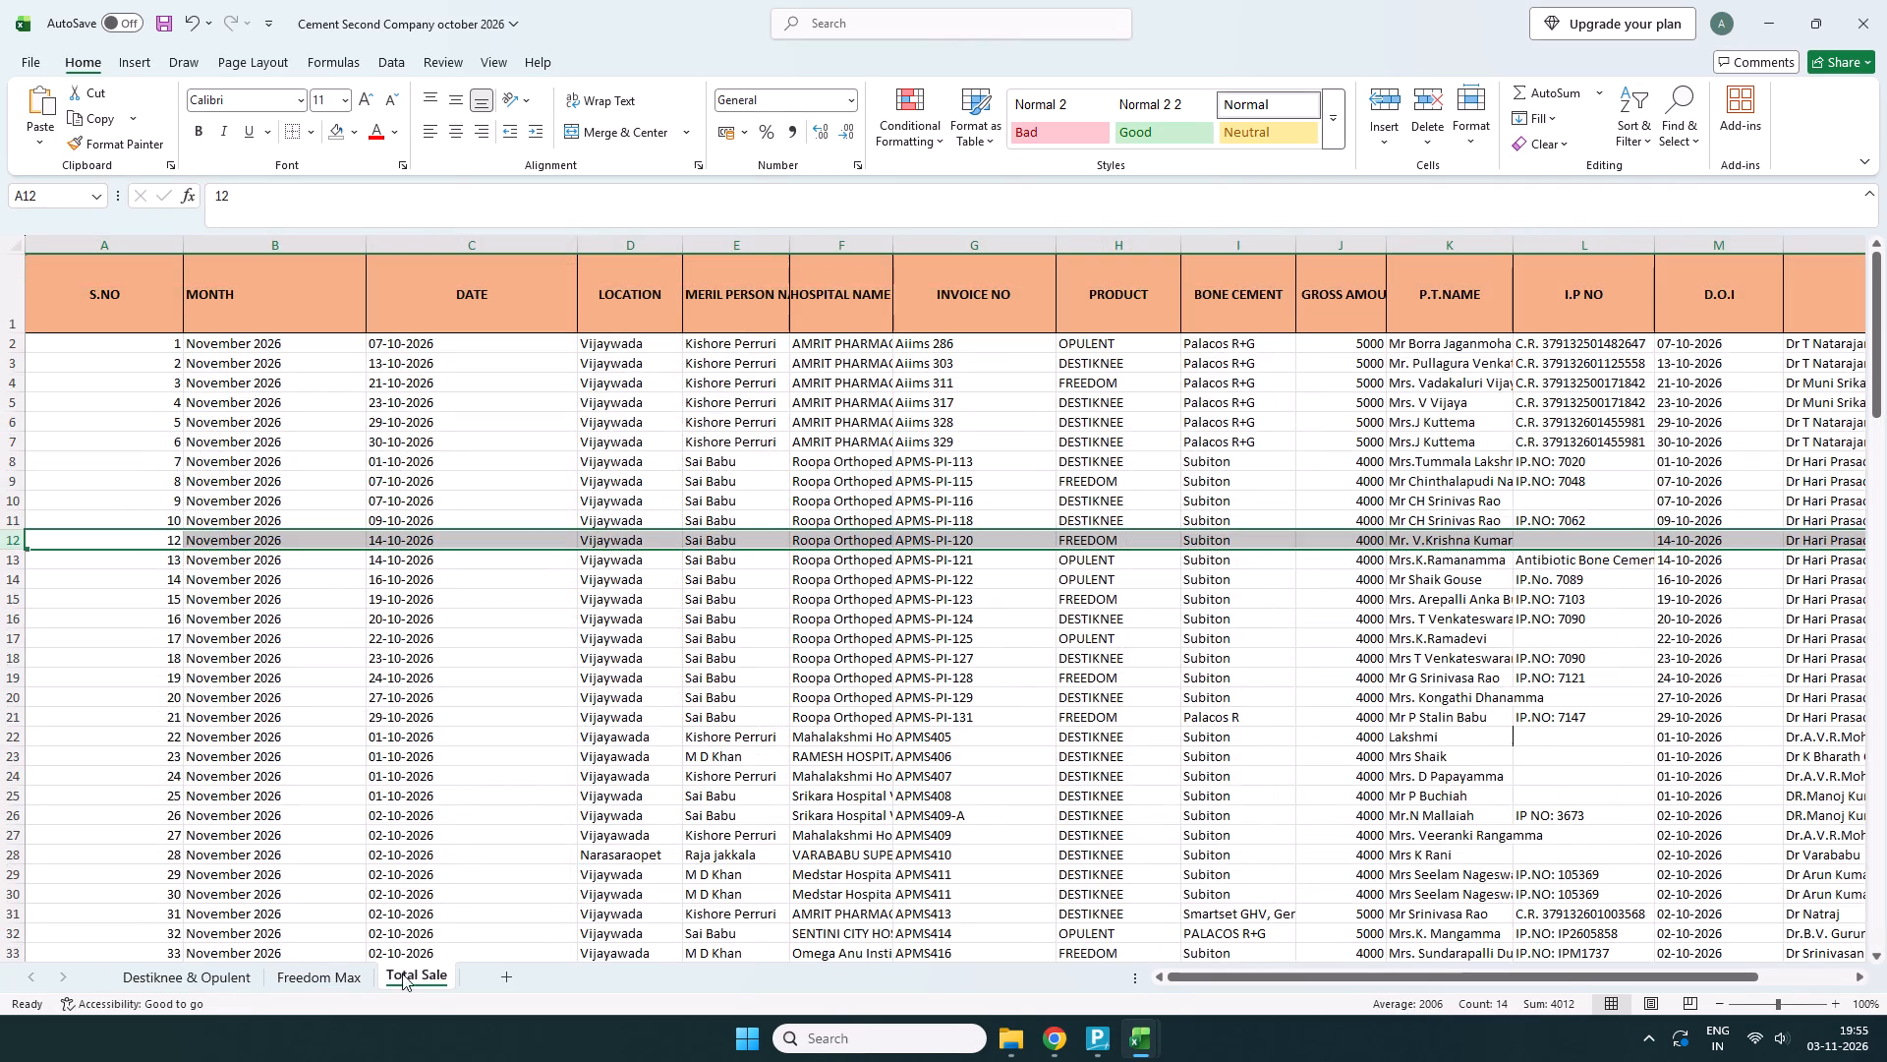
scroll(667, 908, down, 20)
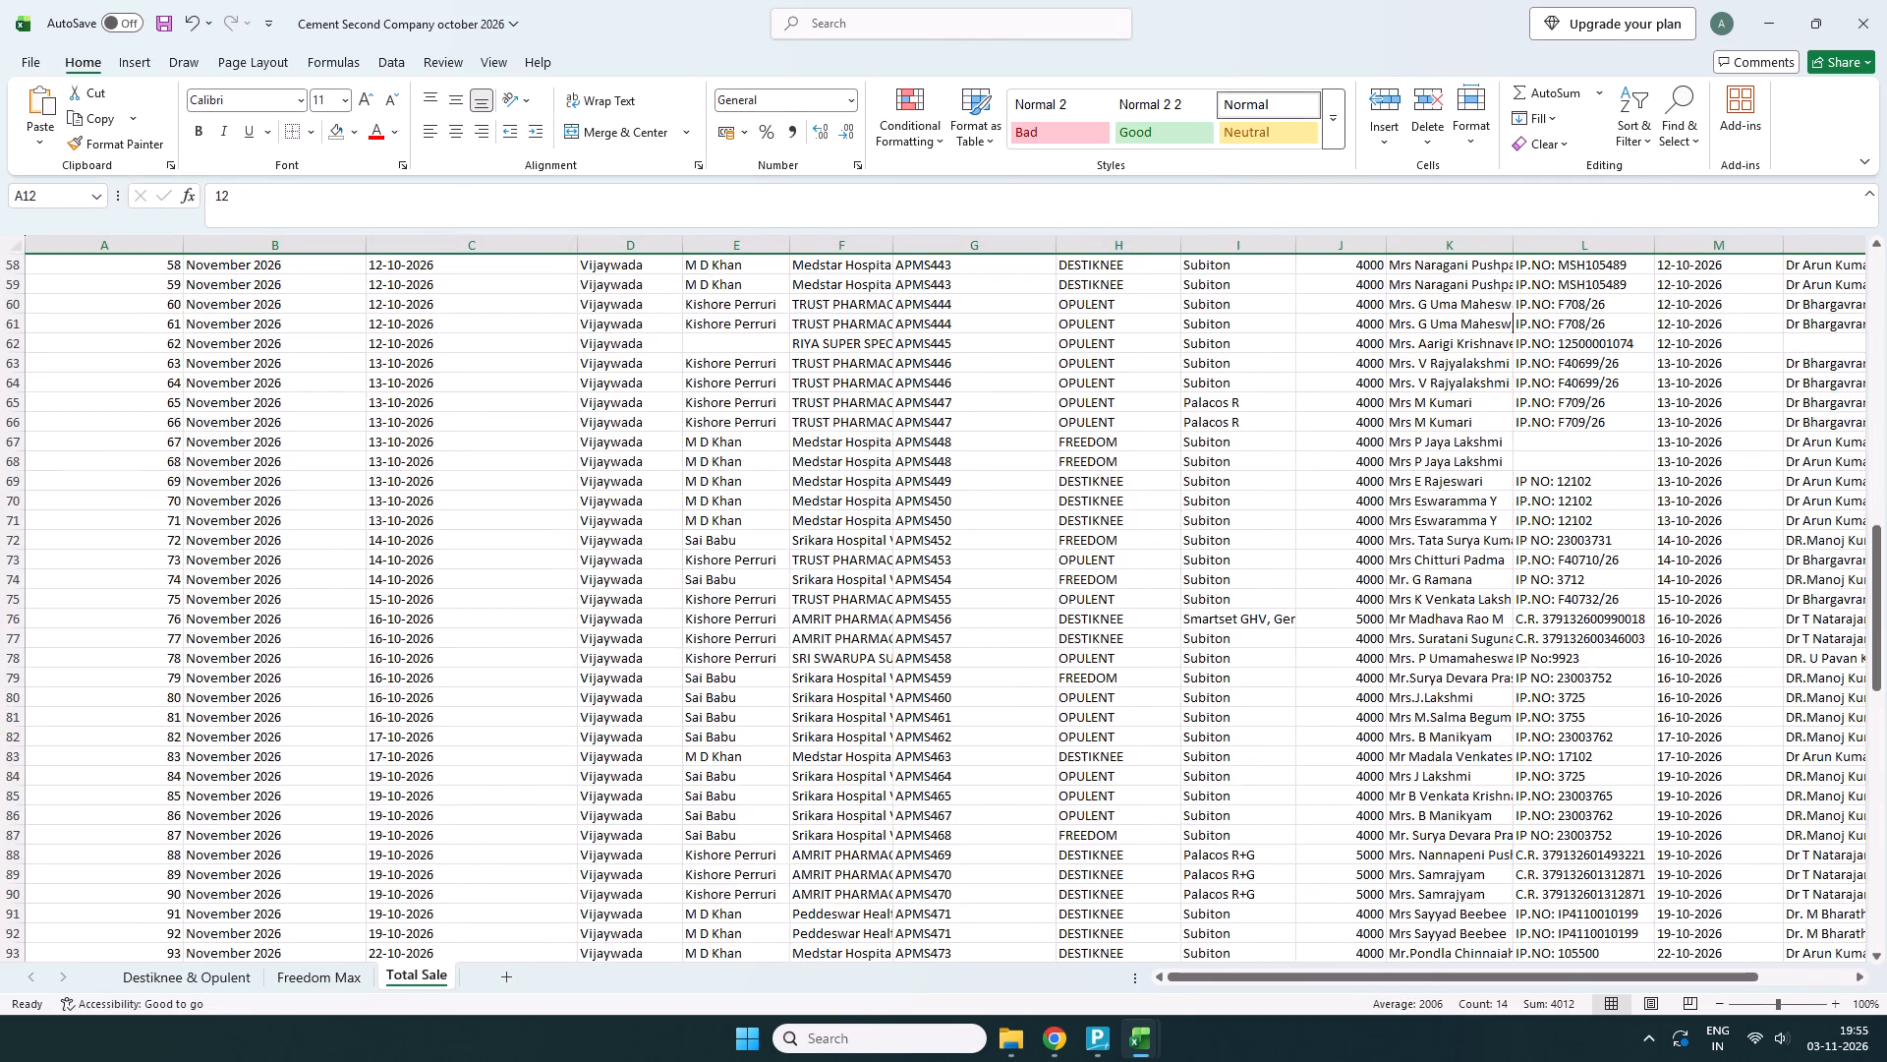
scroll(774, 798, down, 13)
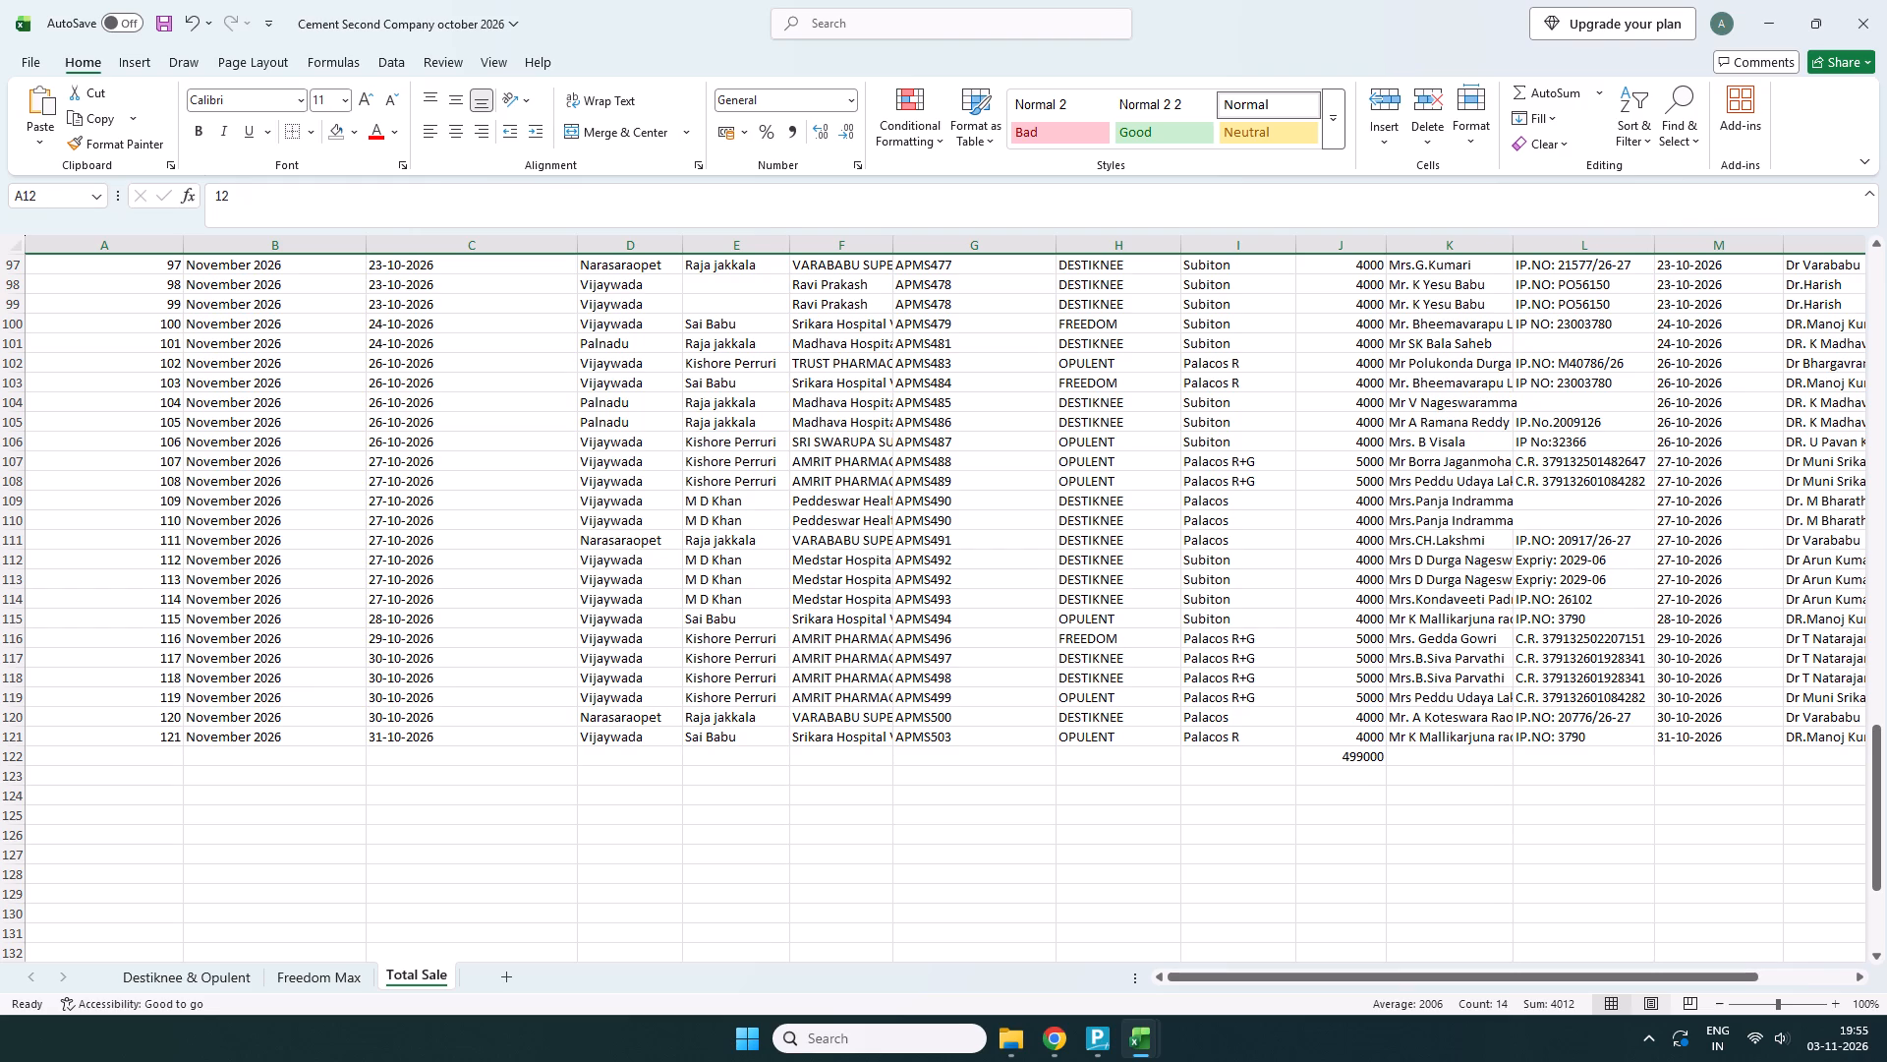
scroll(1317, 551, up, 12)
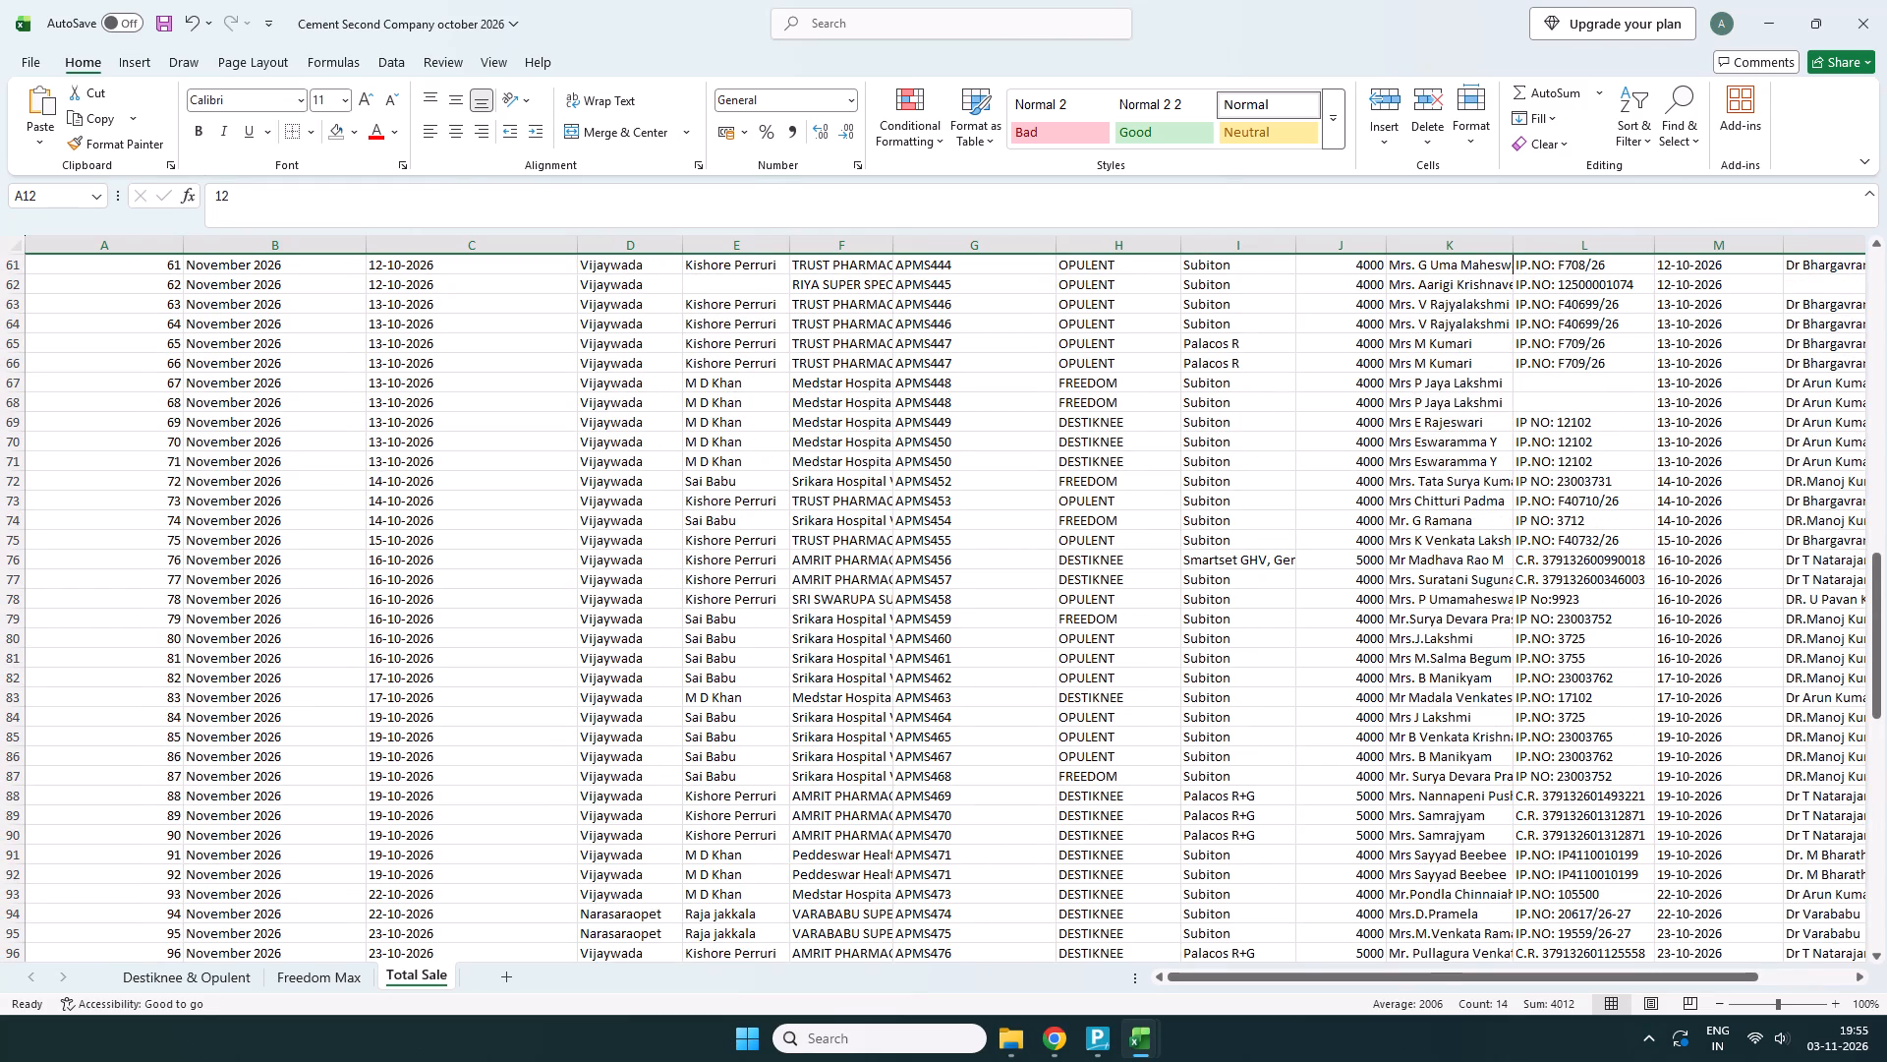
scroll(1328, 556, up, 16)
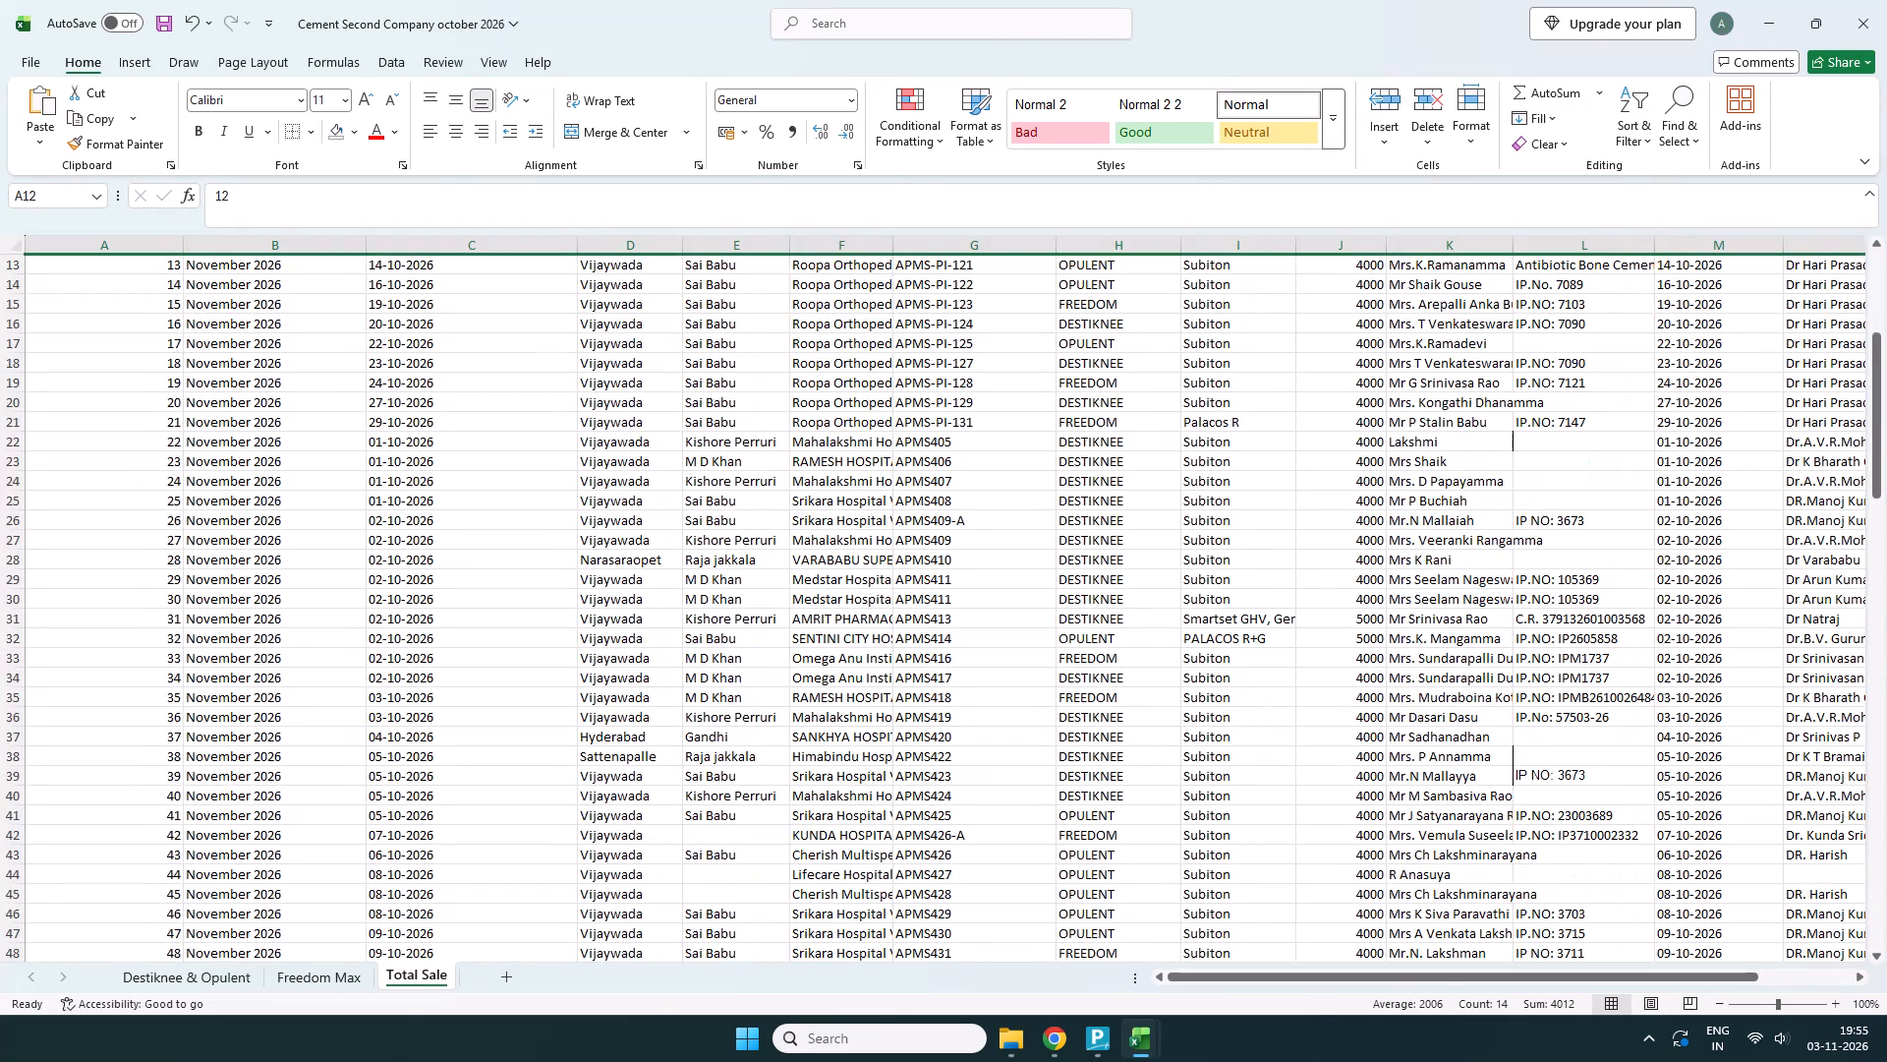
scroll(1328, 556, up, 10)
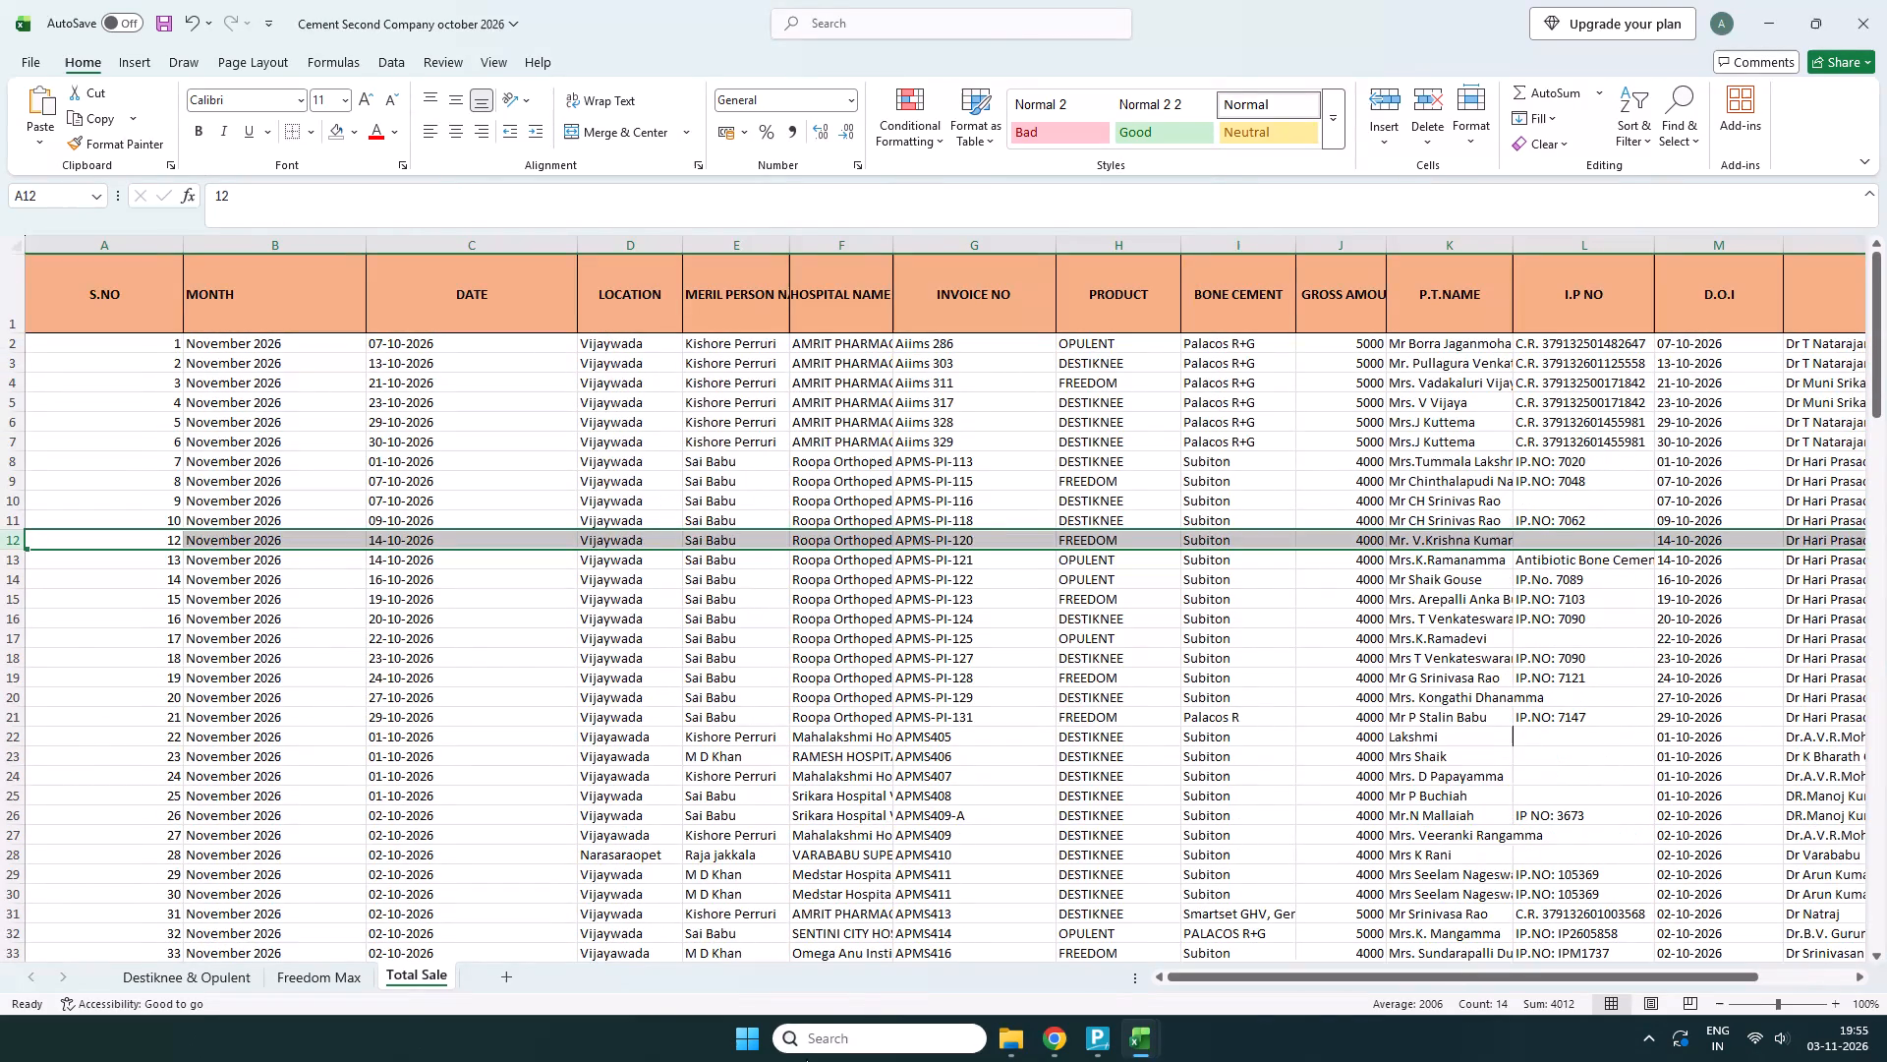
Delete the Antibiotic entry for invoice APMS-PI-115, row 6, on the Freedom Max sheet.
click(336, 973)
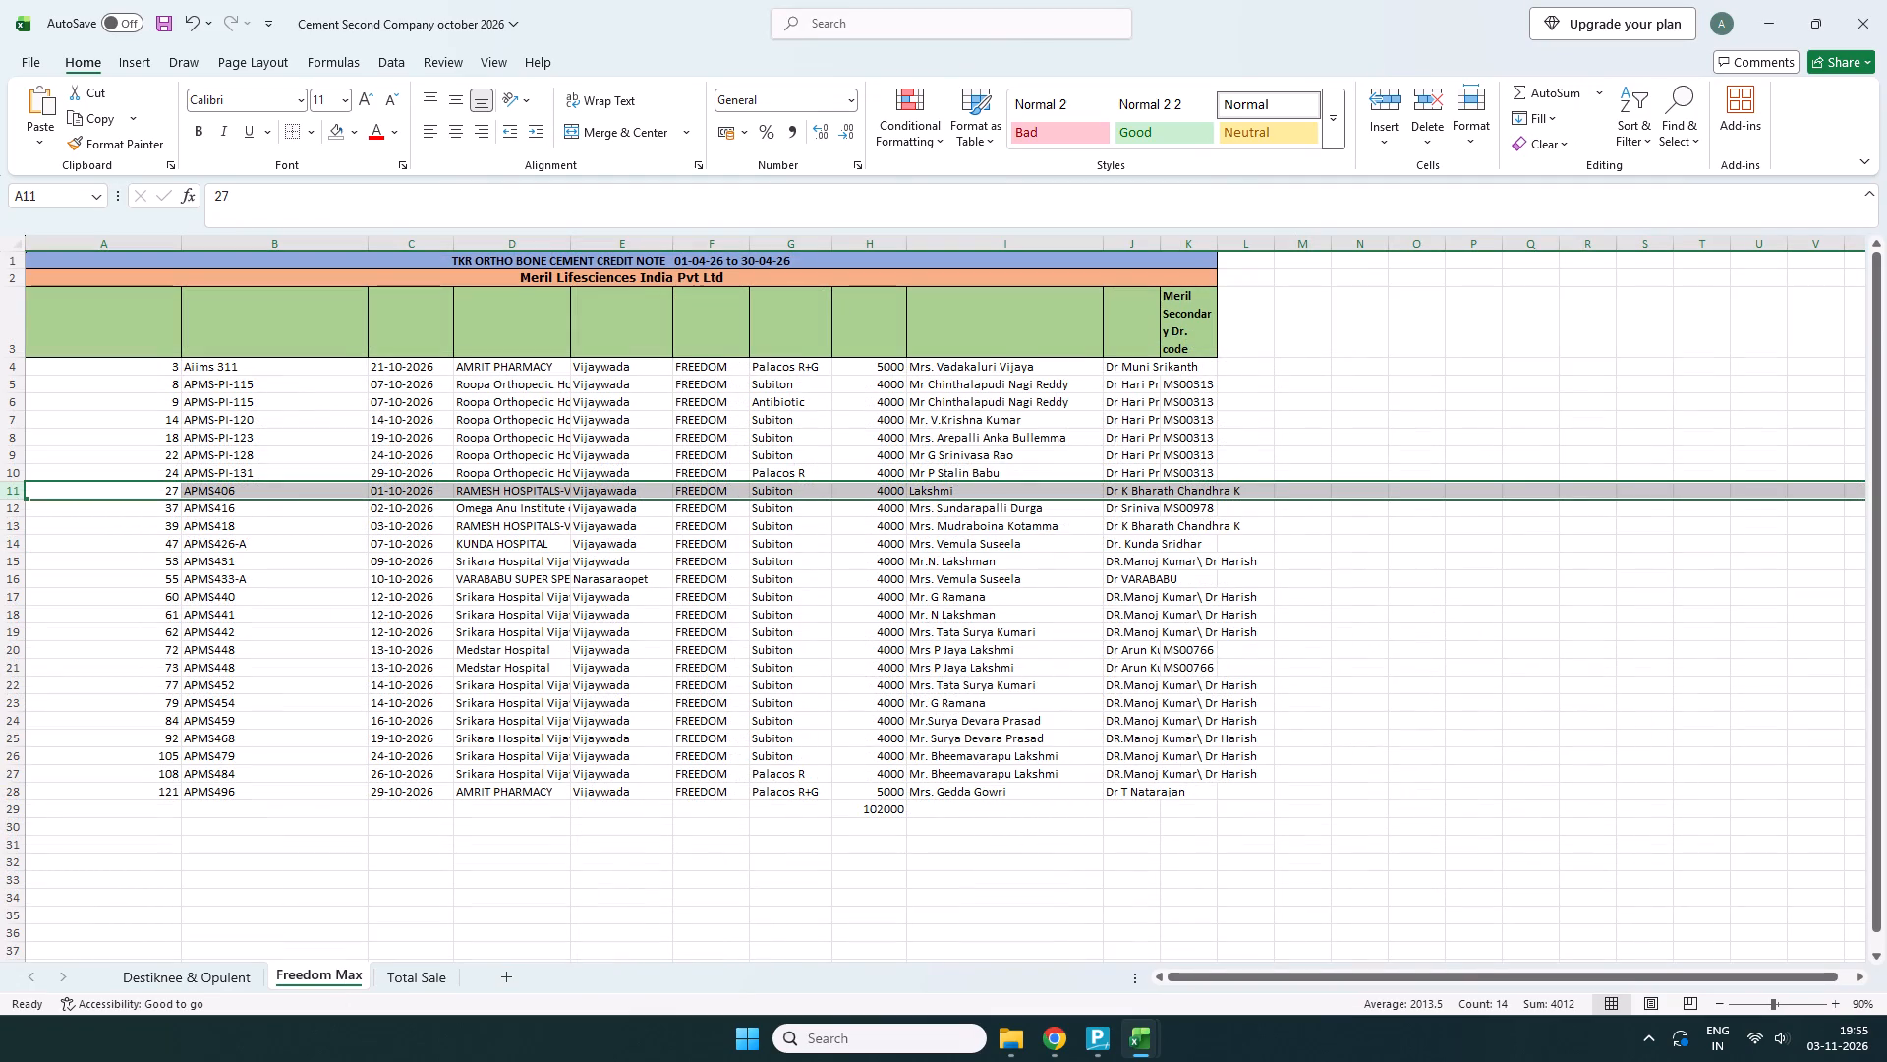
right_click(4, 405)
click(82, 626)
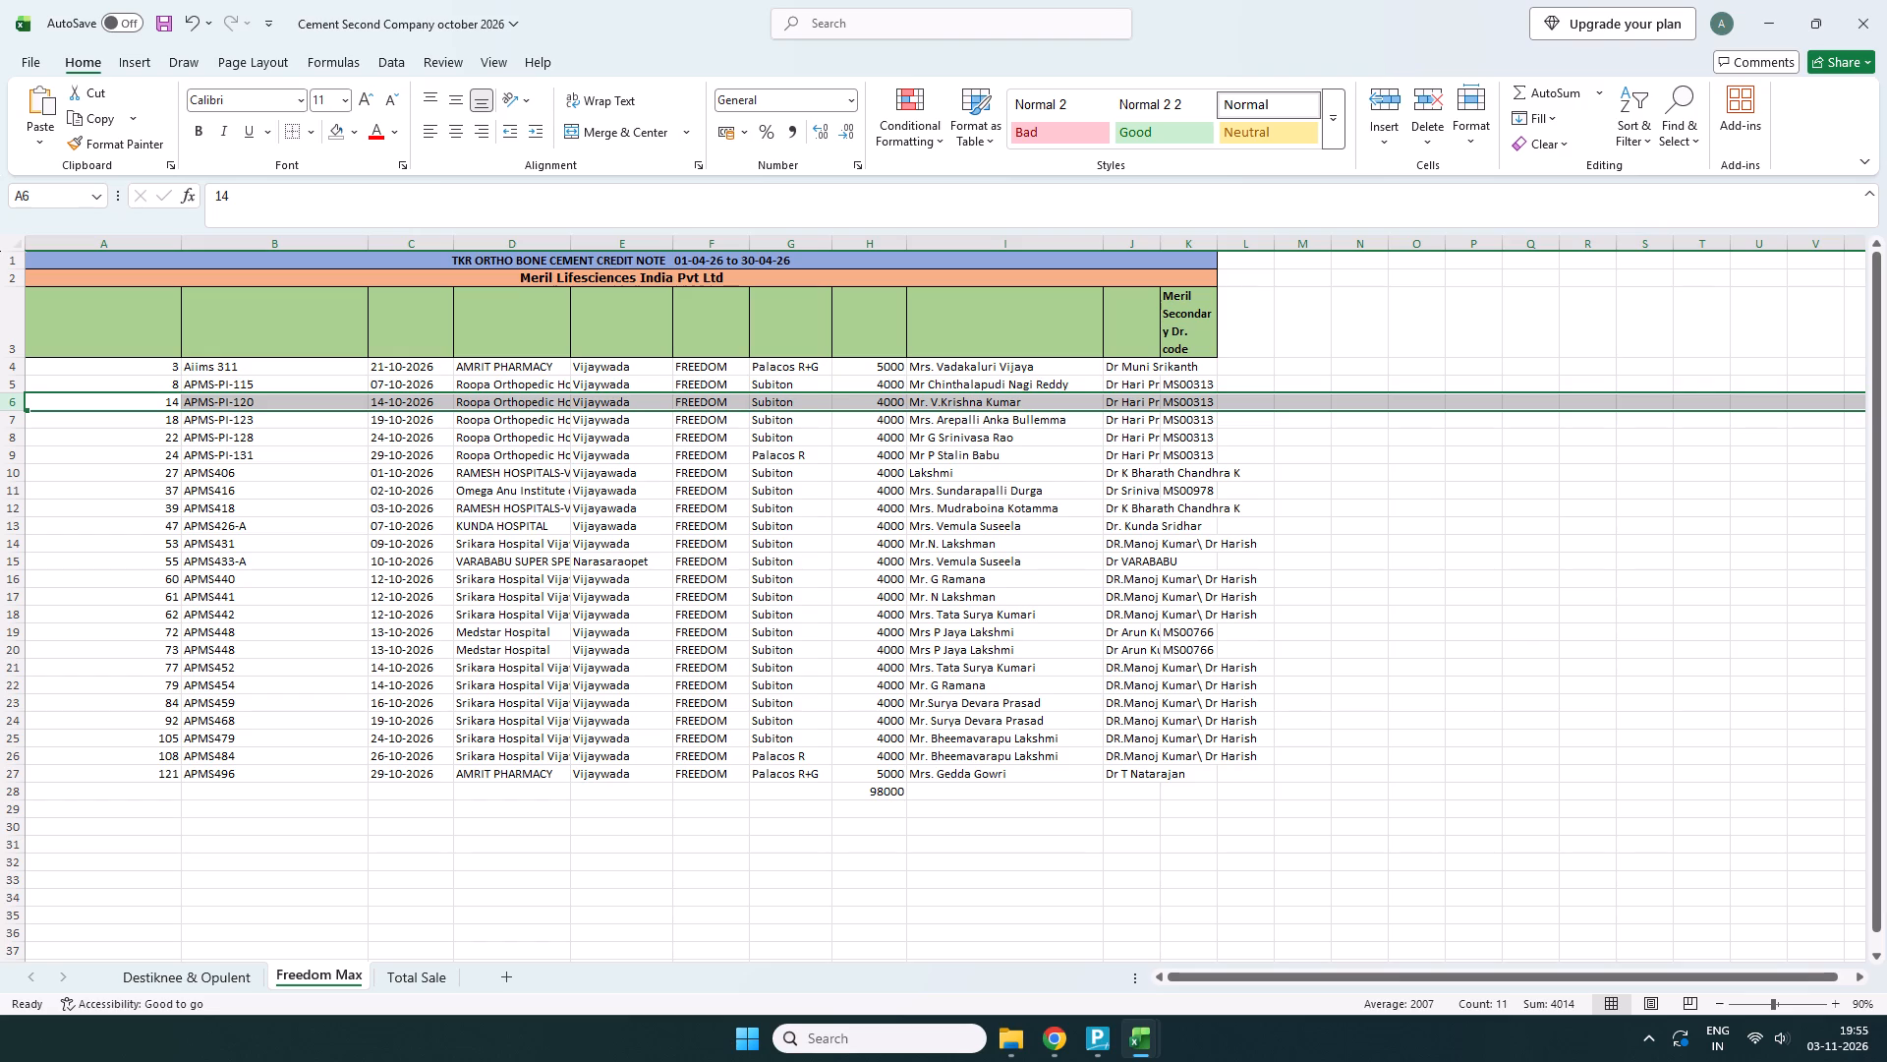
Check the gross amount totals on the Destiknee & Opulent and Total Sale sheets, and save the workbook.
click(247, 974)
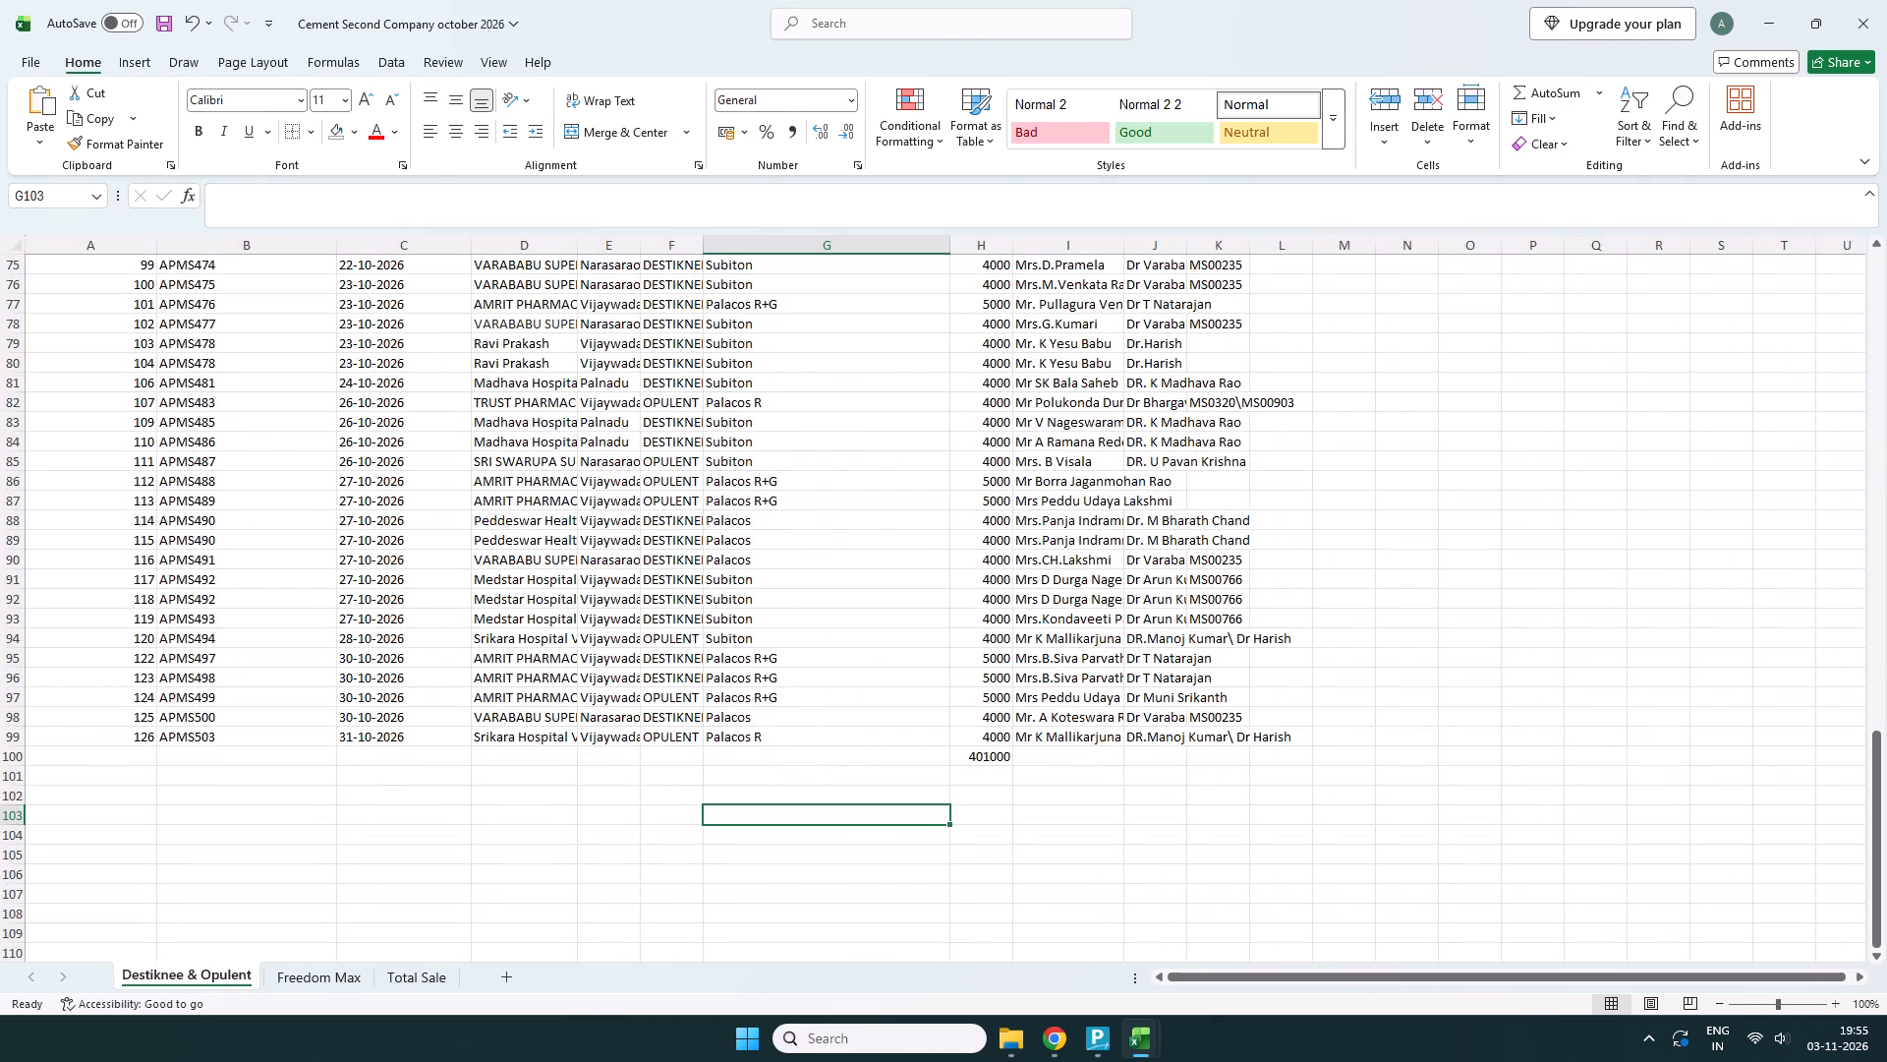
click(411, 977)
scroll(801, 722, down, 20)
scroll(801, 722, down, 18)
scroll(799, 720, up, 2)
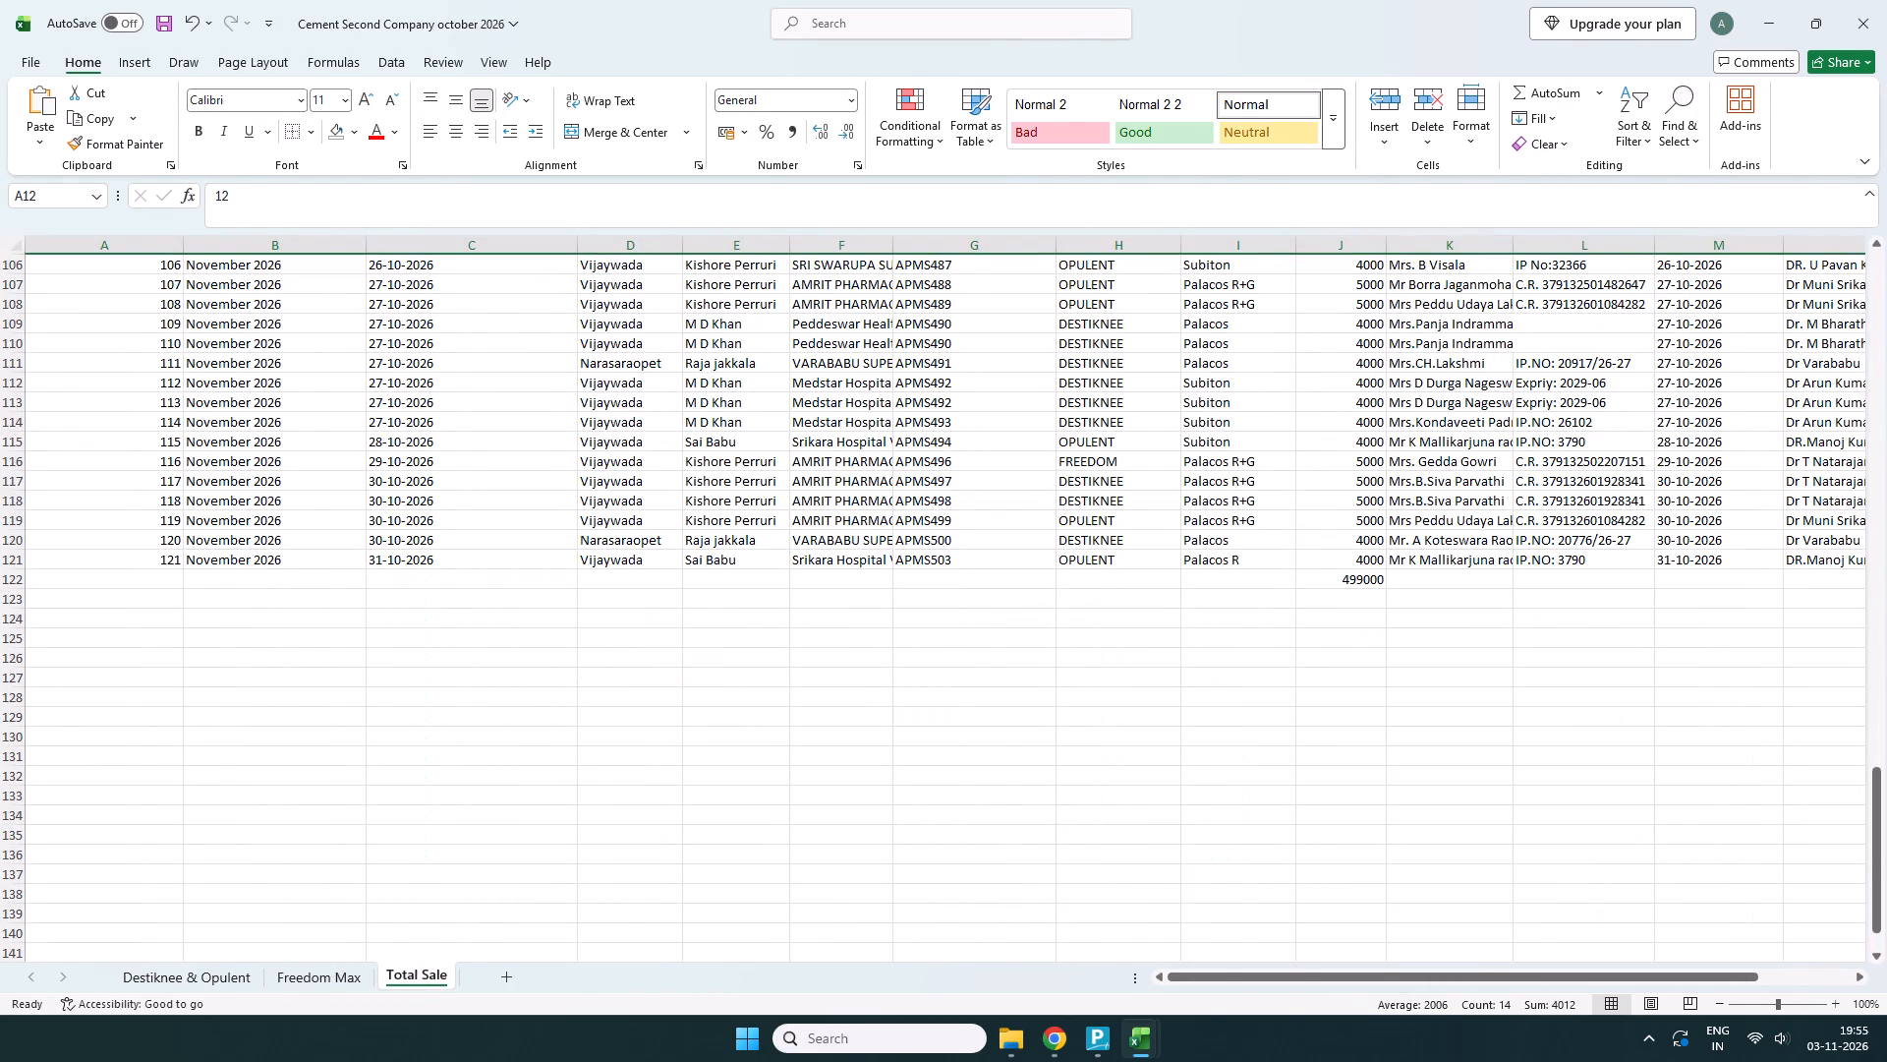
key(ctrl+s)
Examine the serial numbers, products and gross amounts from the top of the Destiknee & Opulent sheet downward.
click(233, 973)
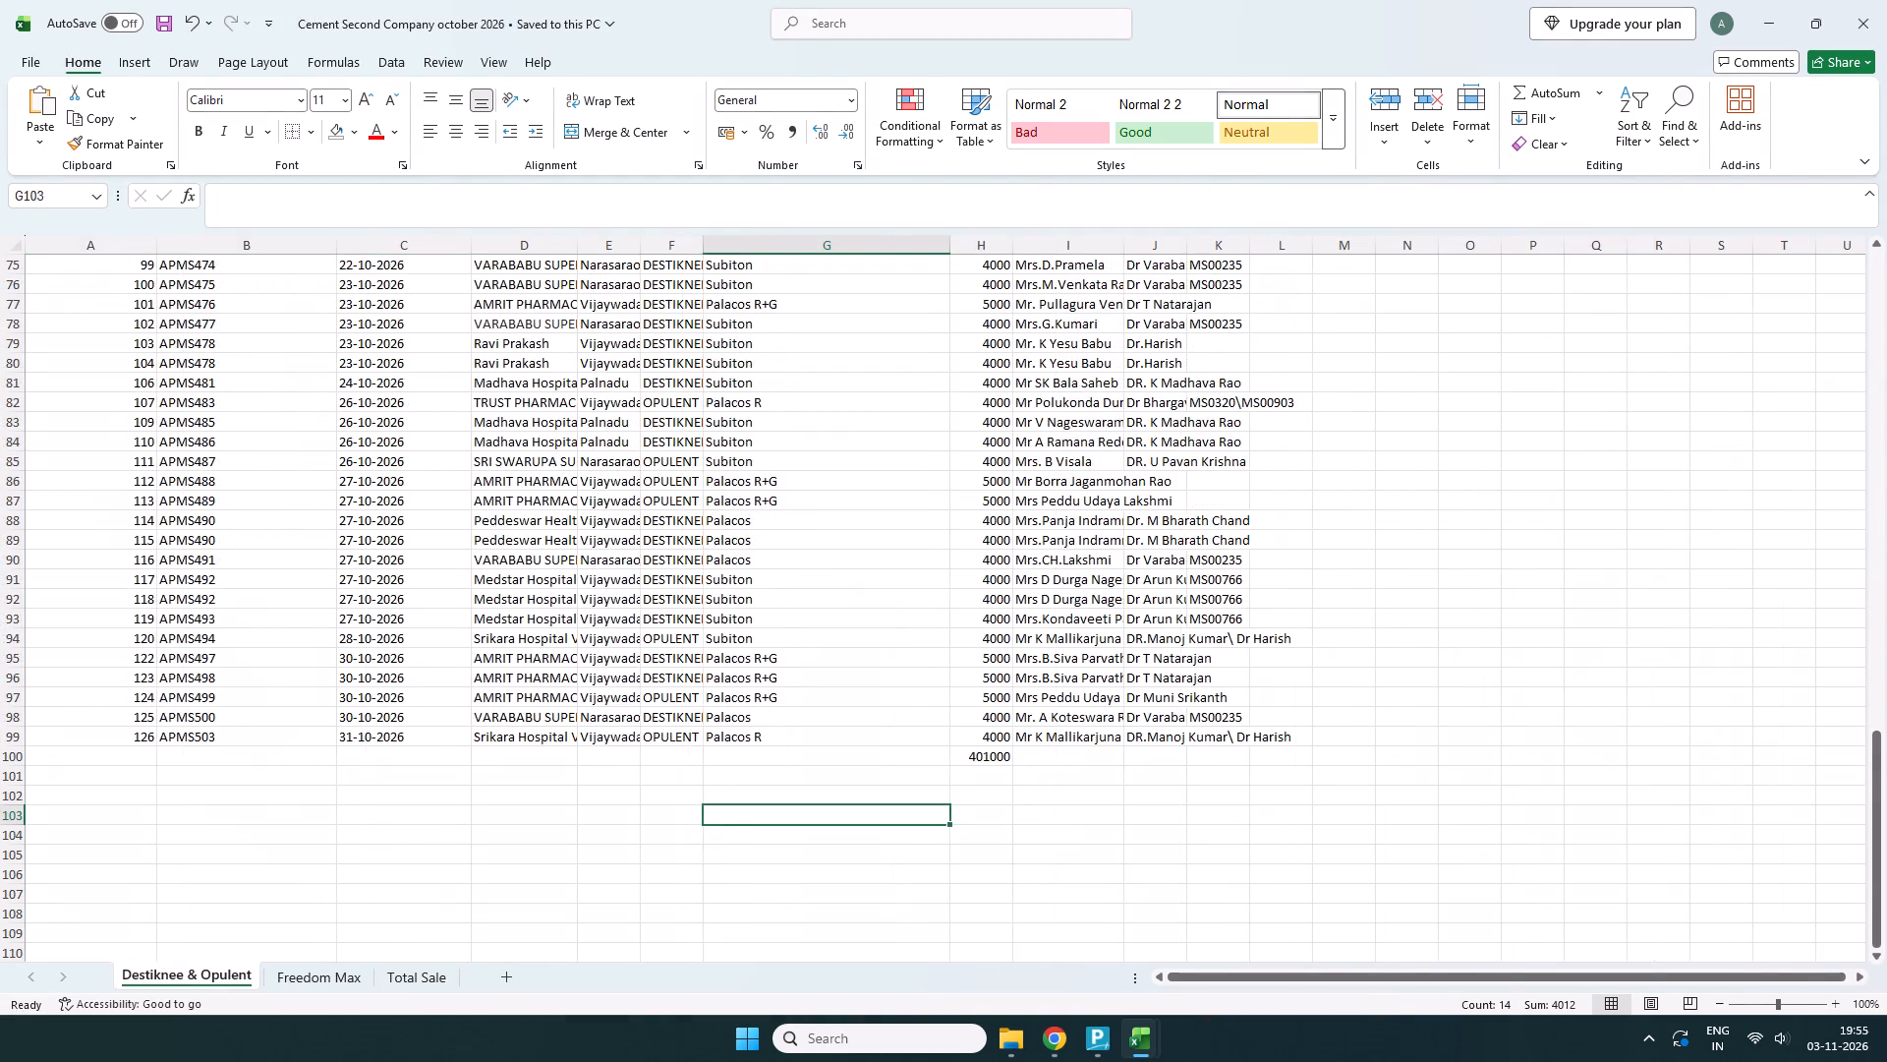
scroll(838, 944, up, 16)
scroll(868, 952, up, 6)
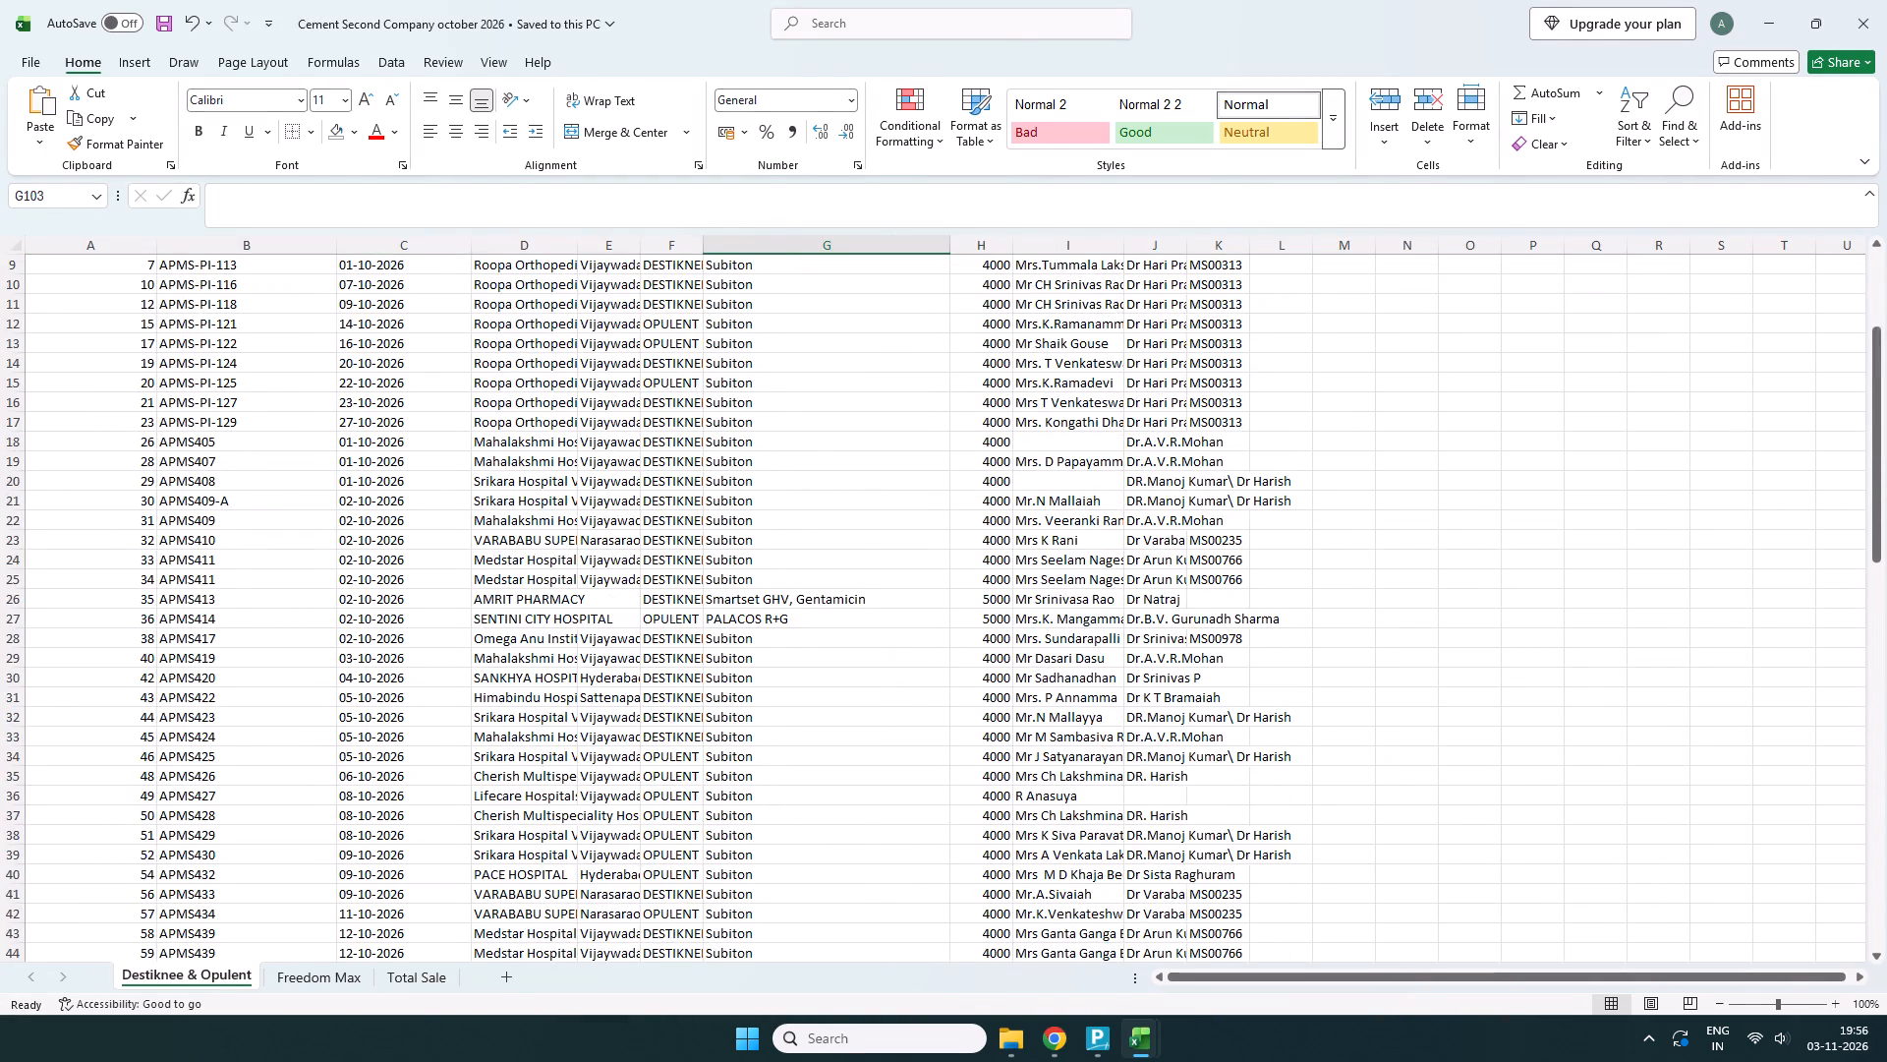
scroll(868, 952, up, 4)
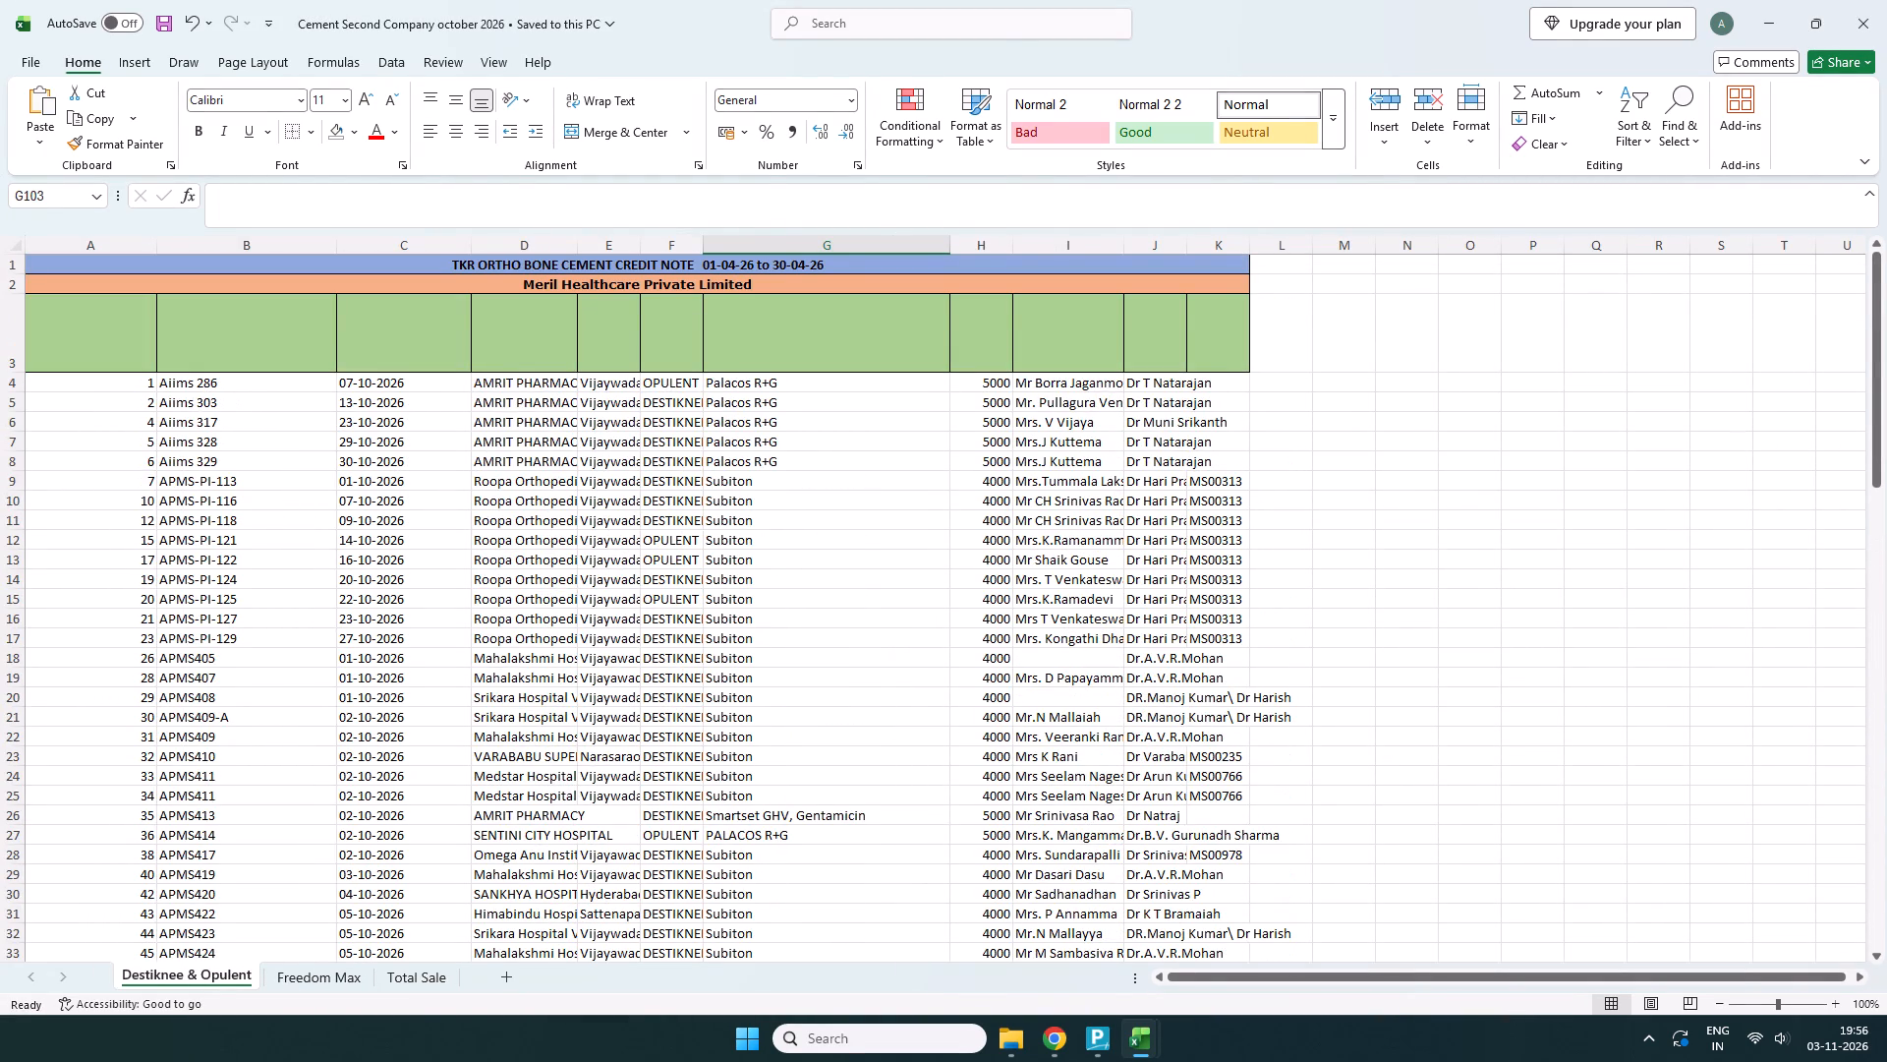
scroll(869, 951, down, 12)
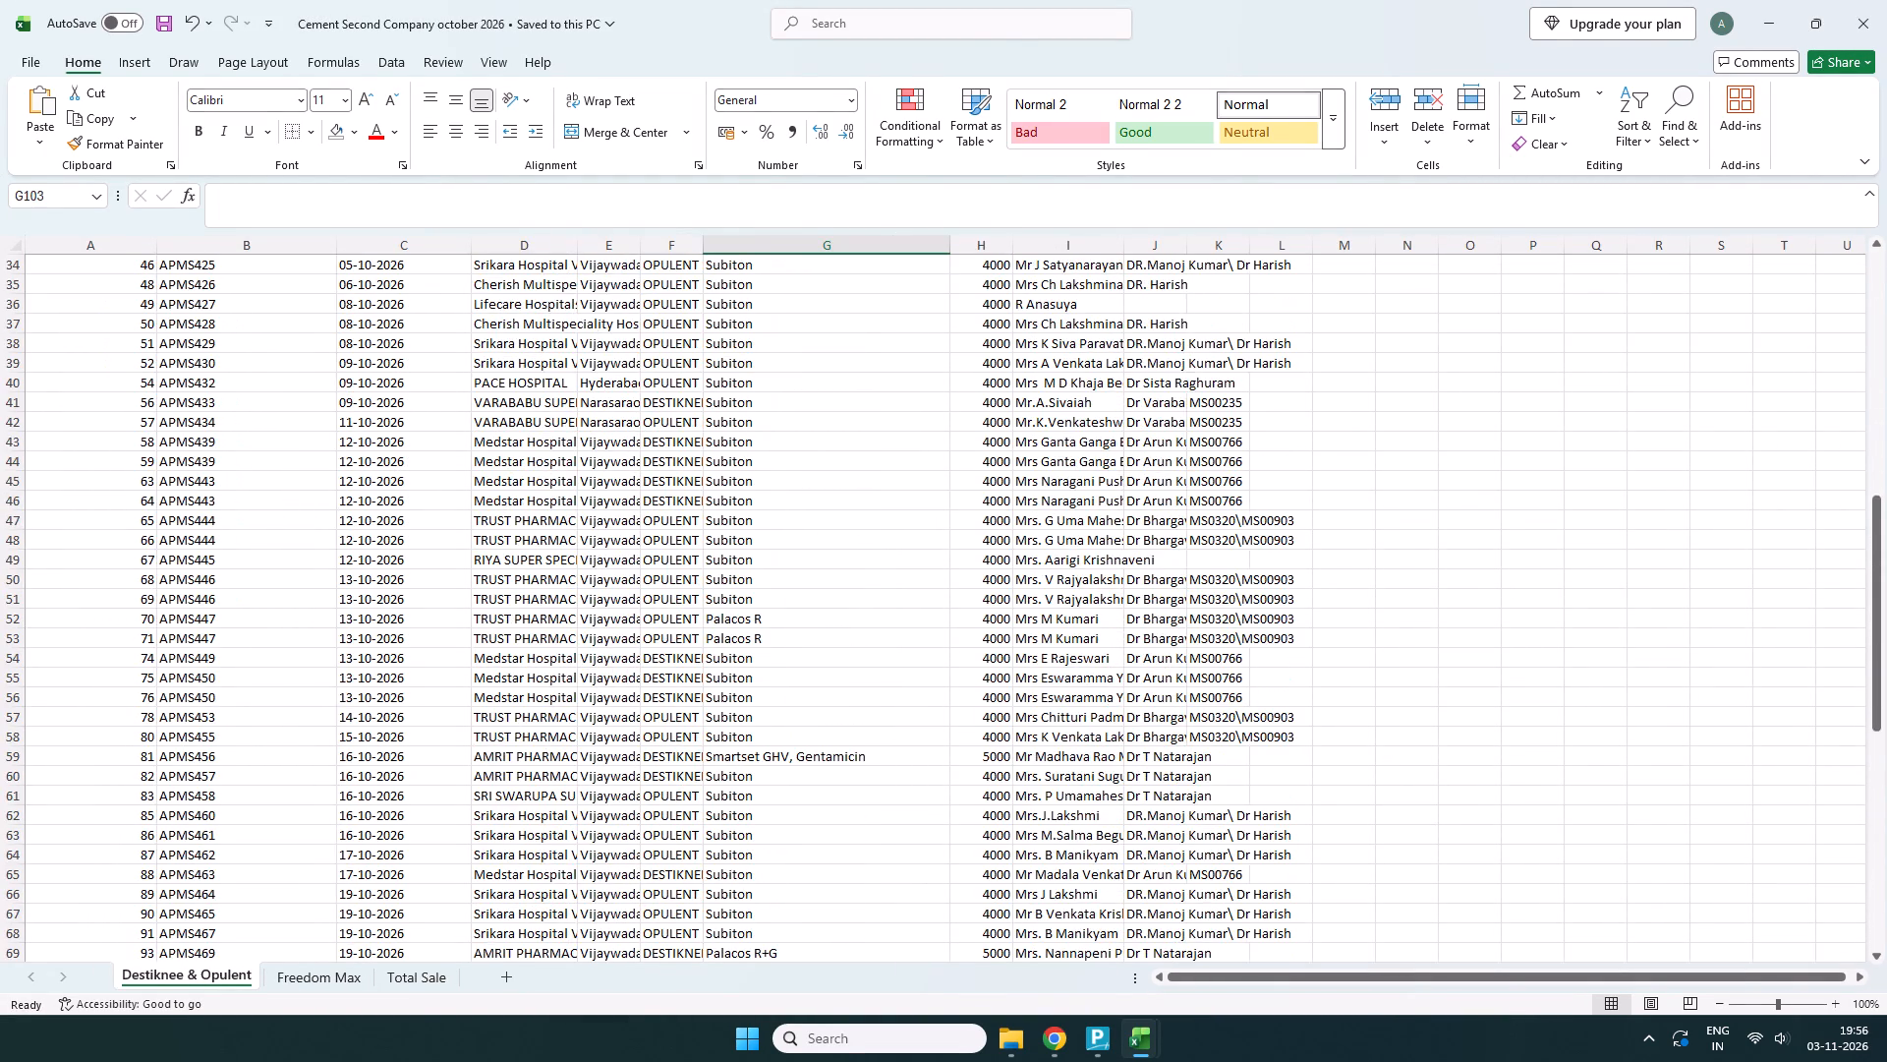
scroll(869, 951, down, 2)
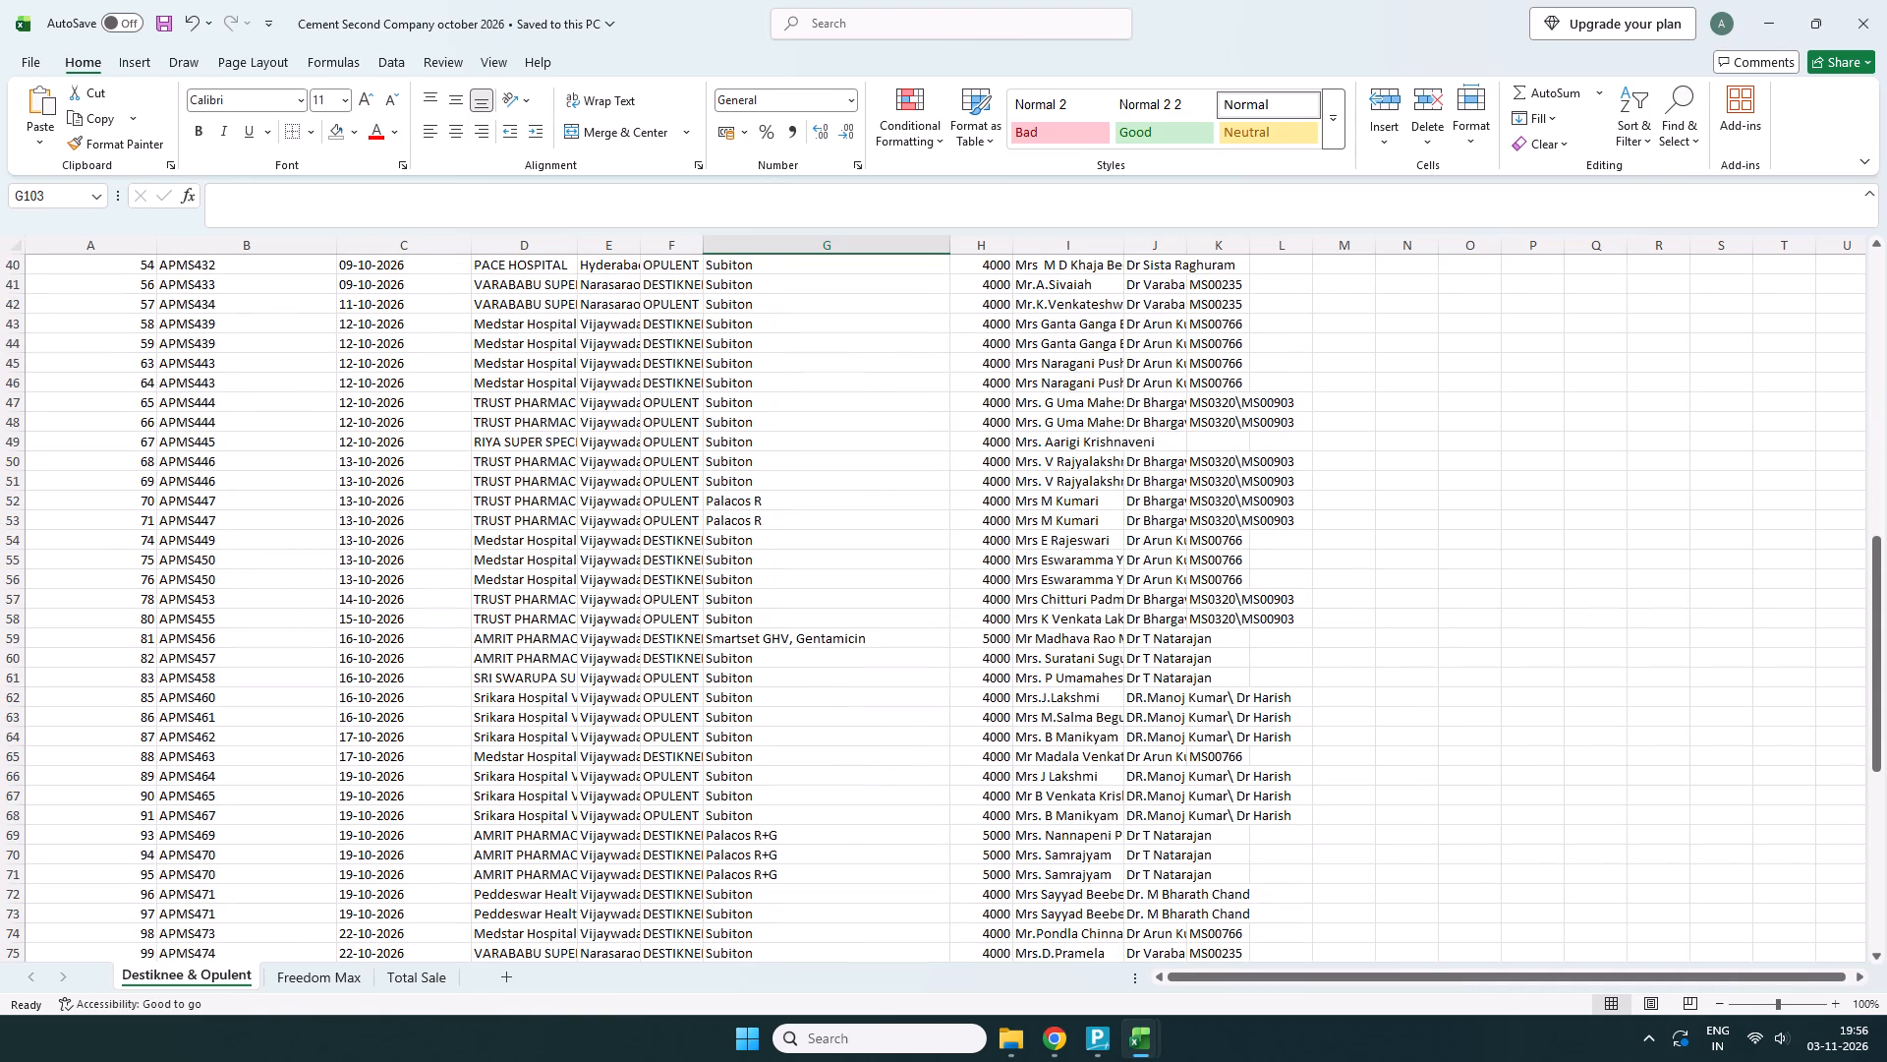
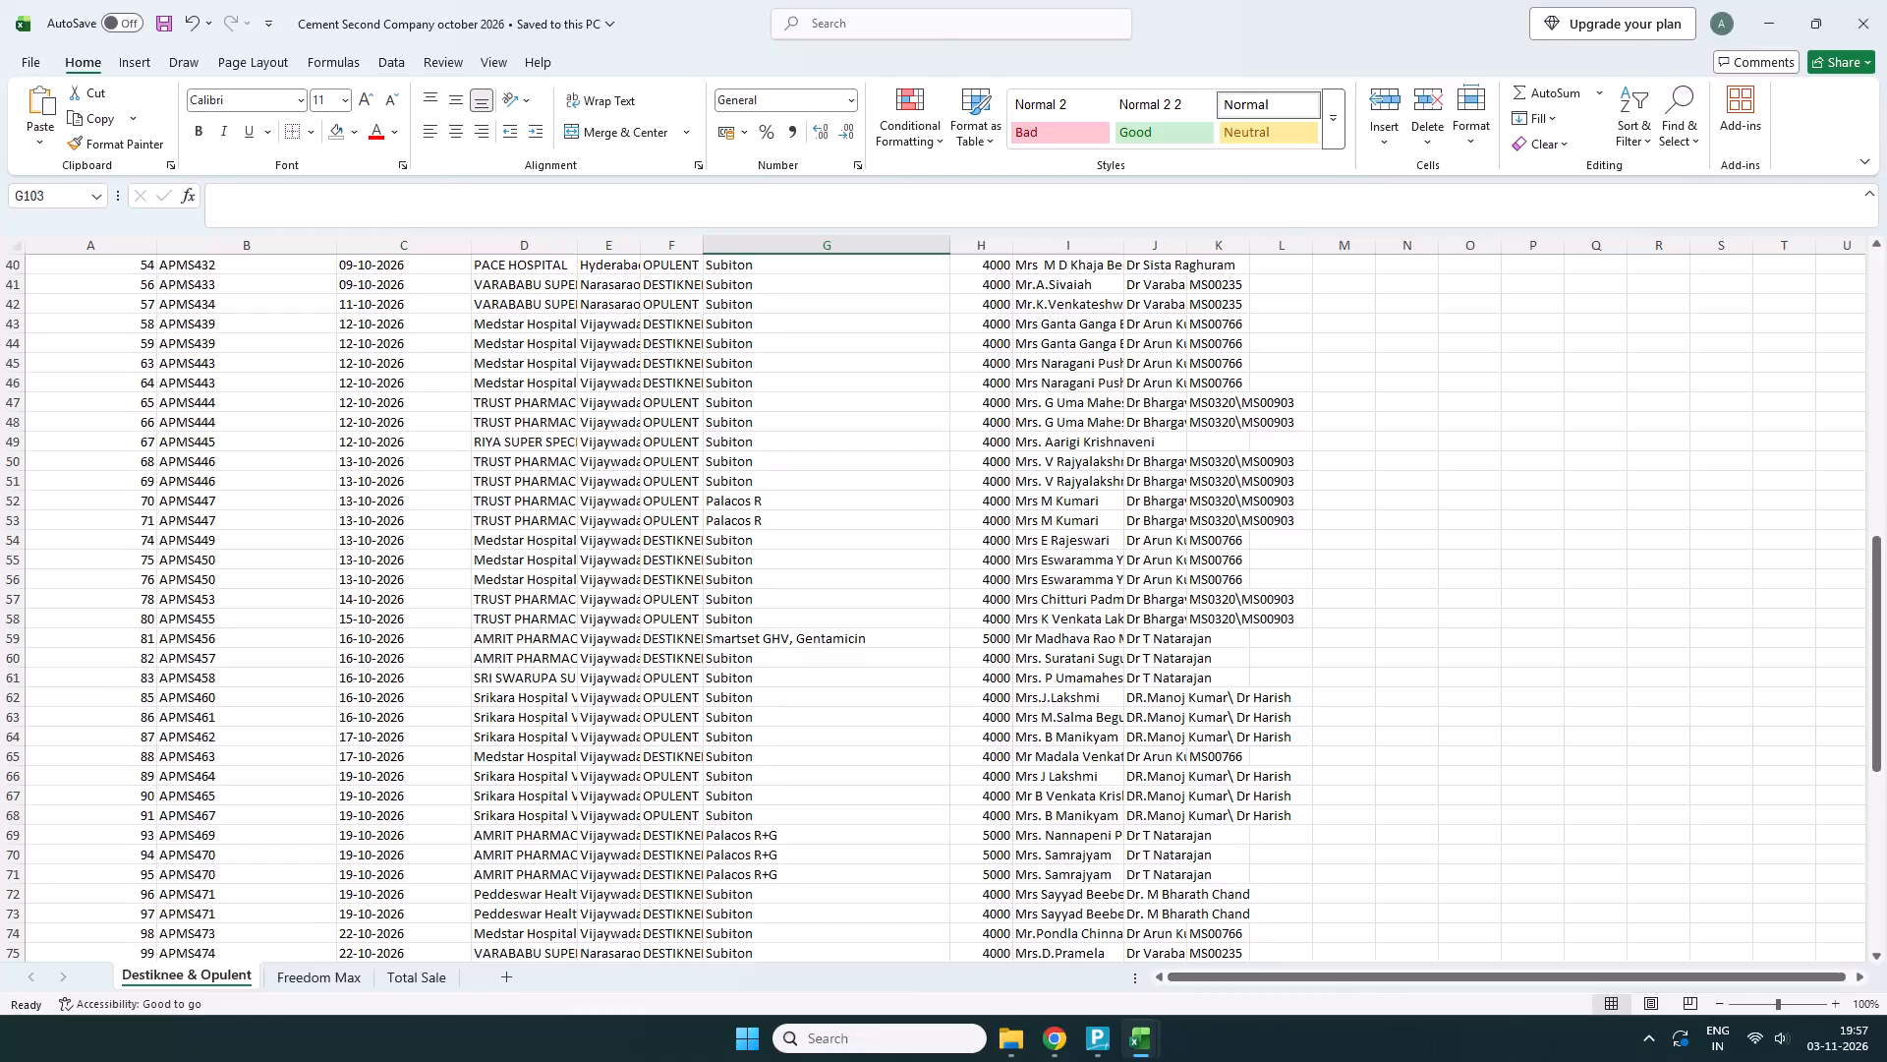
scroll(1337, 964, down, 6)
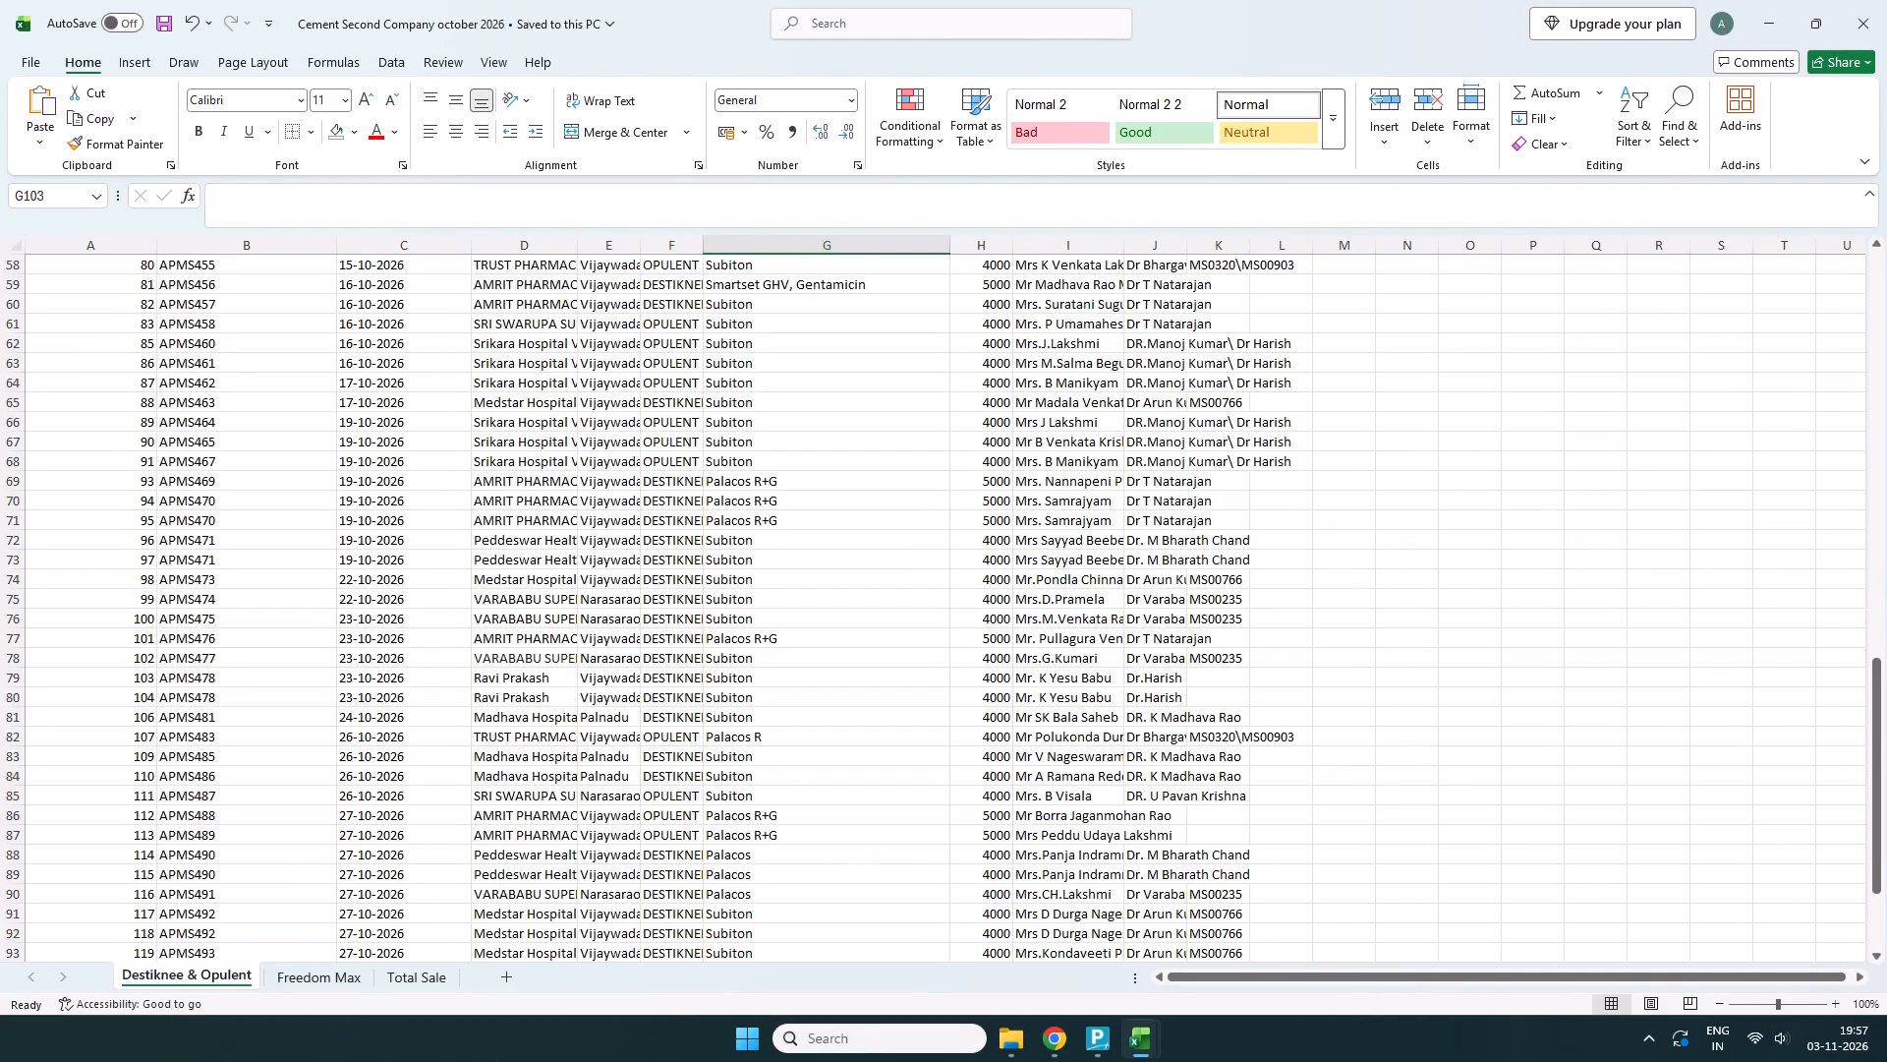
scroll(1268, 902, down, 5)
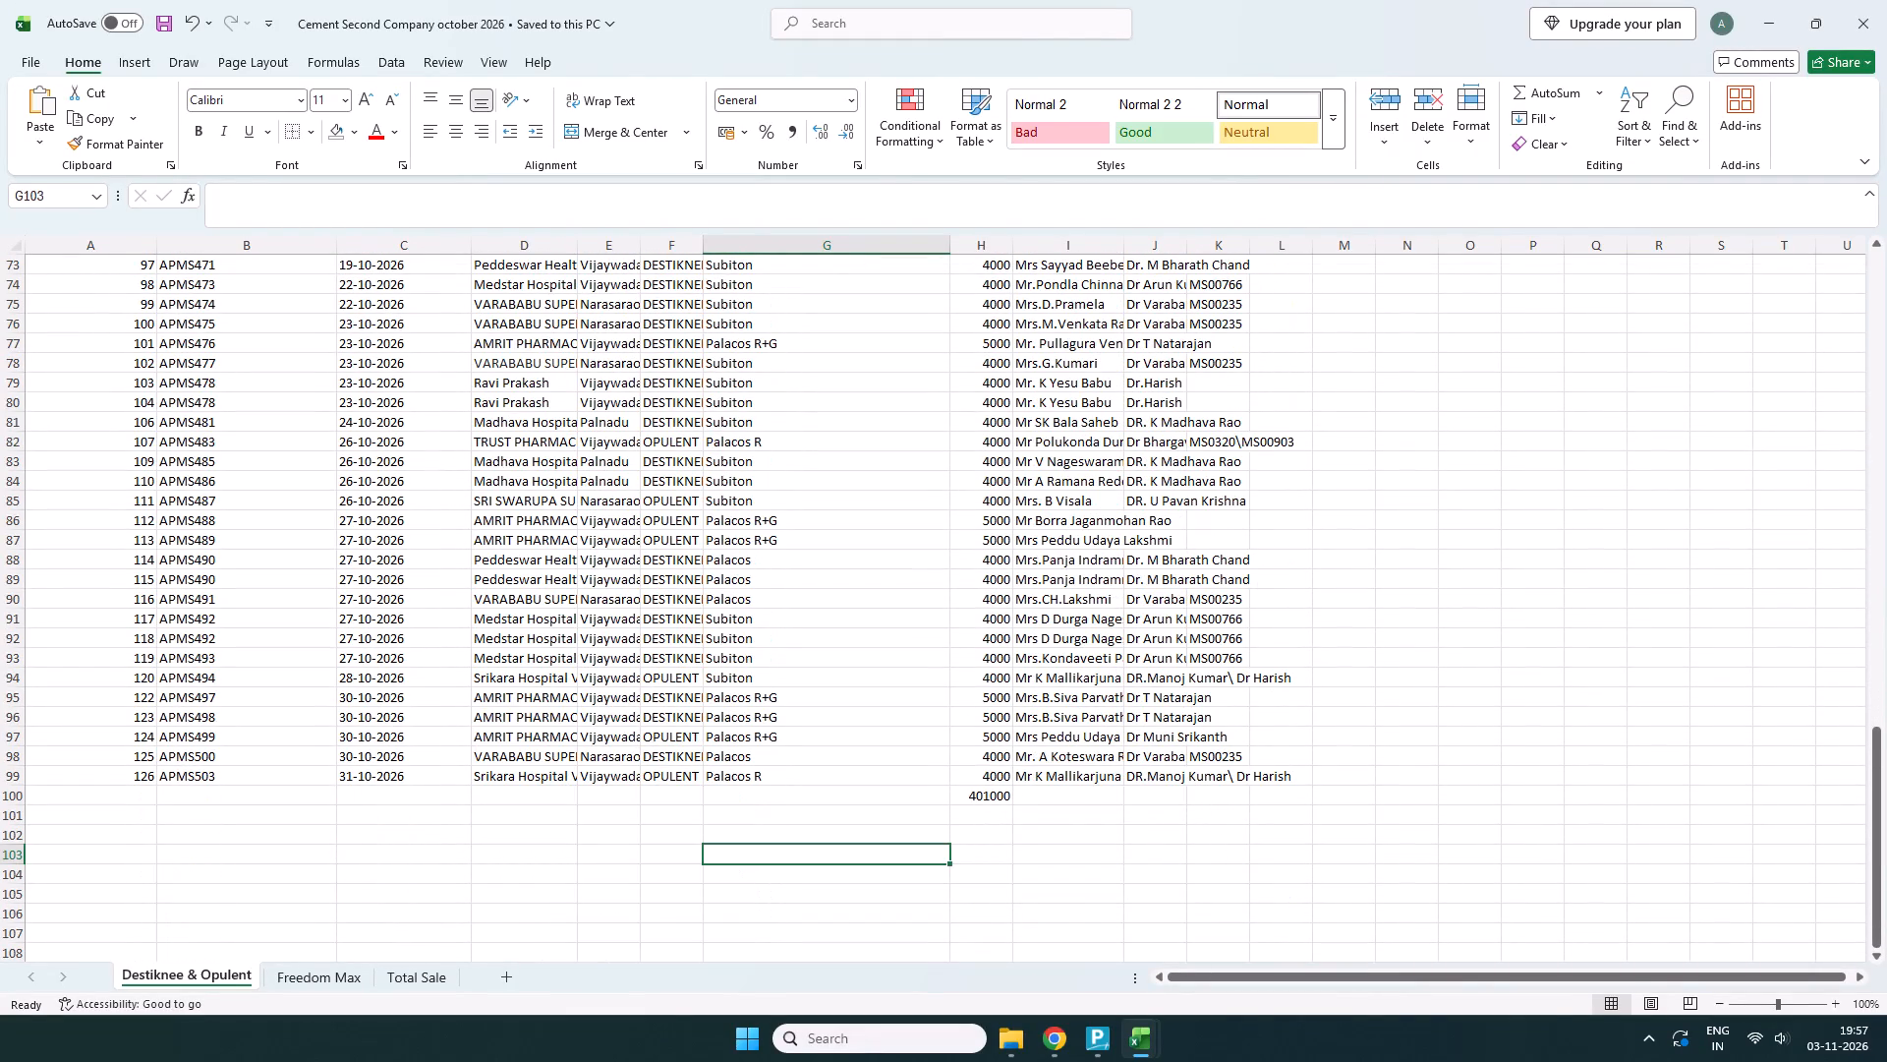
scroll(1256, 900, up, 4)
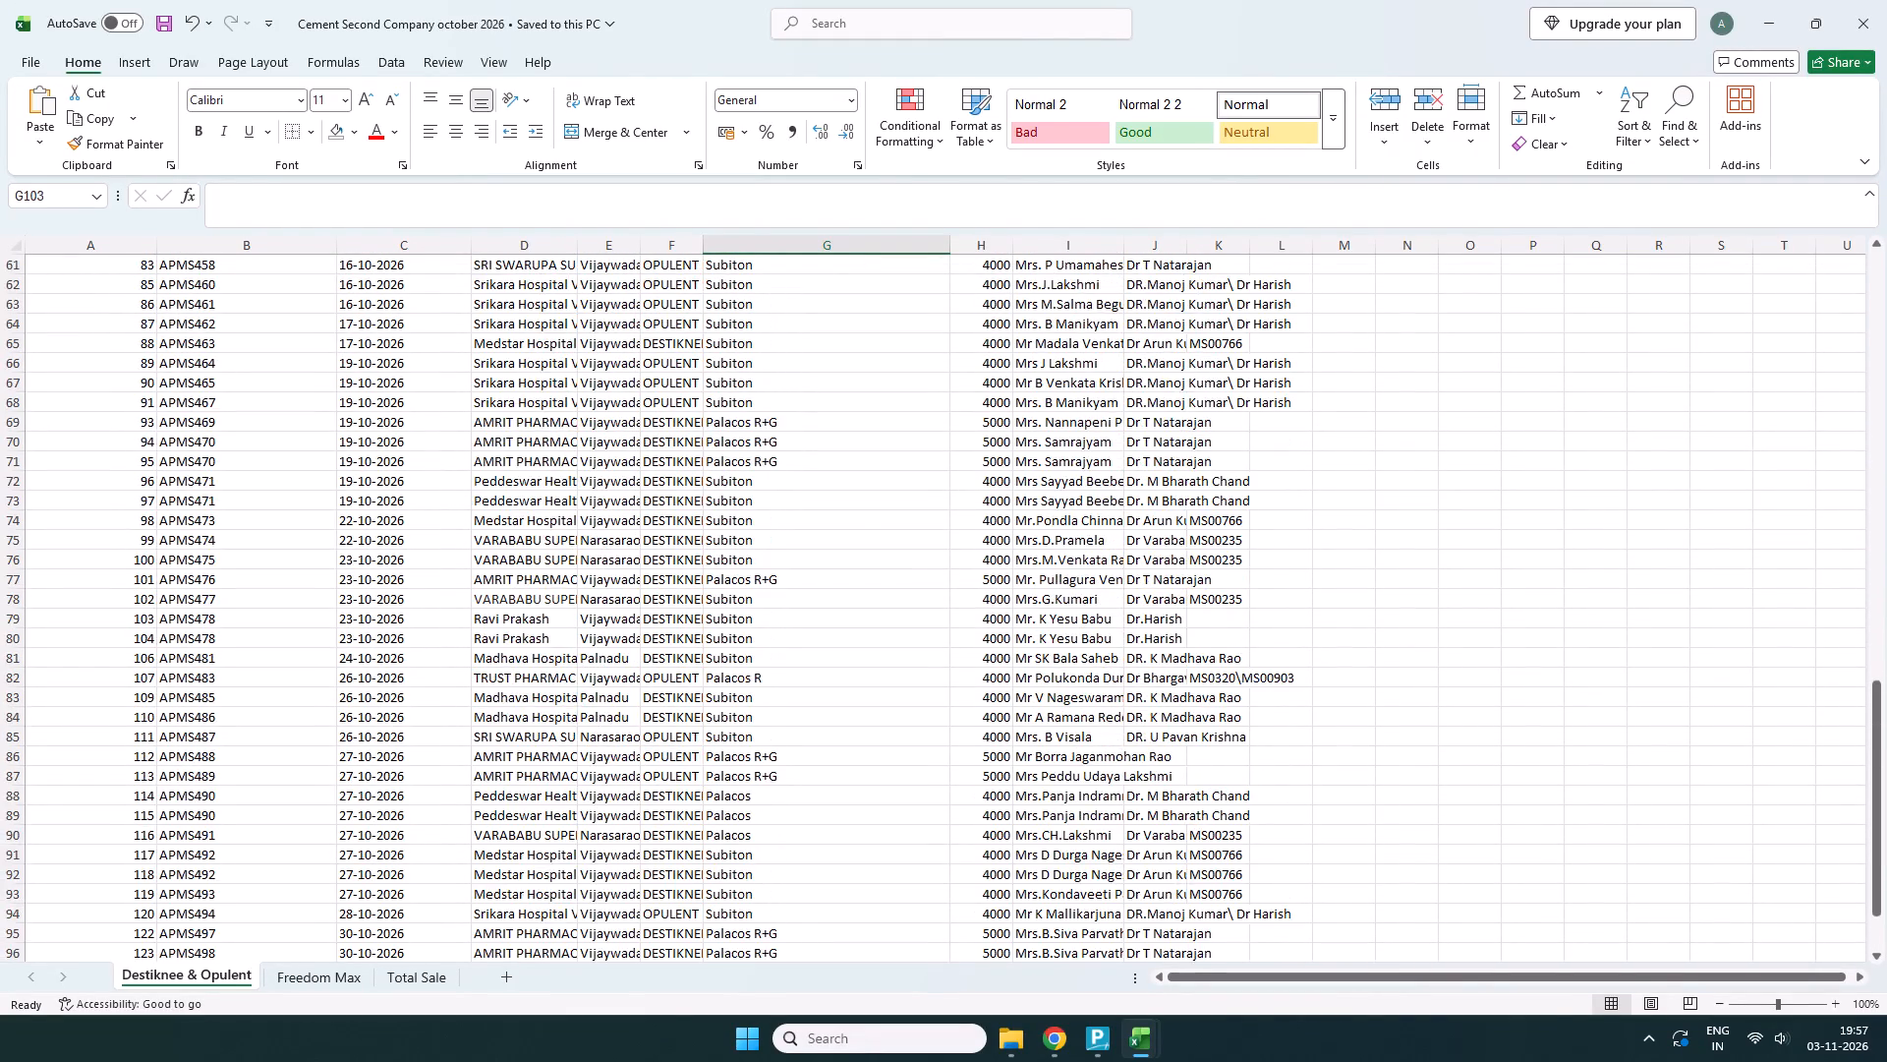
scroll(1256, 900, up, 20)
scroll(1256, 900, up, 4)
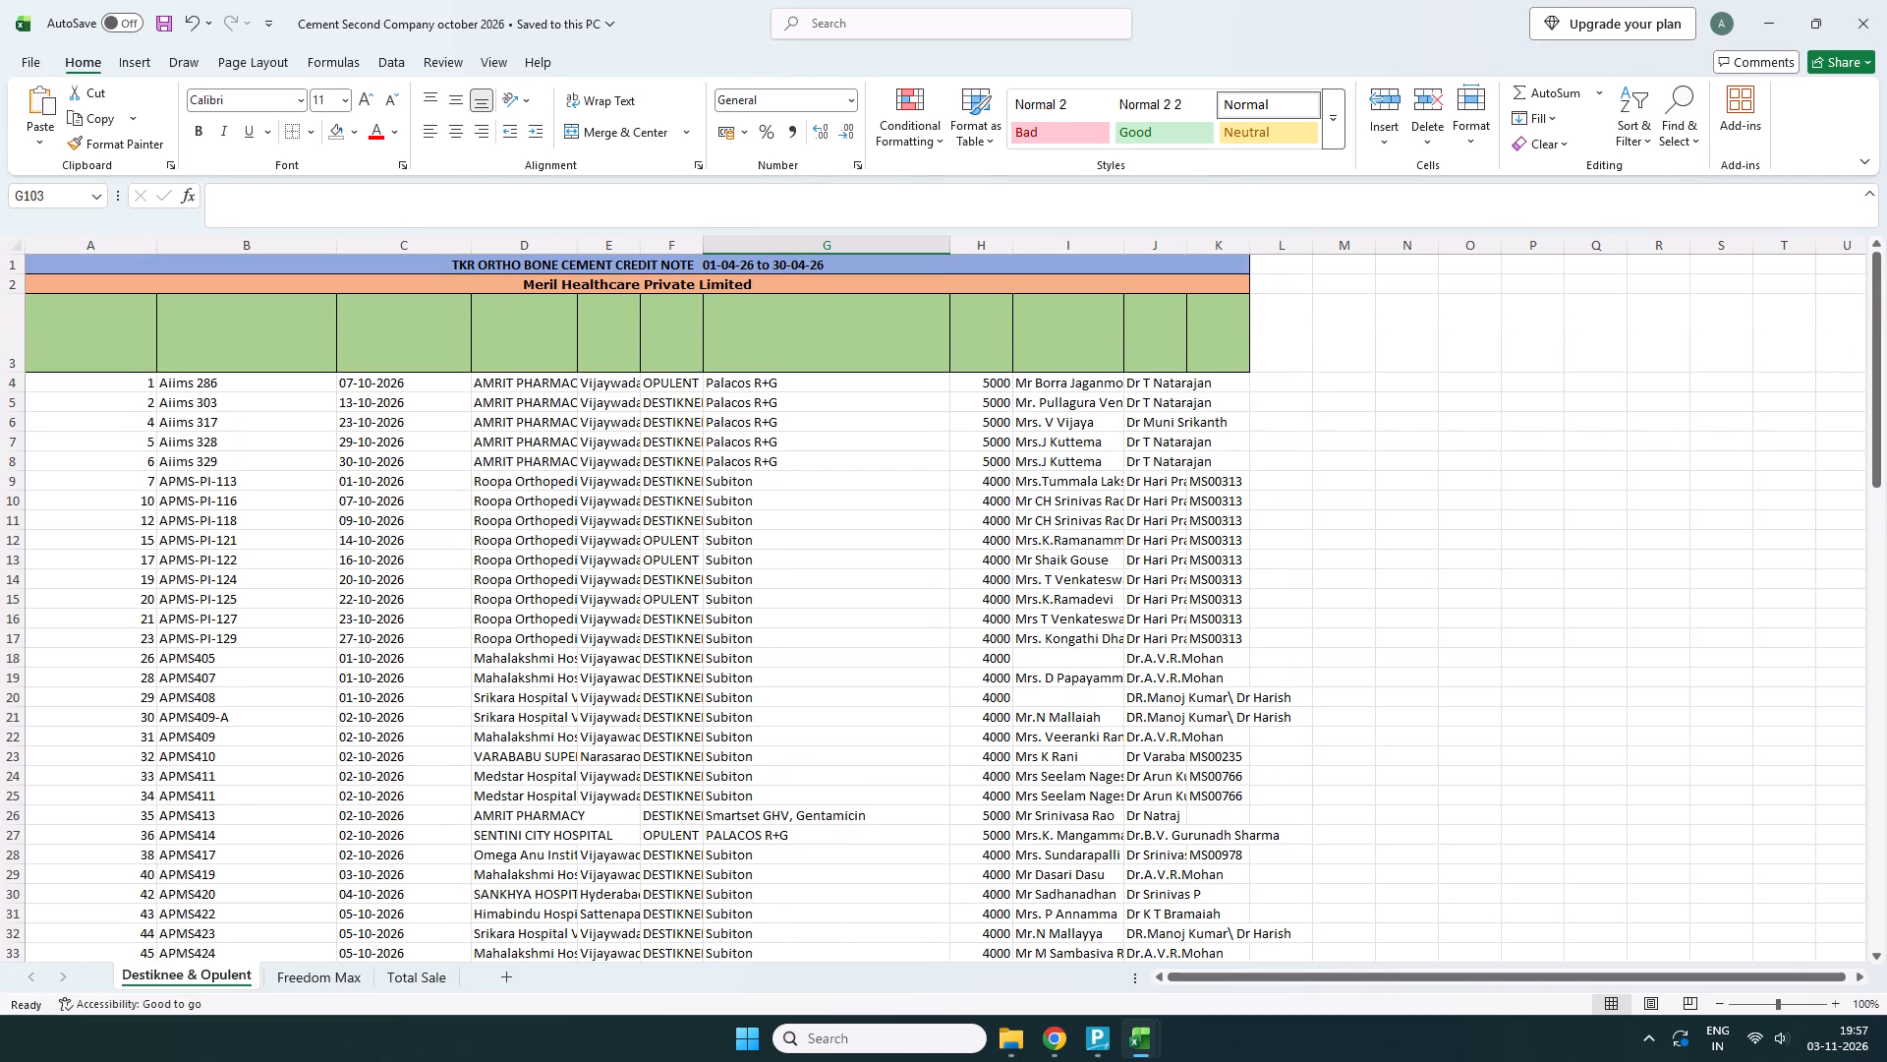
click(436, 974)
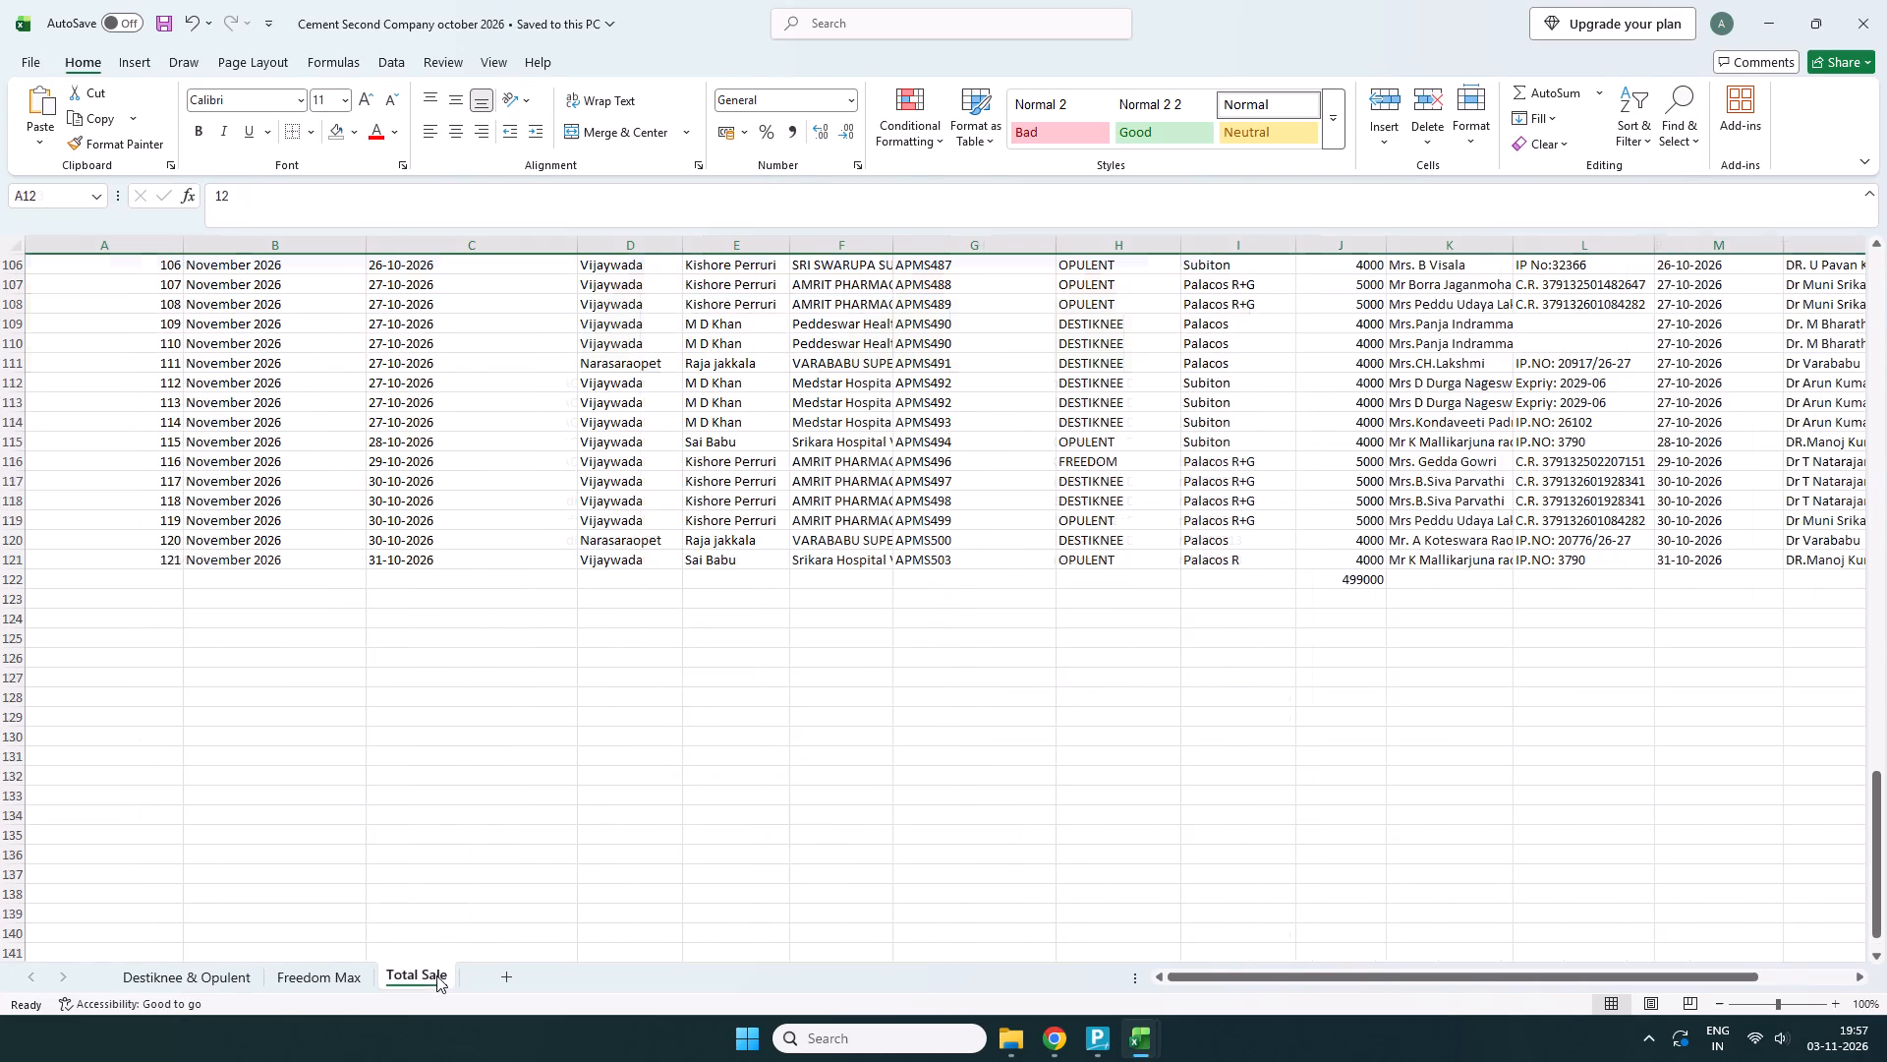
scroll(882, 650, up, 20)
scroll(882, 650, up, 11)
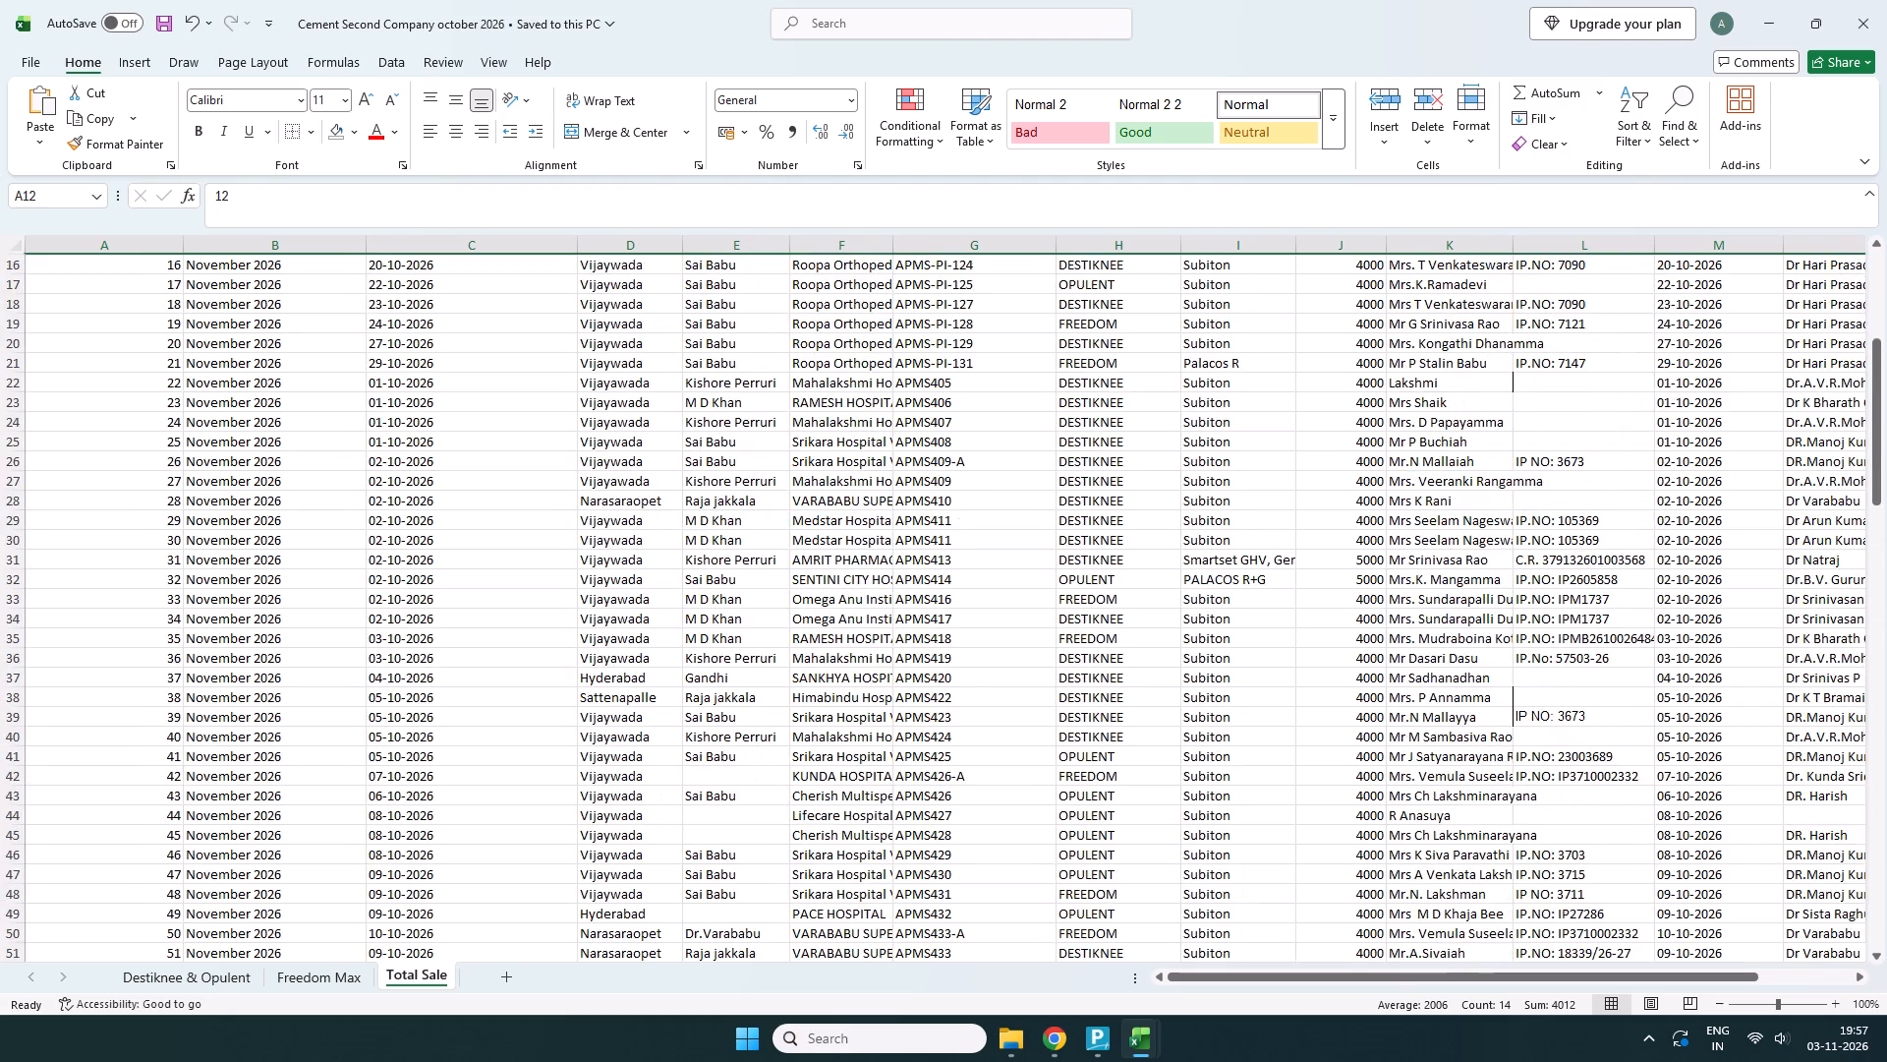
scroll(957, 750, up, 9)
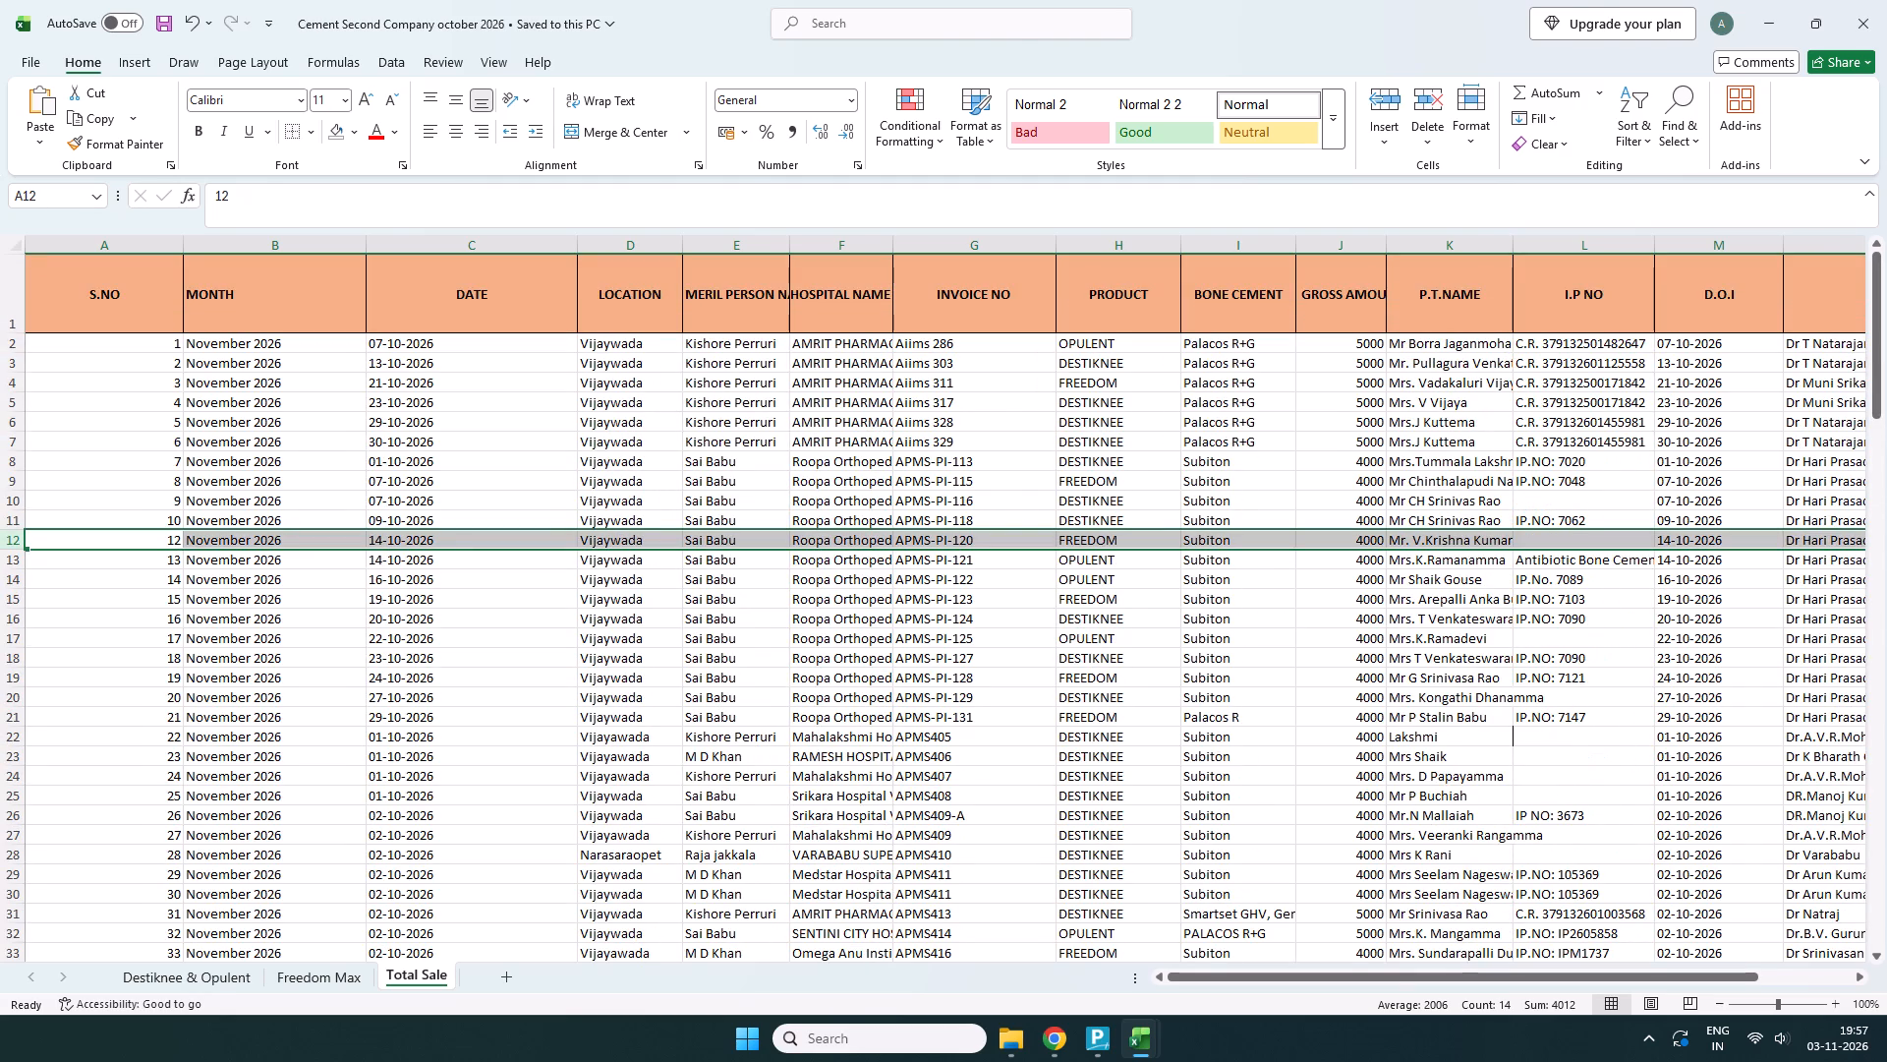
click(1410, 743)
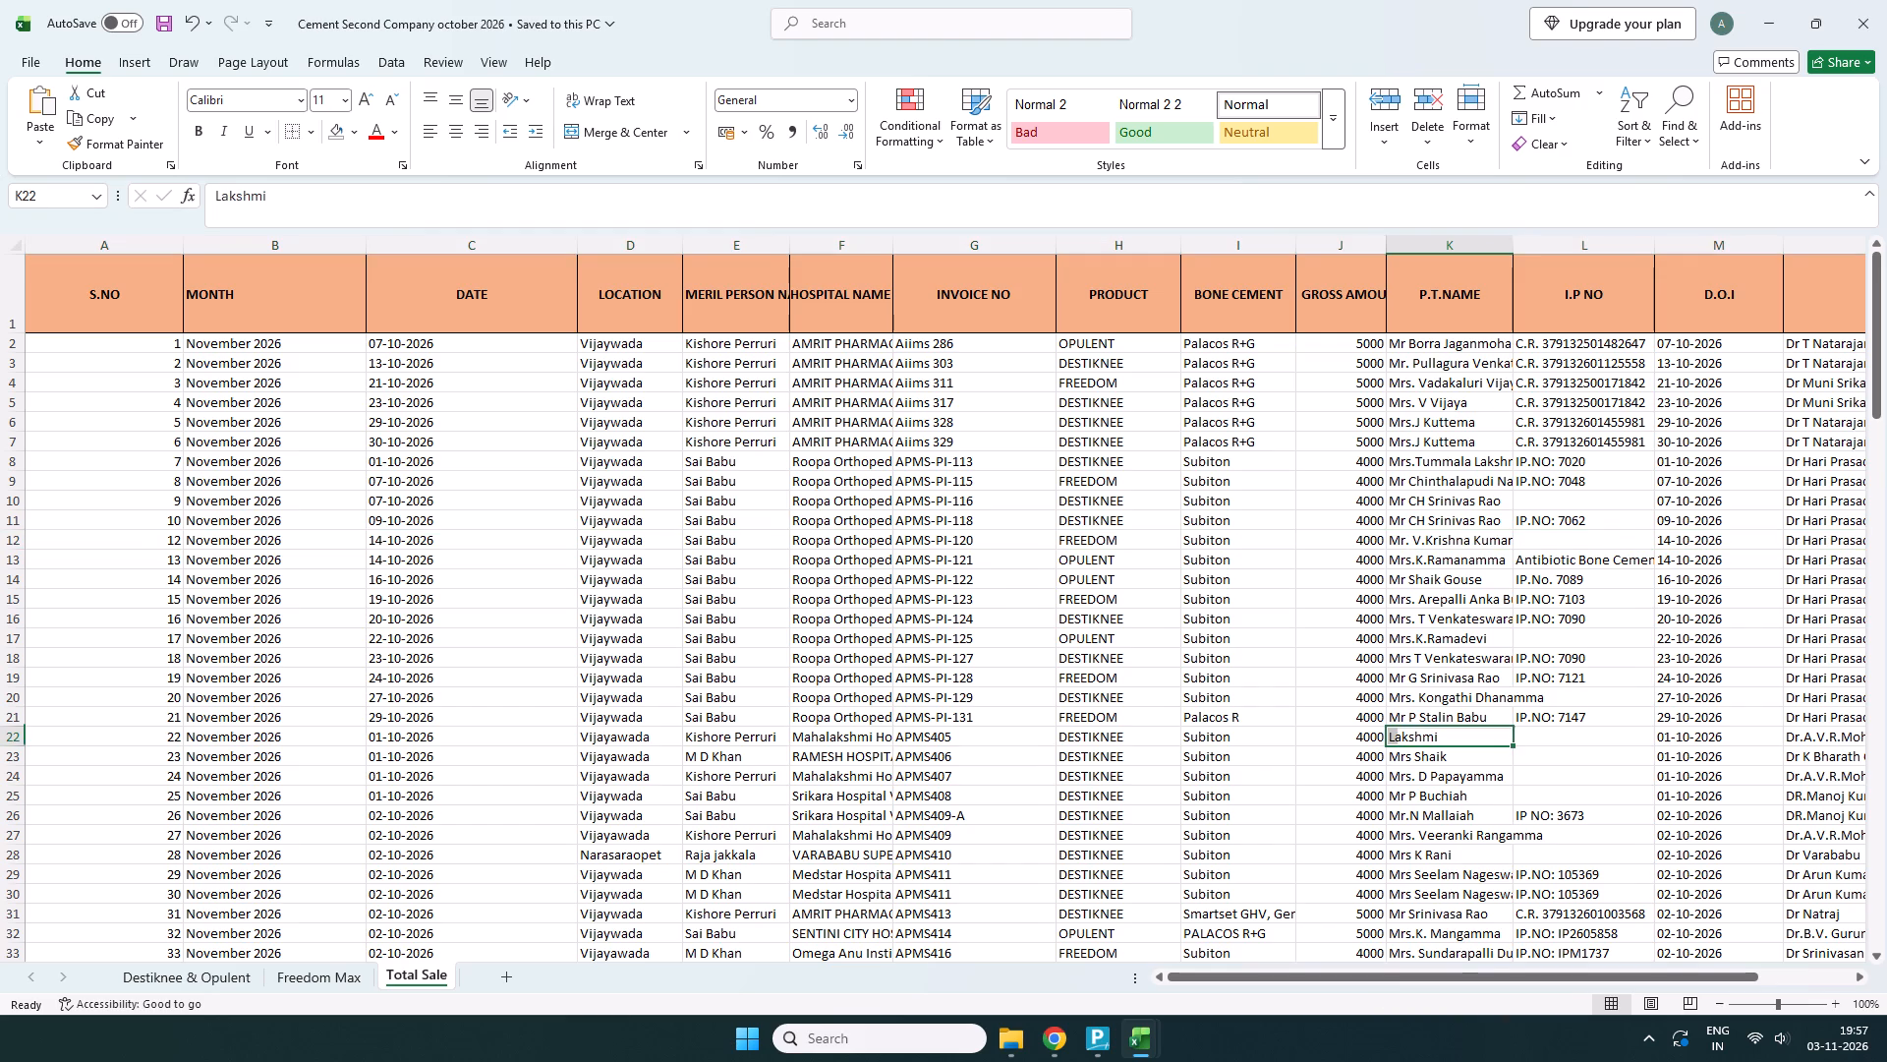
ctrl+click(1429, 798)
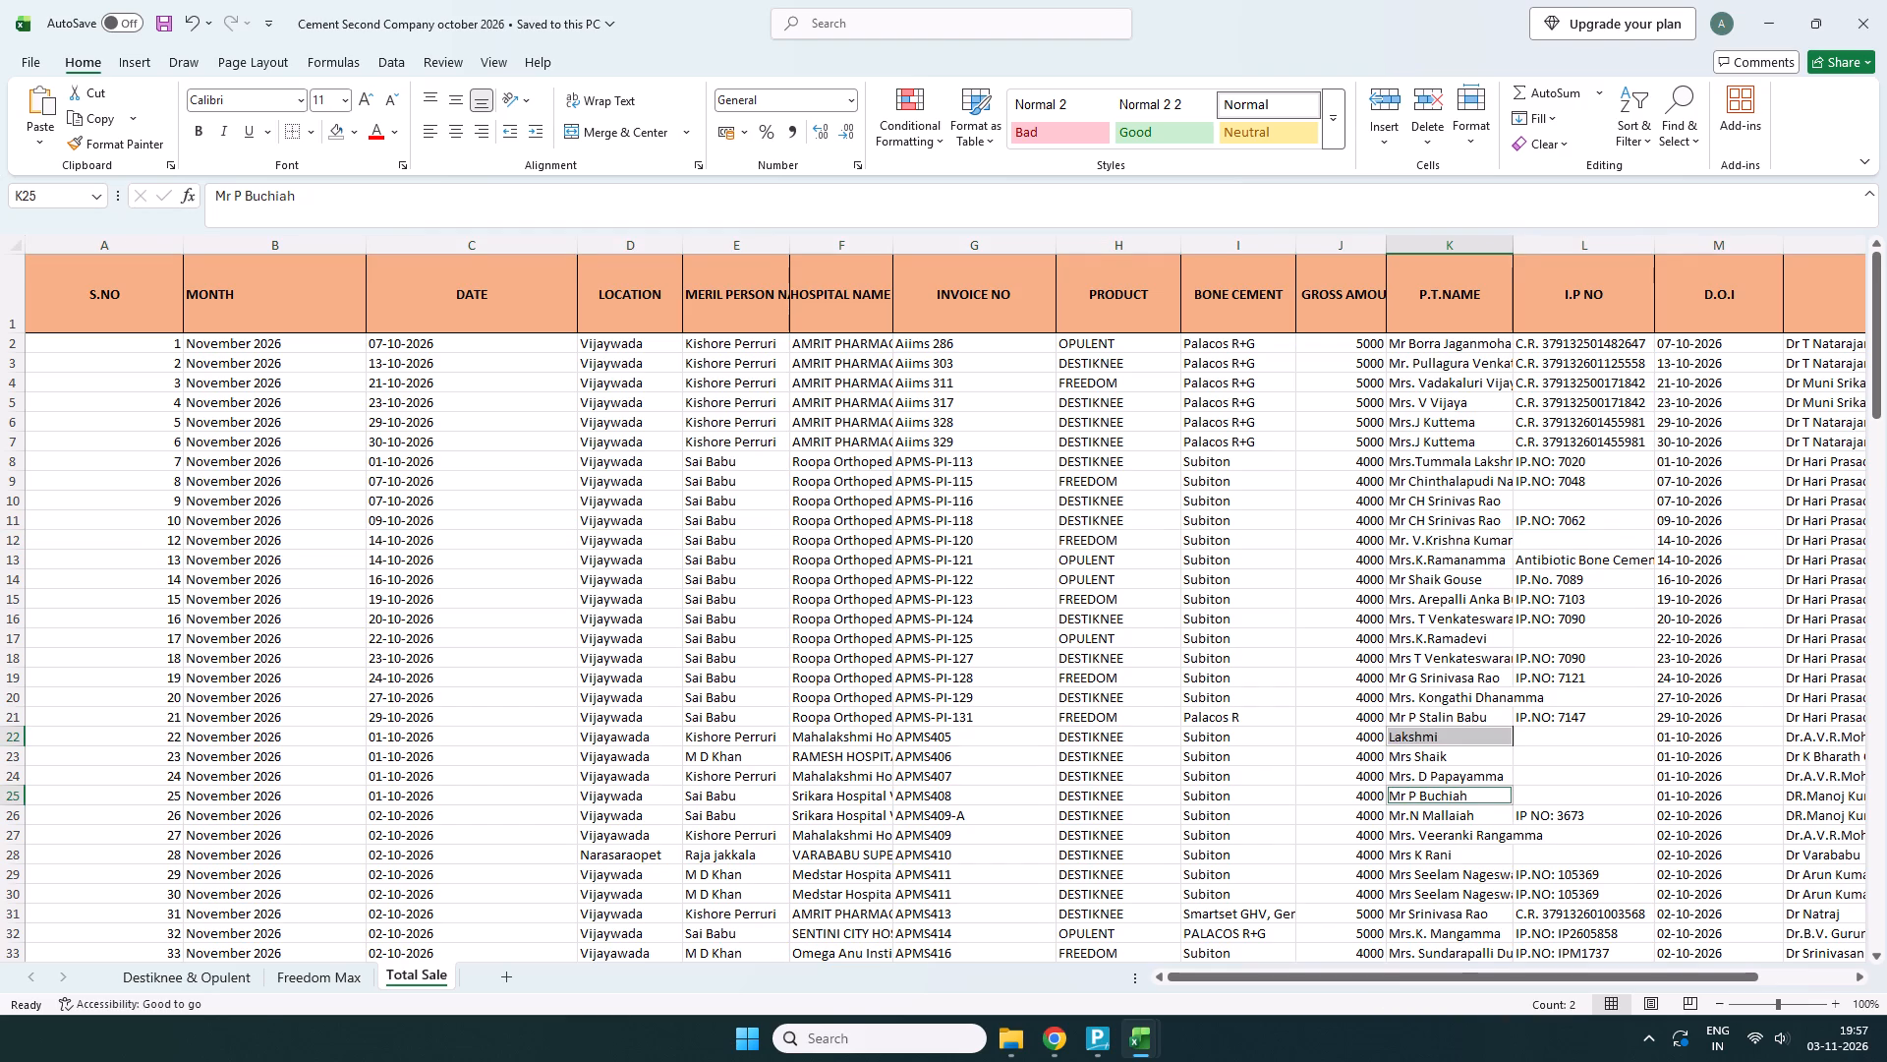
key(ctrl+c)
click(191, 983)
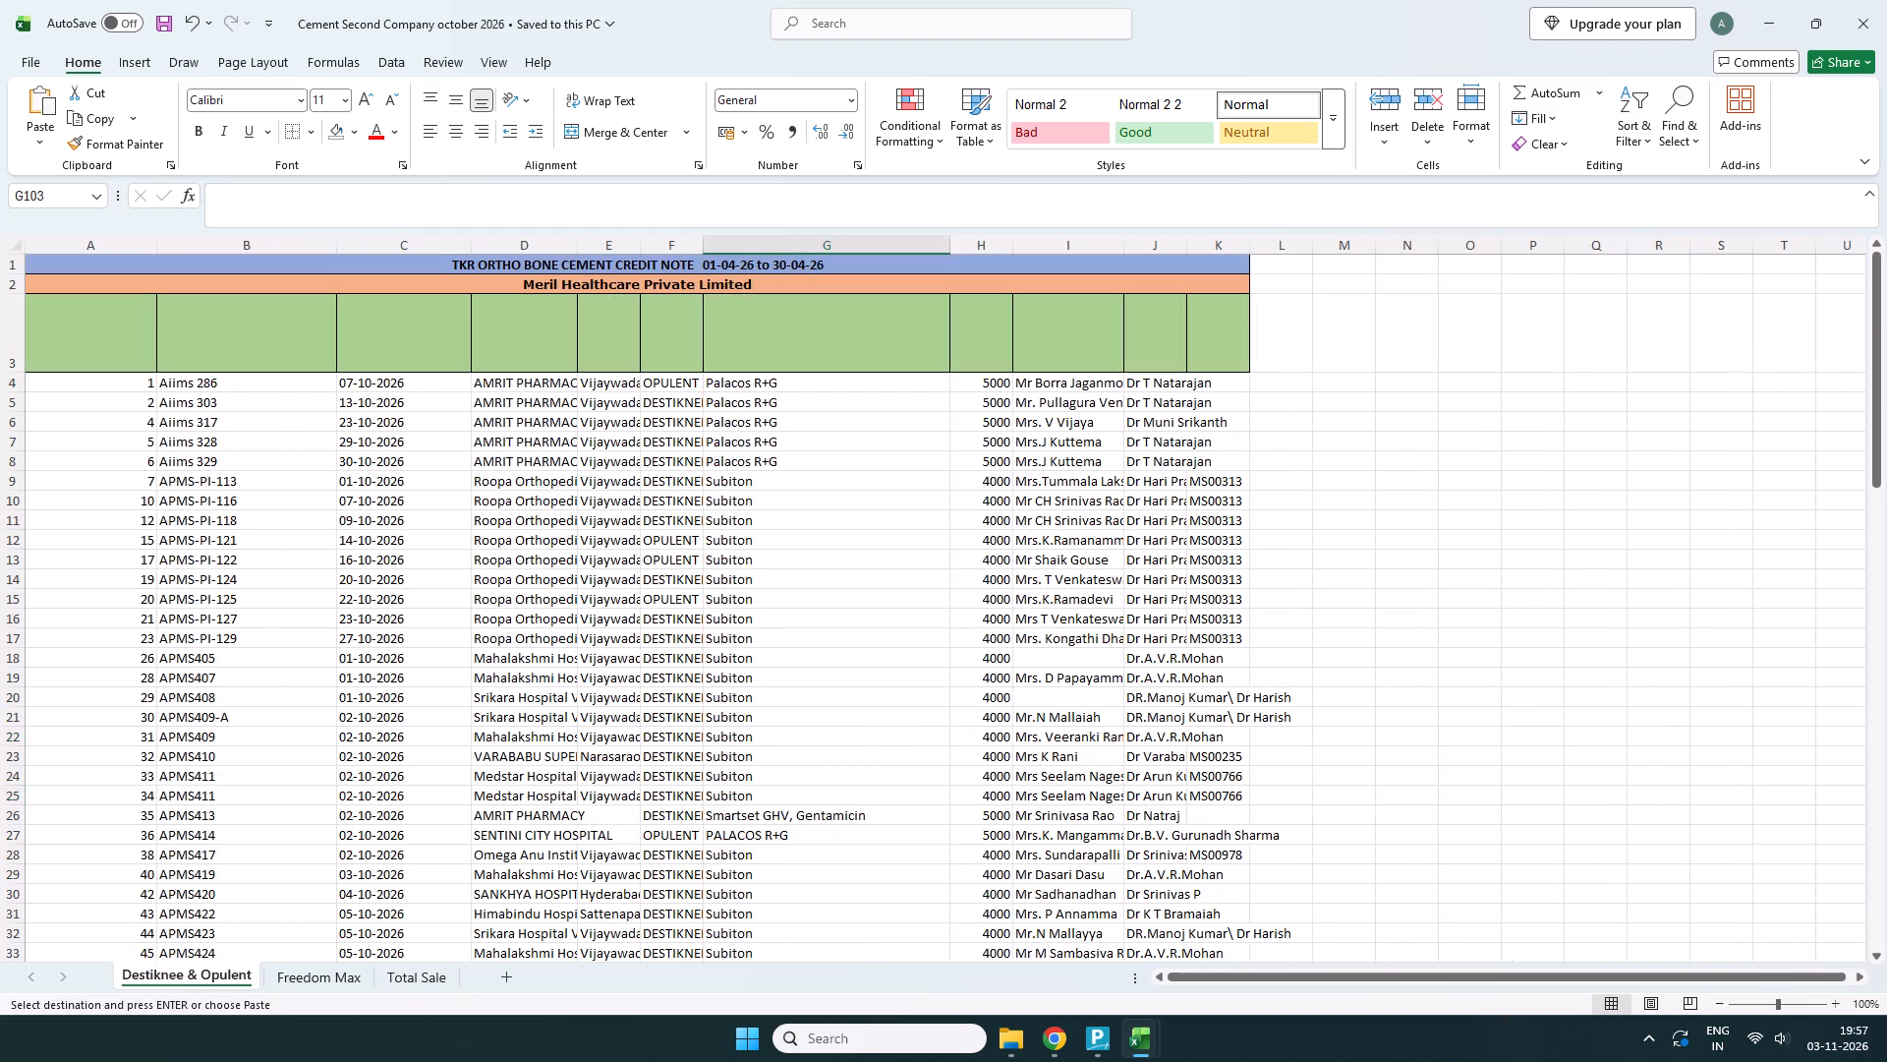
click(1628, 619)
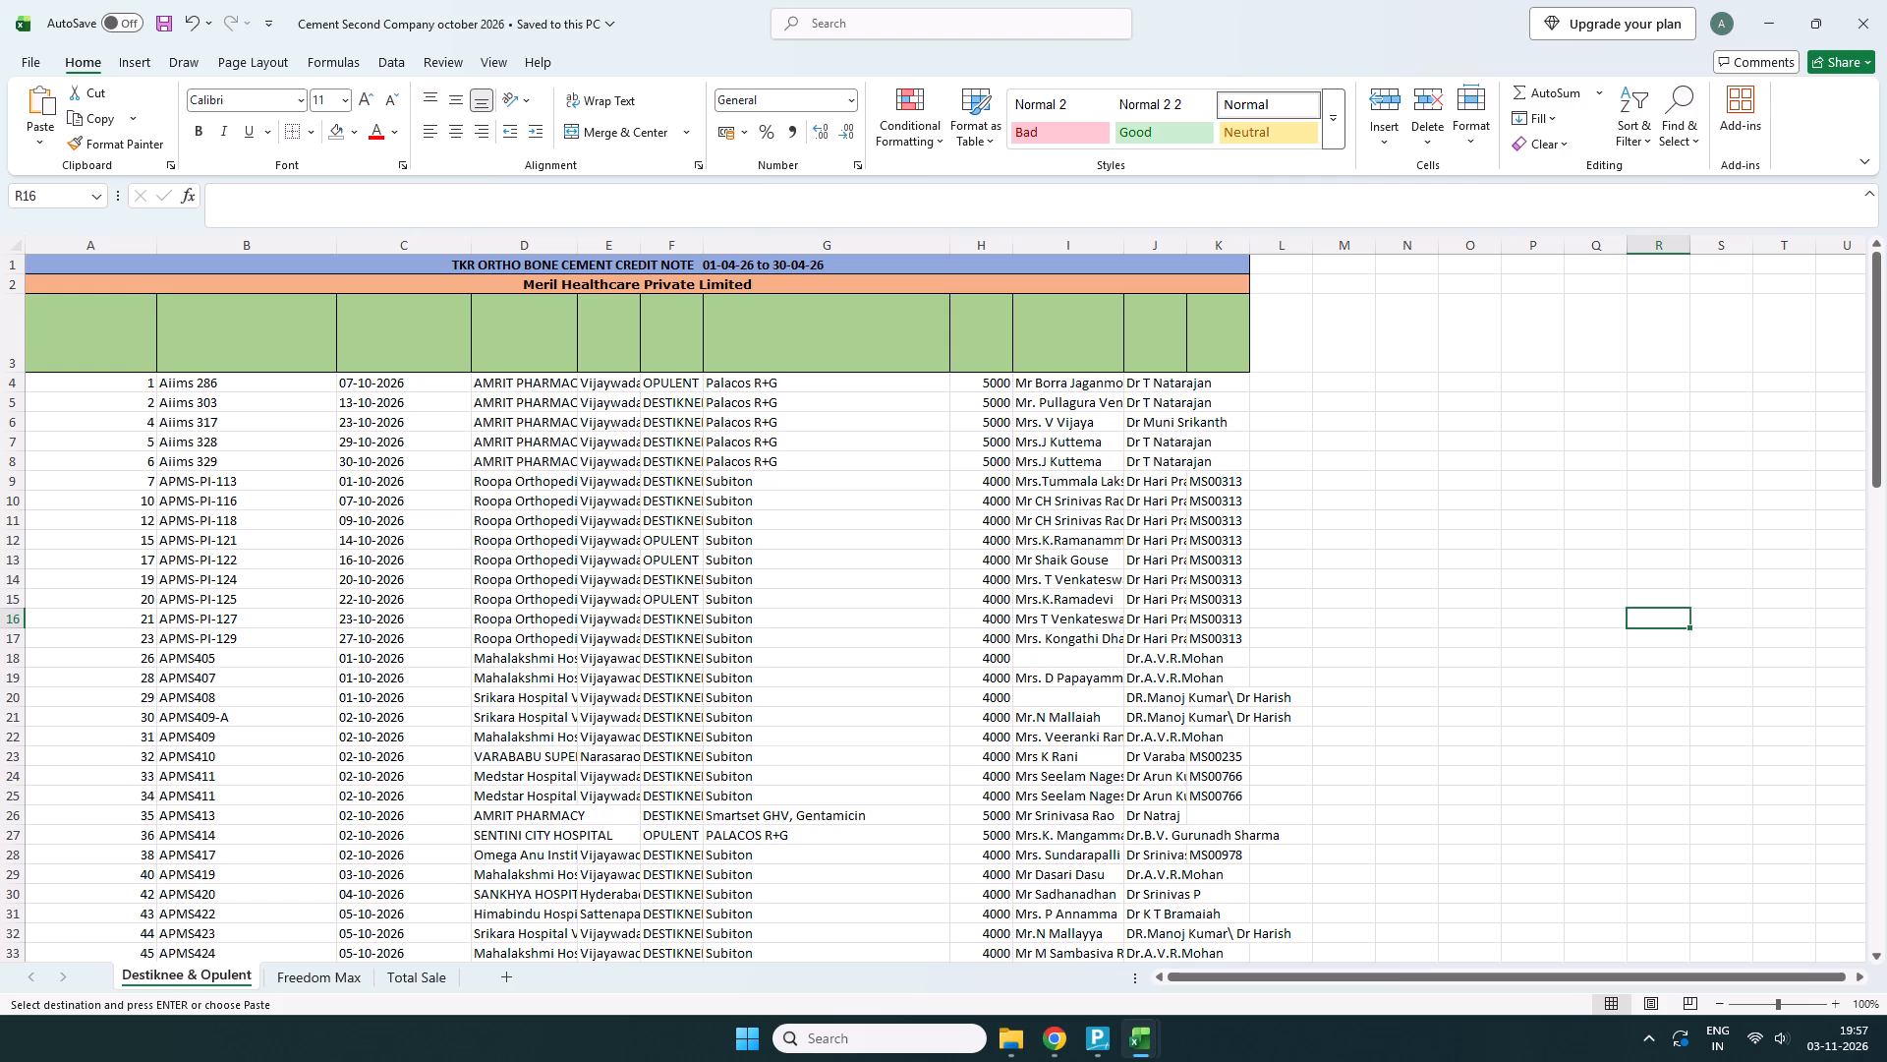
key(ctrl+v)
click(1636, 625)
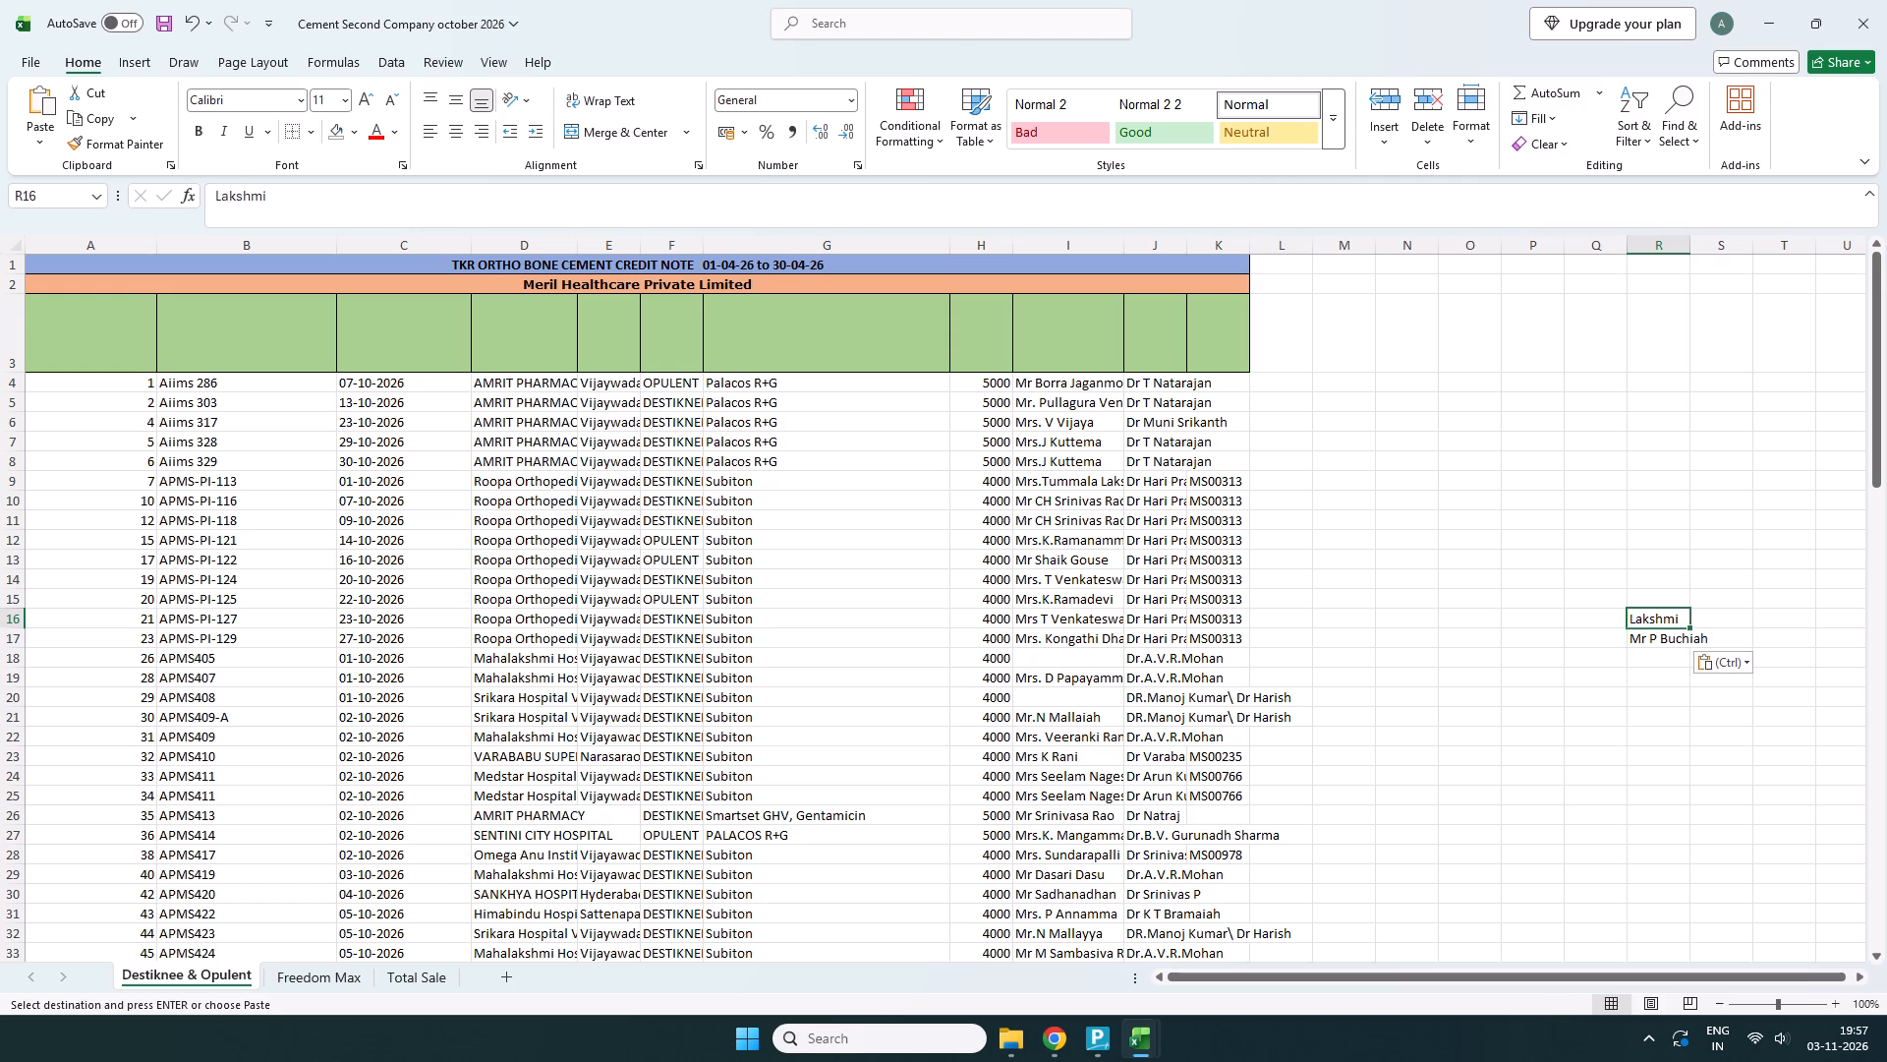
key(ctrl+x)
click(1084, 662)
key(Return)
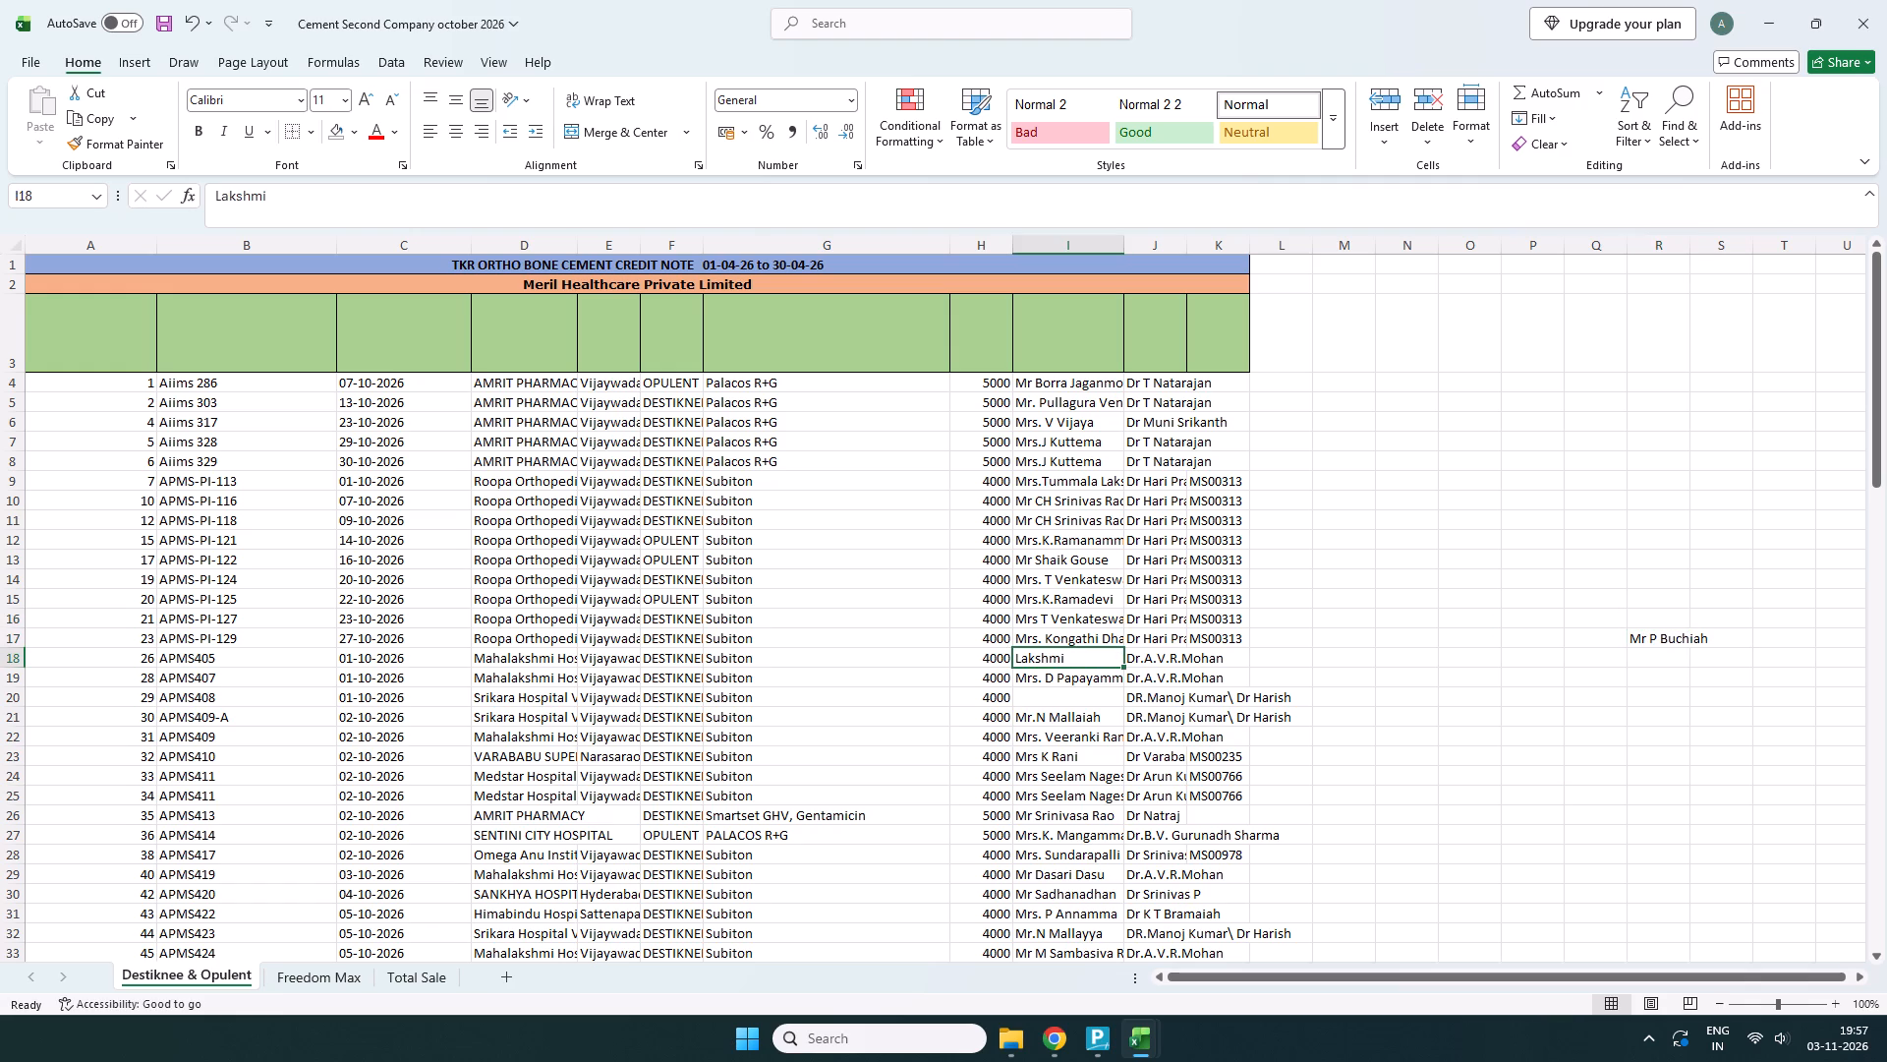
click(1677, 639)
key(ctrl+x)
click(1096, 692)
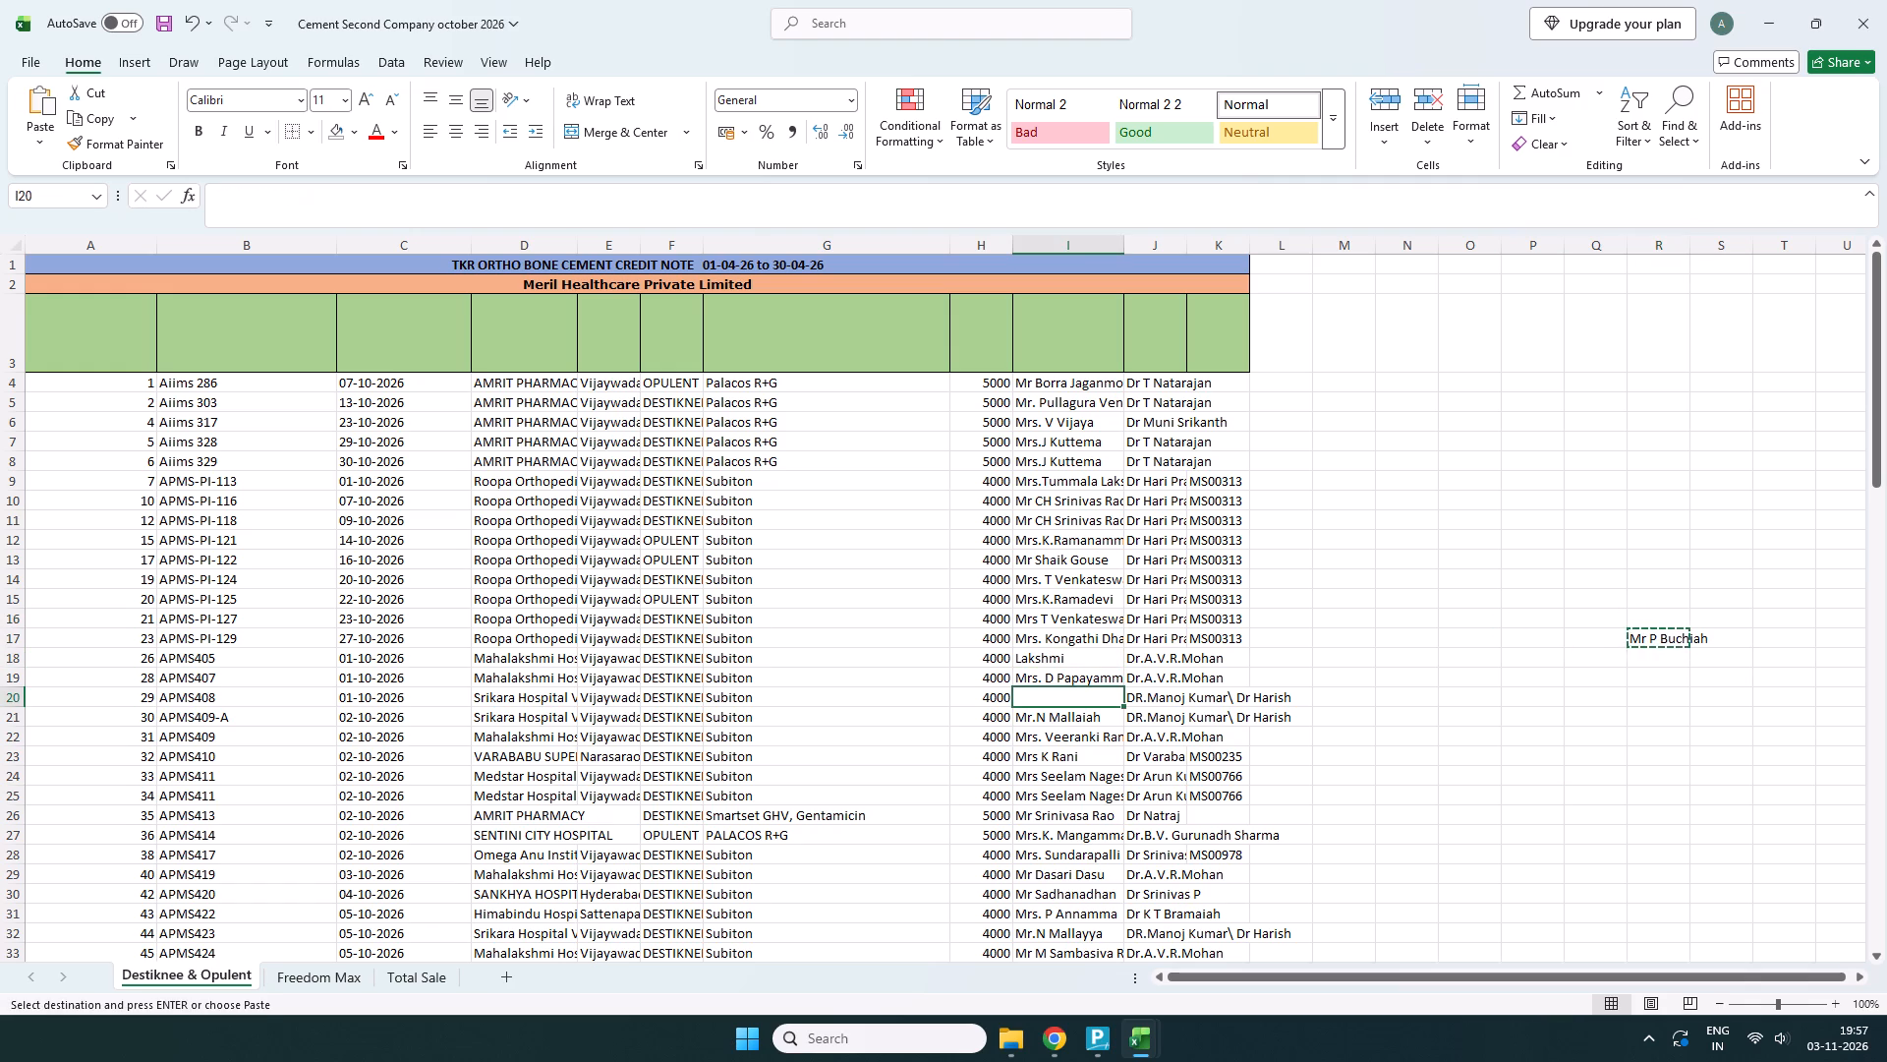
key(Return)
key(ctrl+s)
Change the start date in the Destiknee & Opulent credit note title to 01-10-26.
scroll(1408, 687, down, 9)
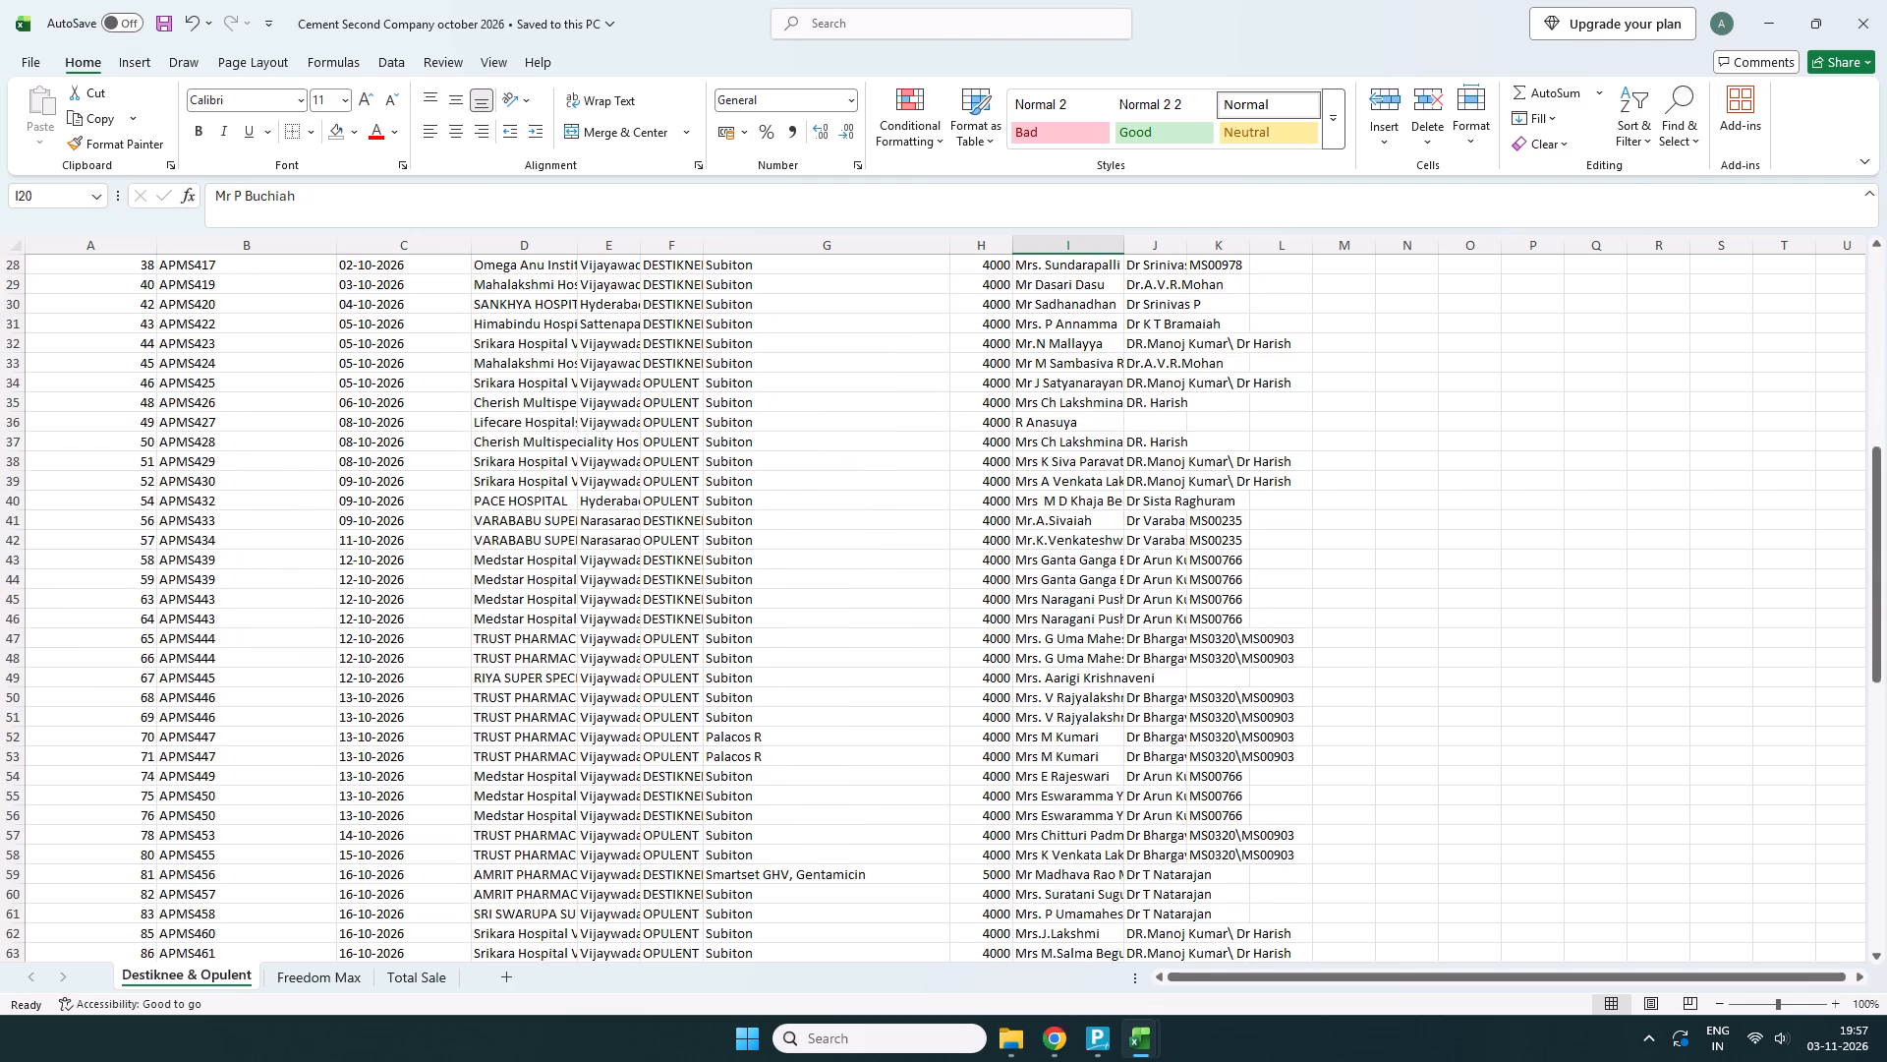
scroll(1399, 678, down, 15)
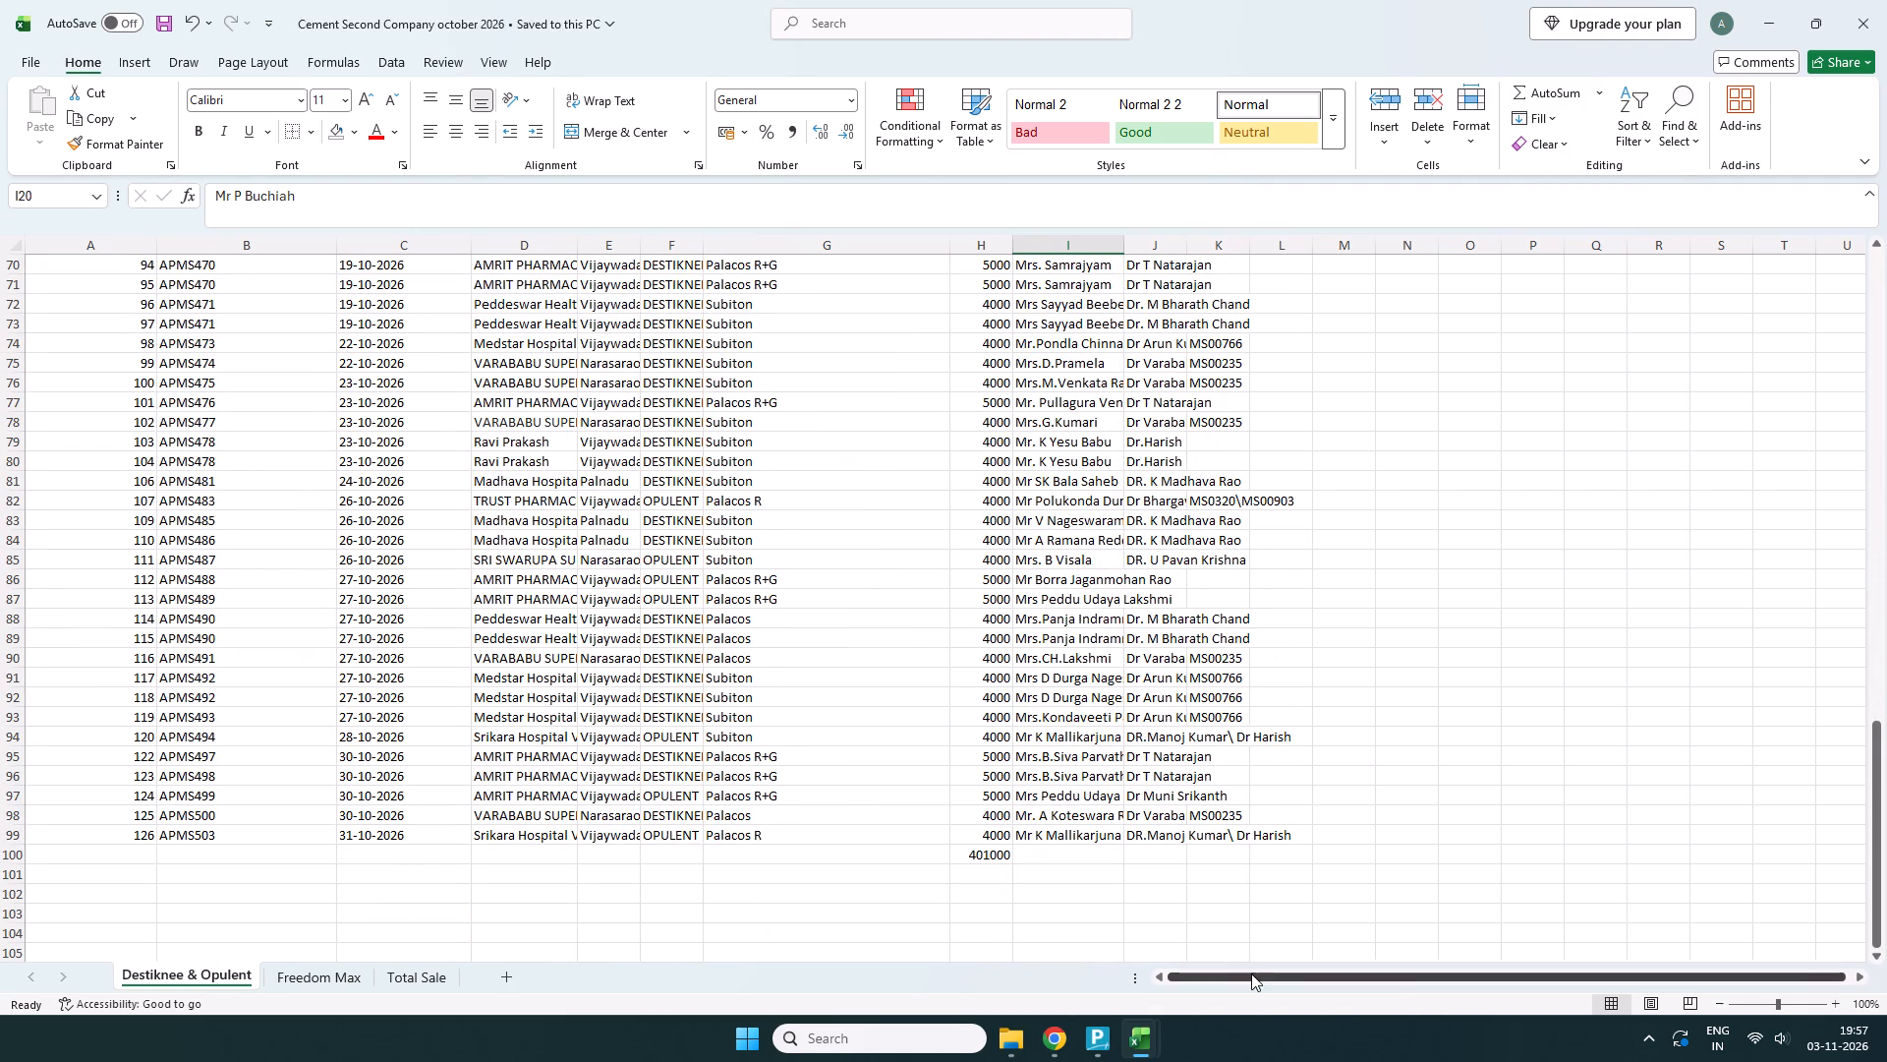
drag(1251, 975, 1200, 952)
scroll(746, 768, up, 20)
scroll(746, 768, up, 9)
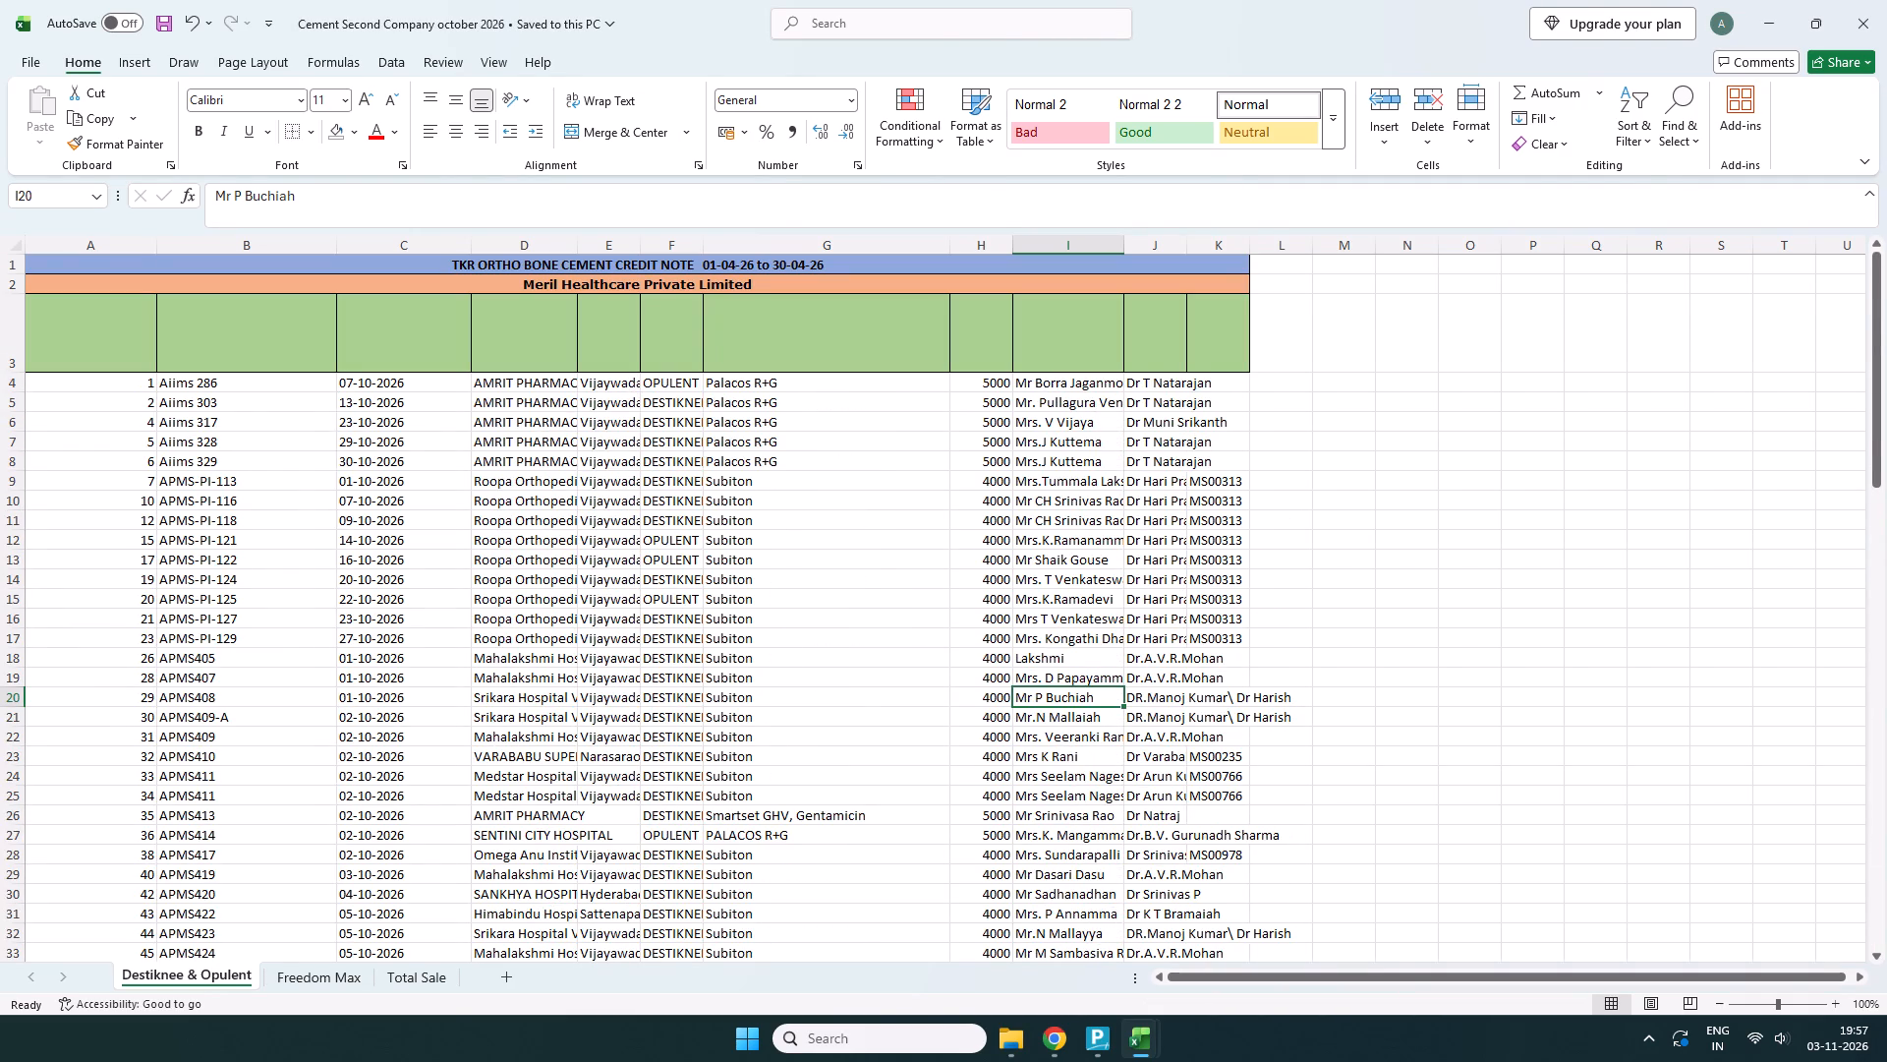
click(716, 269)
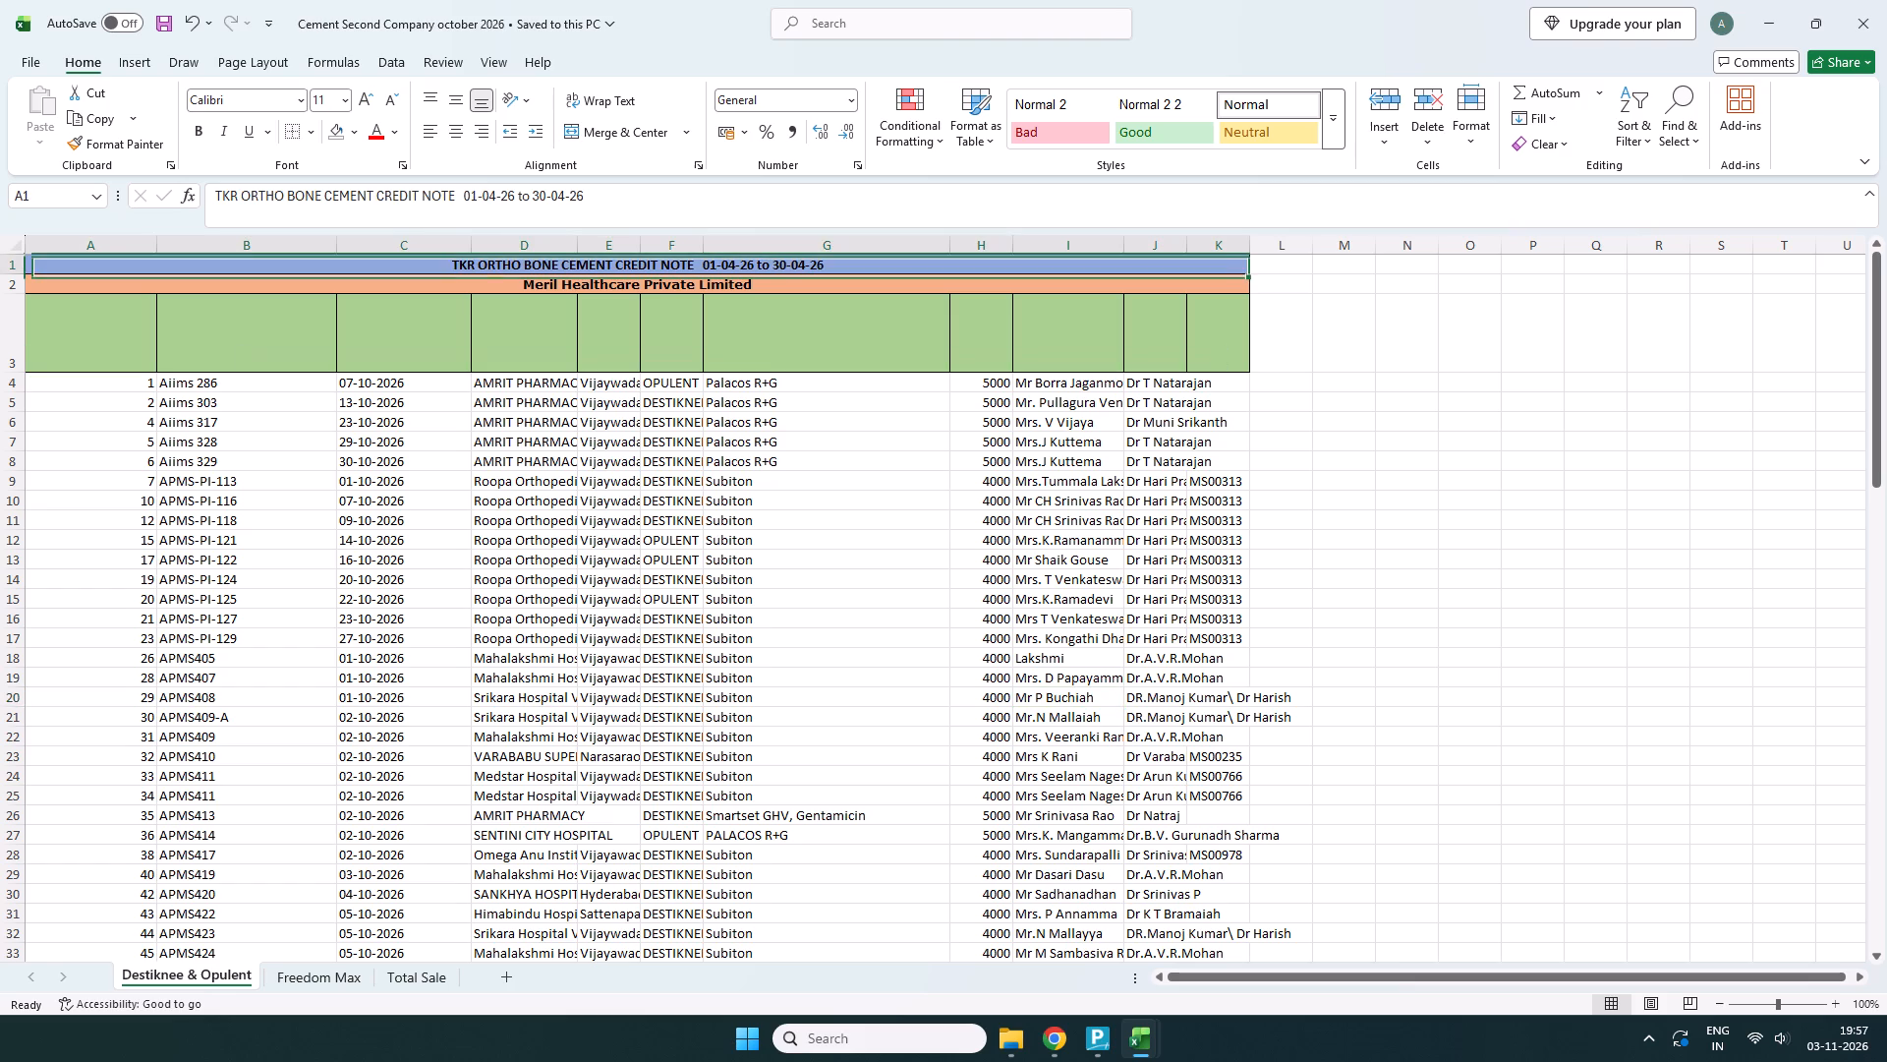
click(475, 198)
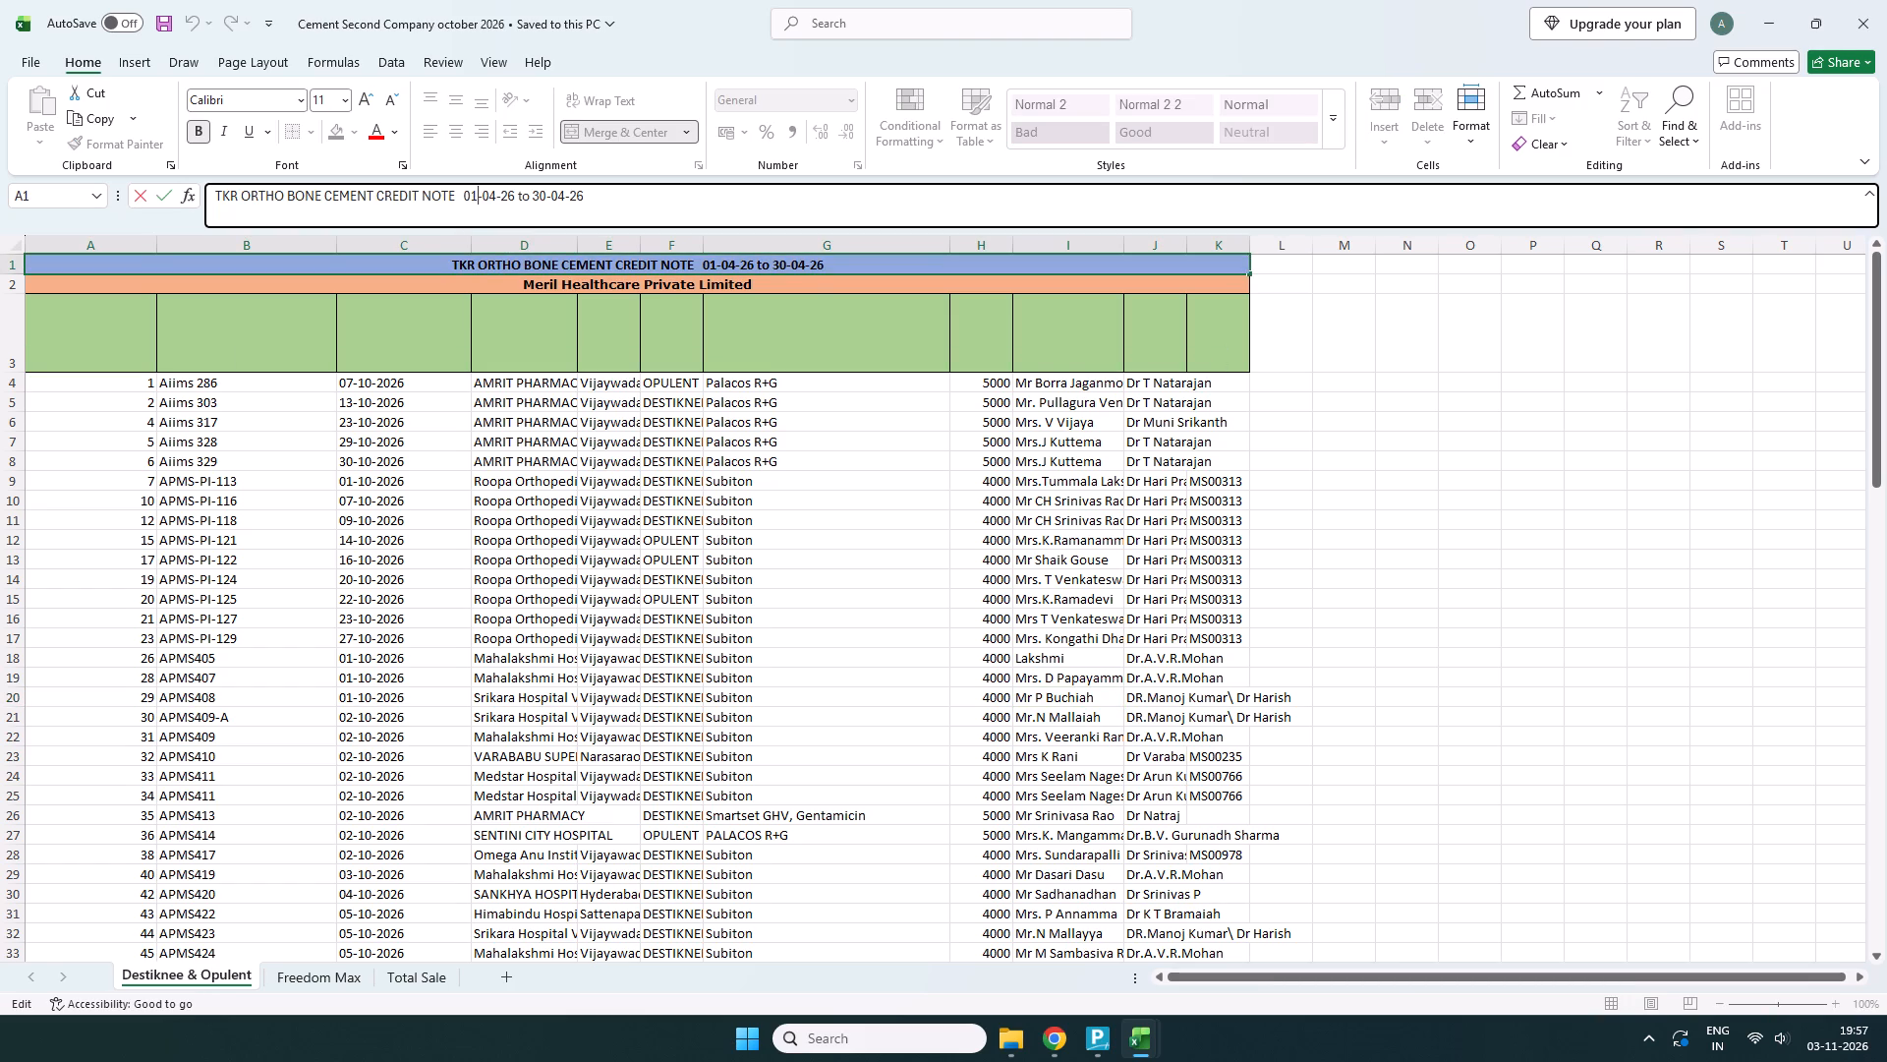
key(Right)
key(Right)
key(Right)
key(BackSpace)
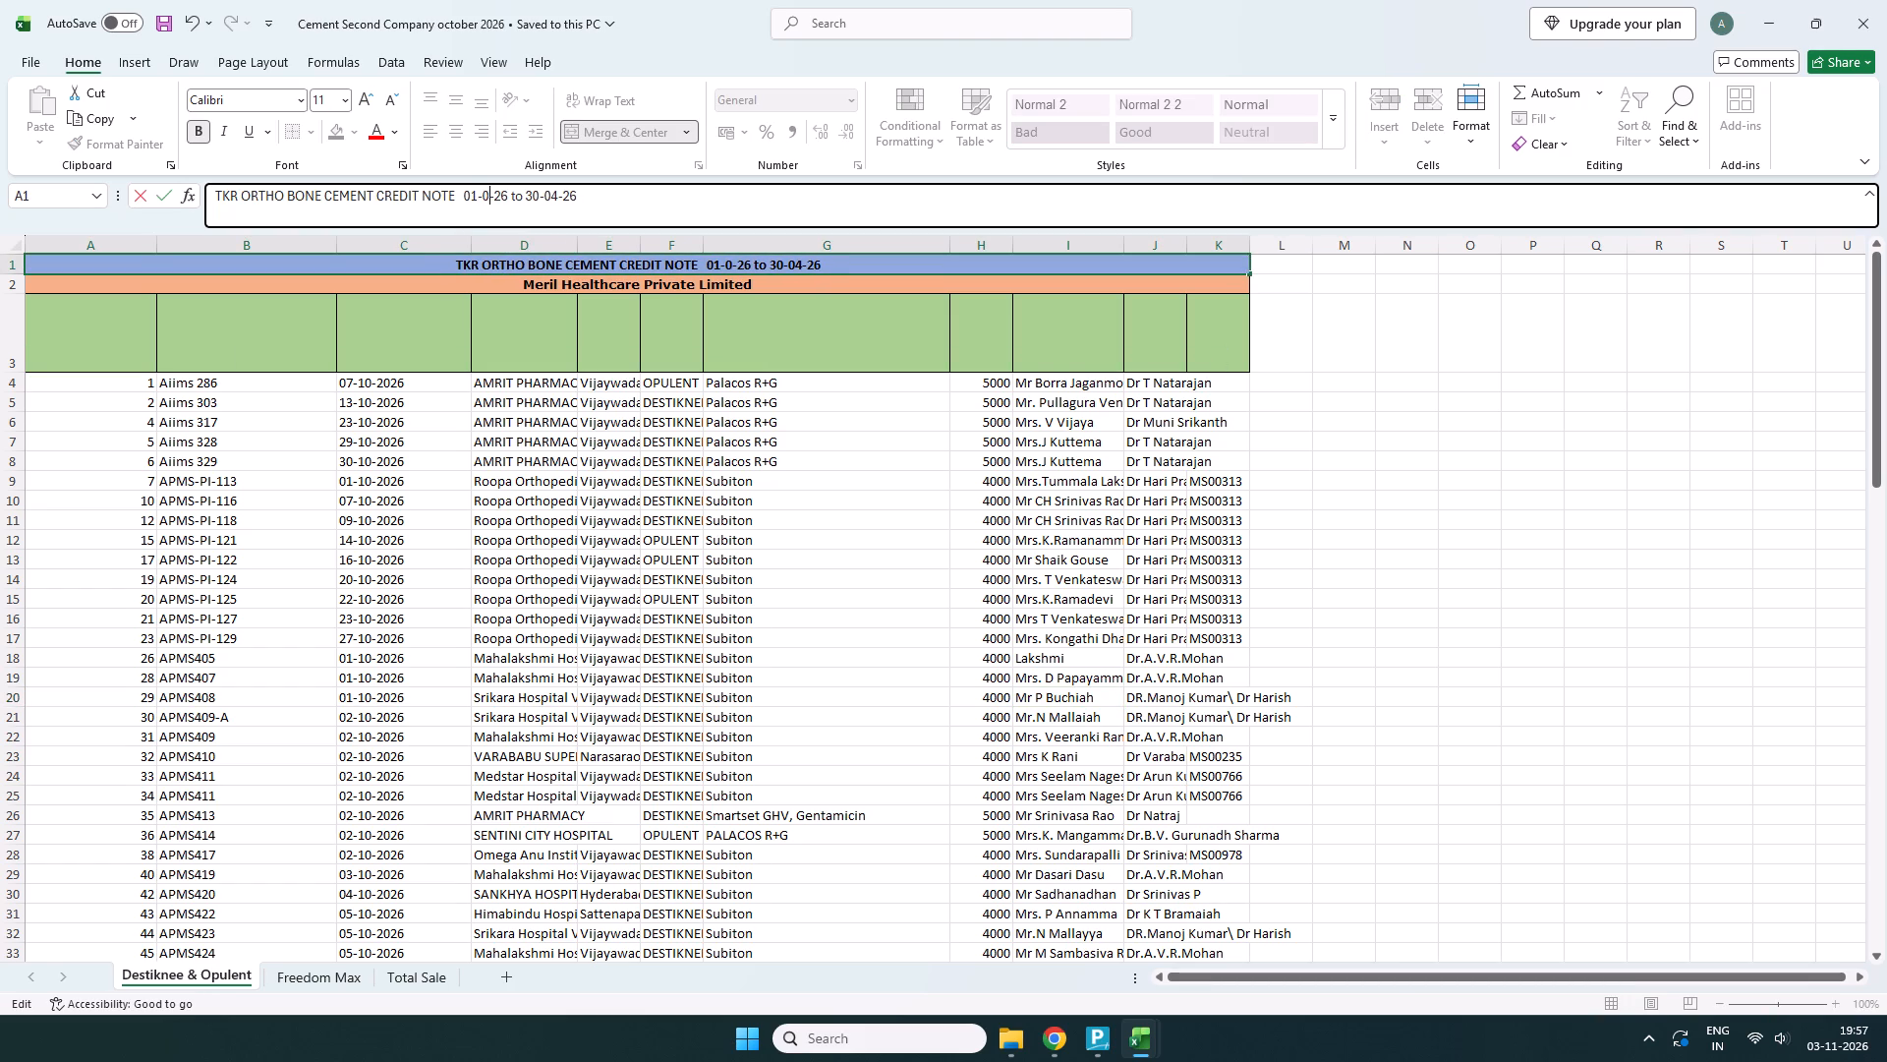
key(BackSpace)
key(1)
key(0)
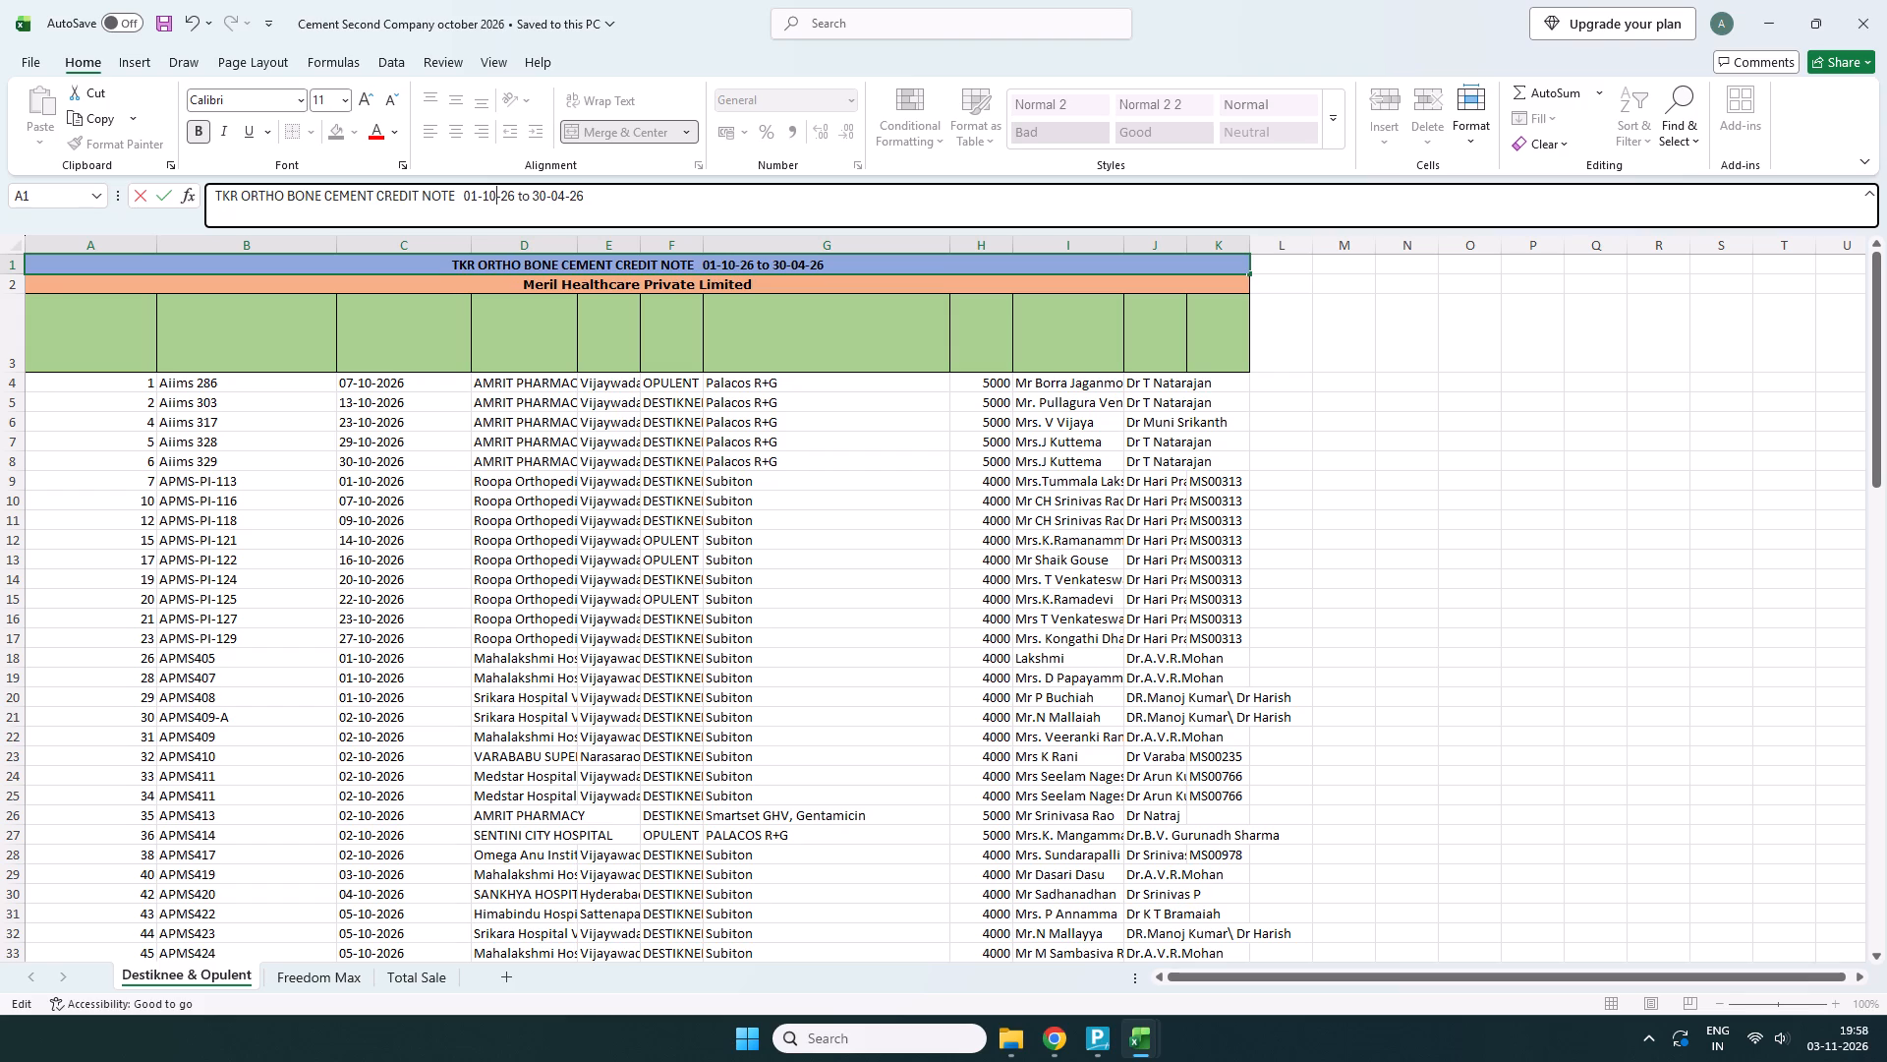
Set the end date in the credit note title to 31-10-26 and save the workbook.
click(563, 198)
key(BackSpace)
key(BackSpace)
text(10)
key(Left)
key(Left)
key(Left)
key(BackSpace)
key(1)
key(Return)
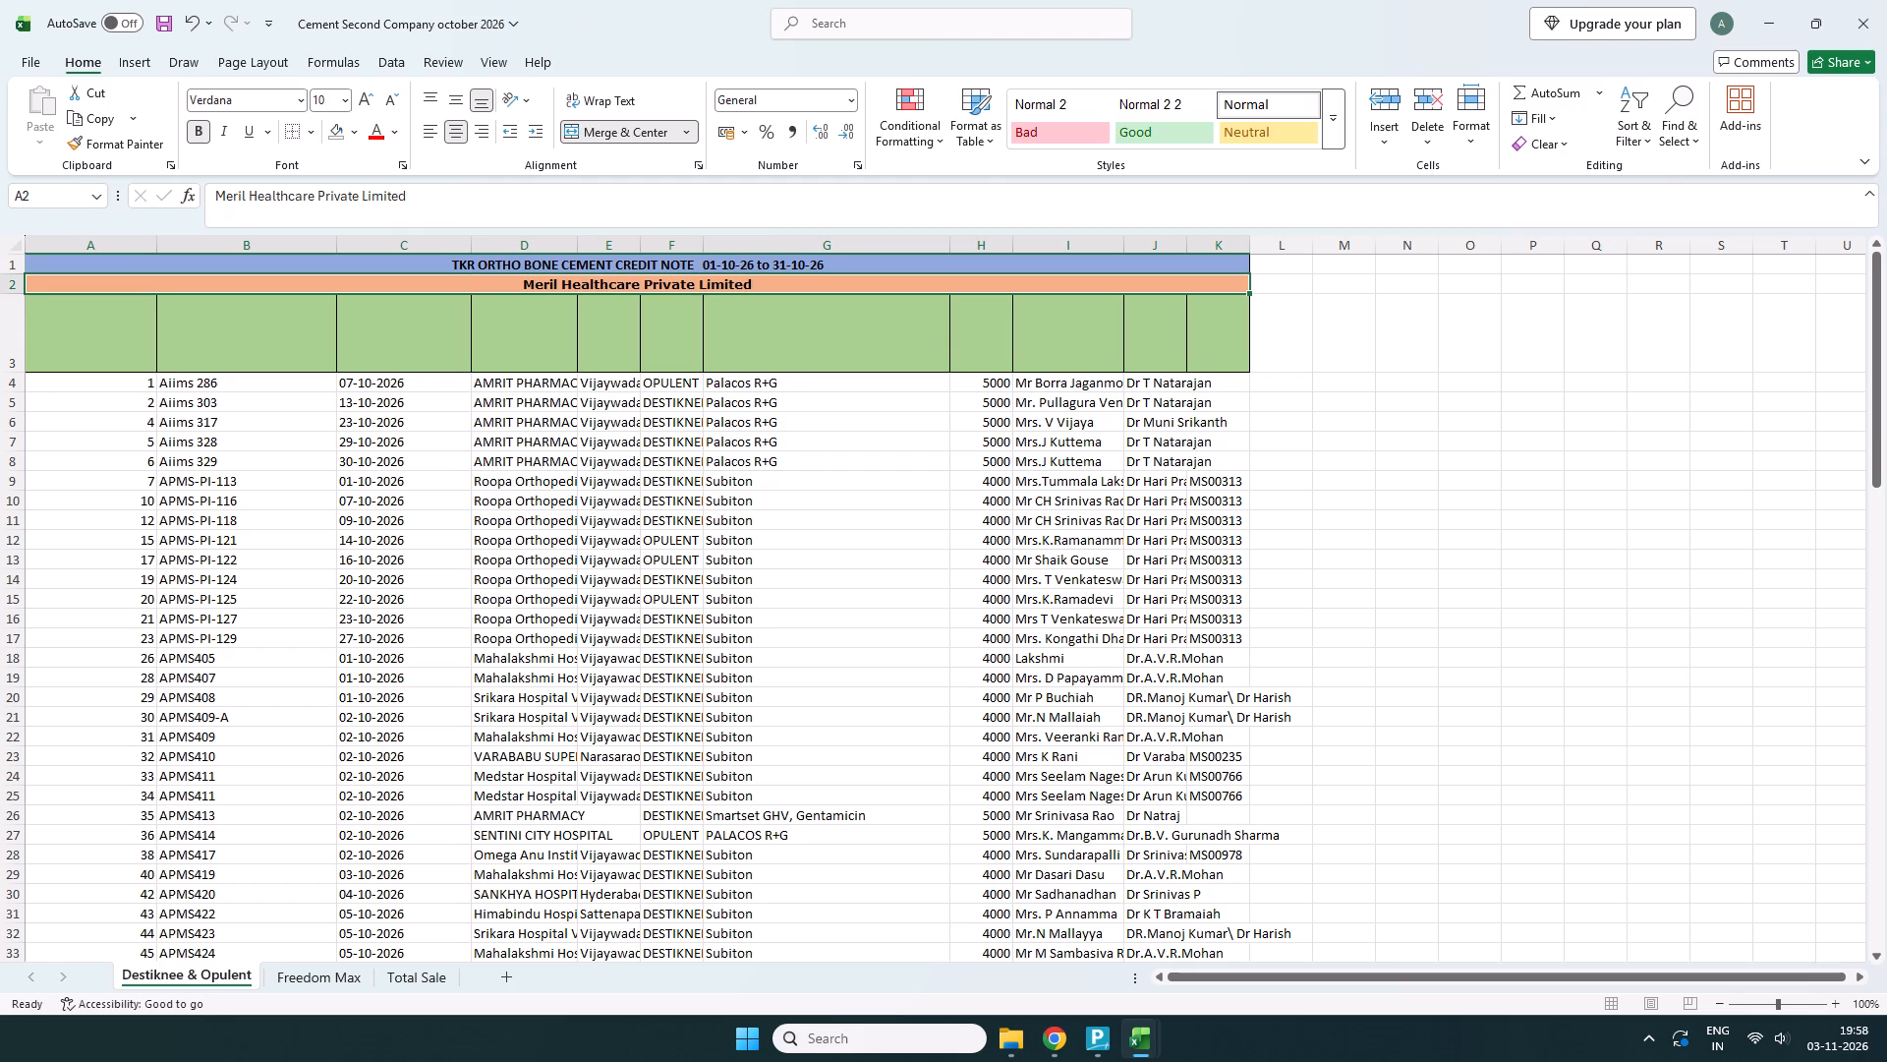
key(ctrl+s)
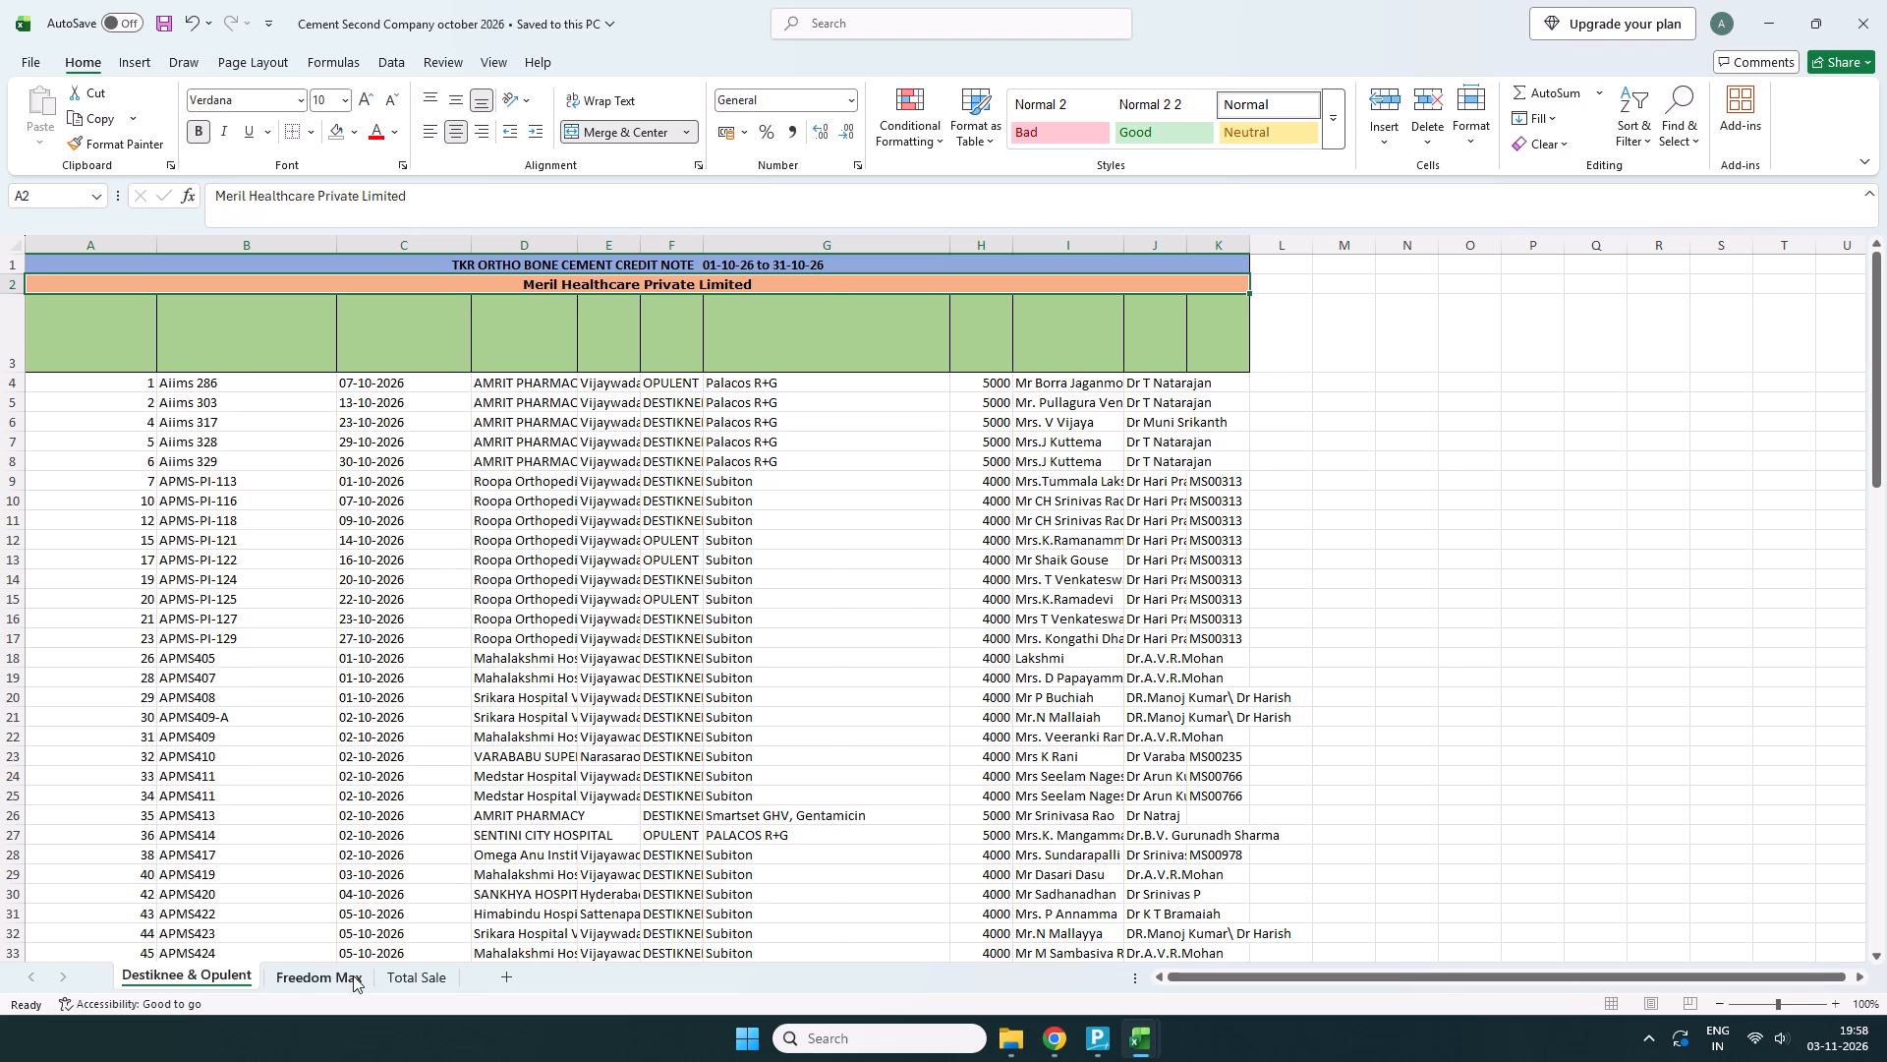
Replace the Freedom Max sheet's credit note title with the updated title from Destiknee & Opulent, and save the workbook.
click(353, 975)
click(625, 266)
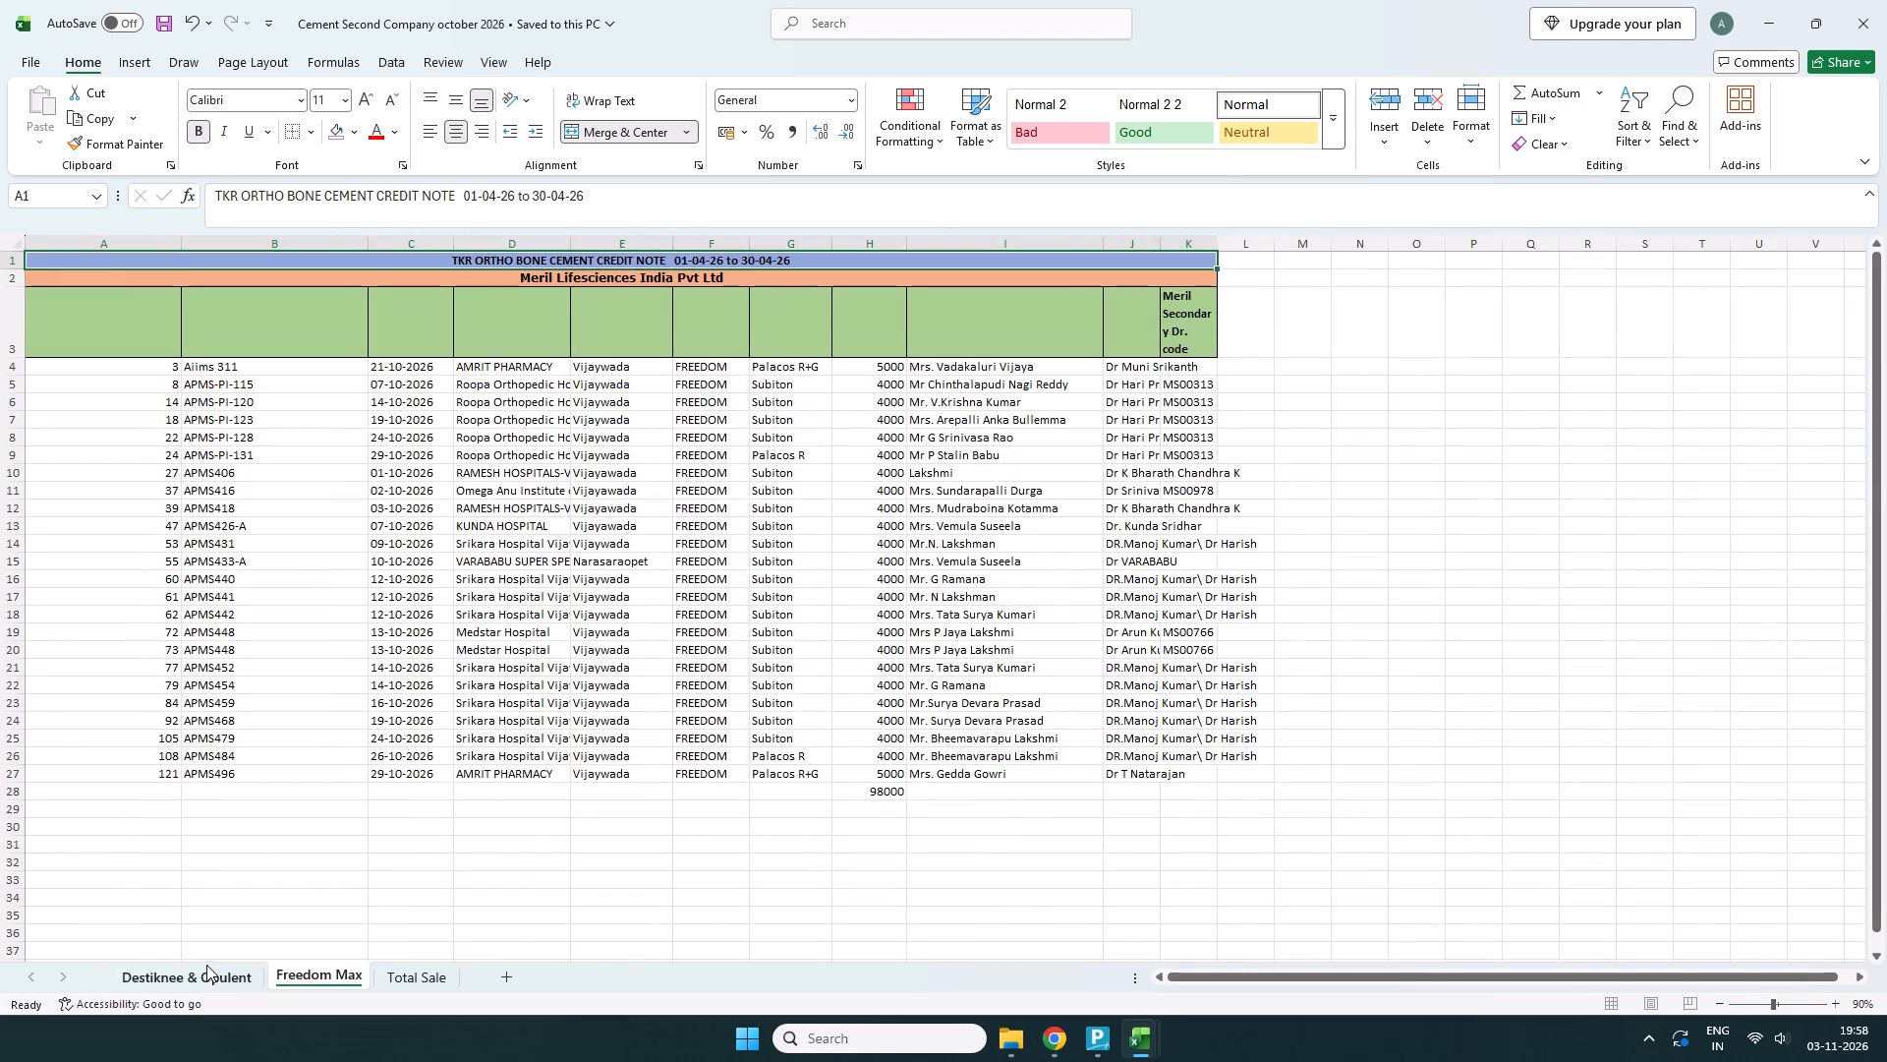
click(207, 965)
key(ctrl+c)
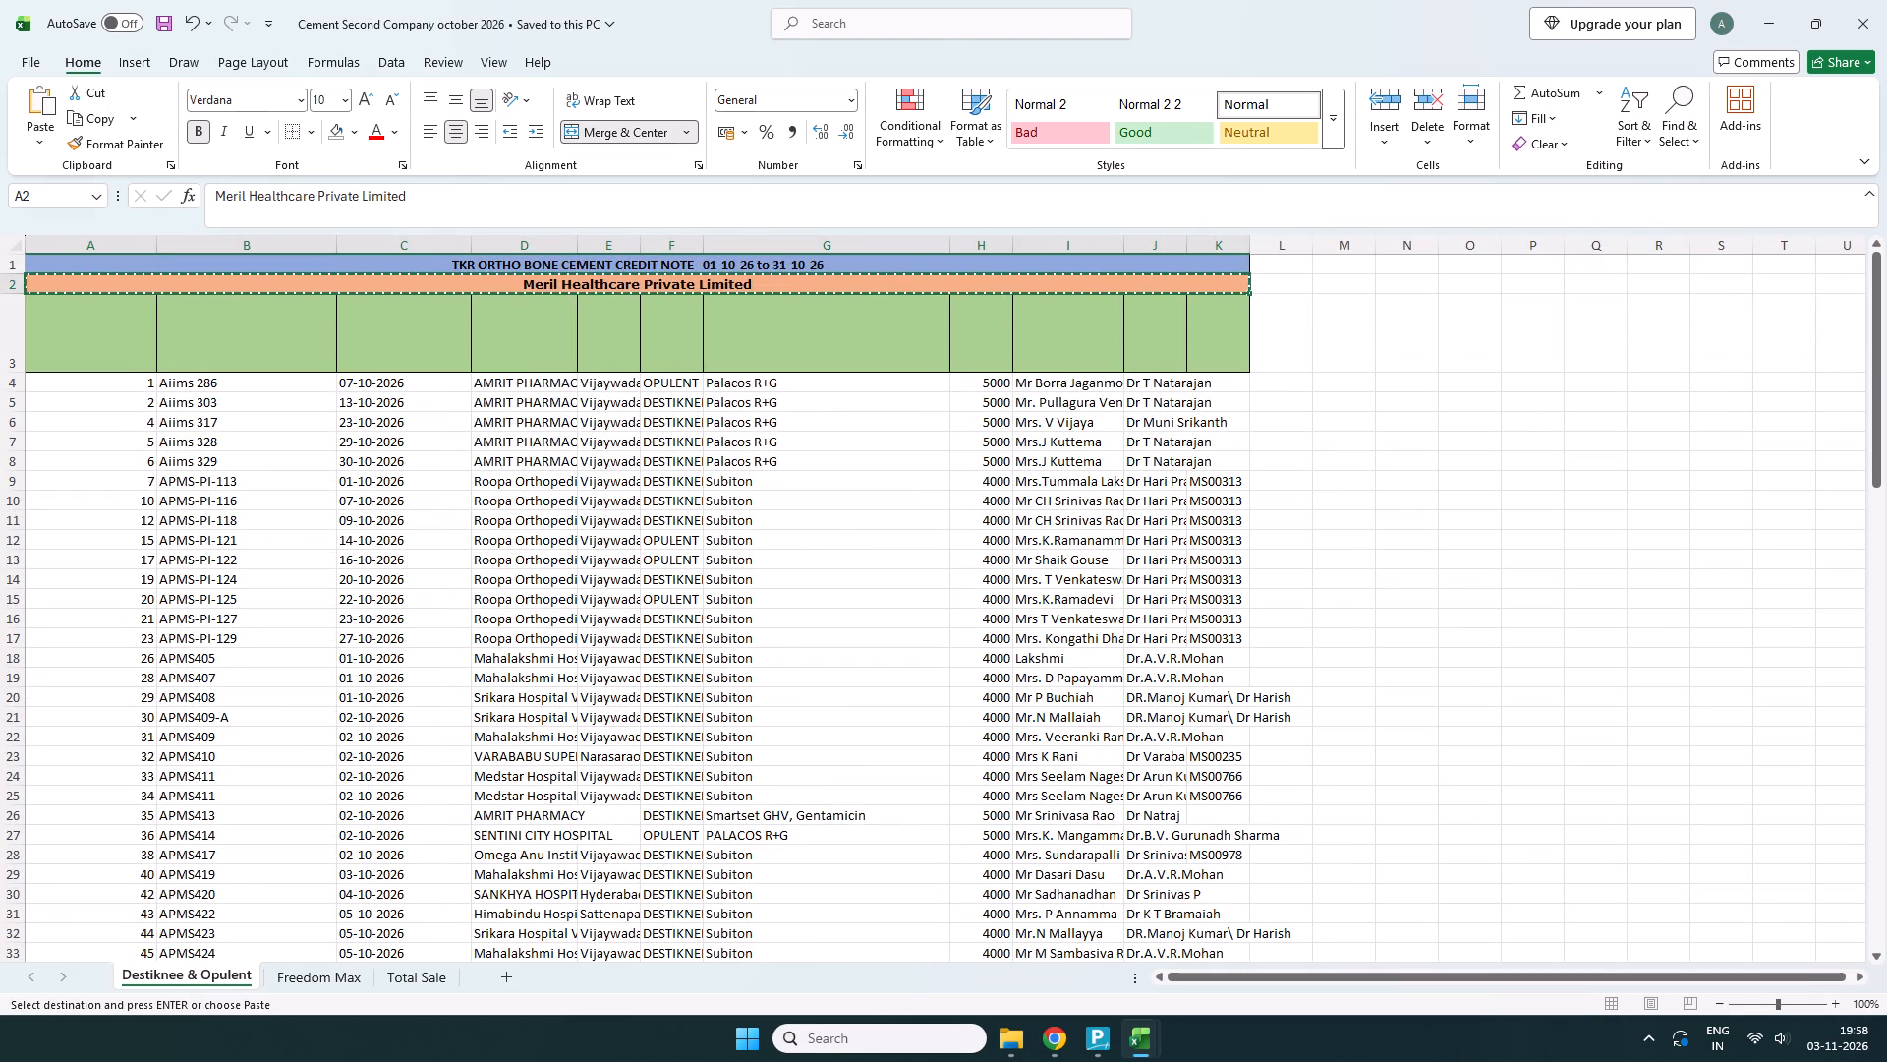
click(531, 266)
key(ctrl+c)
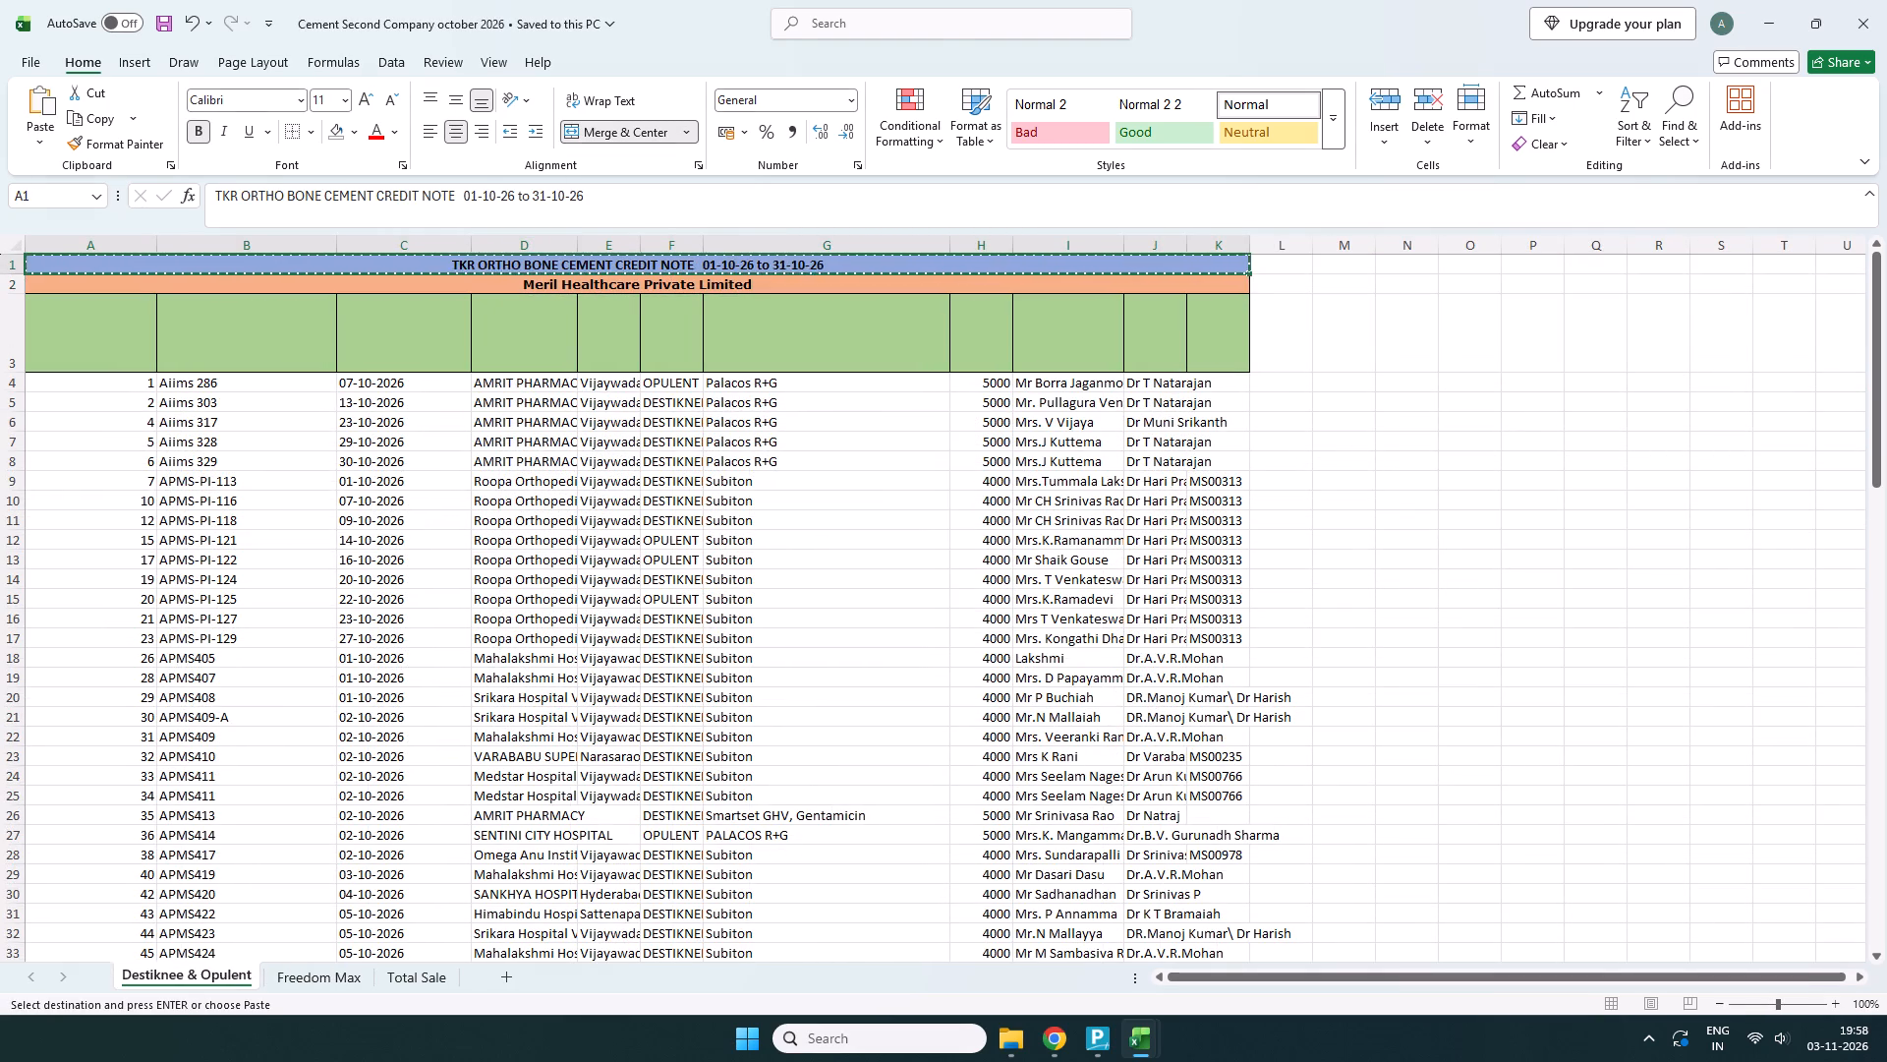
click(316, 983)
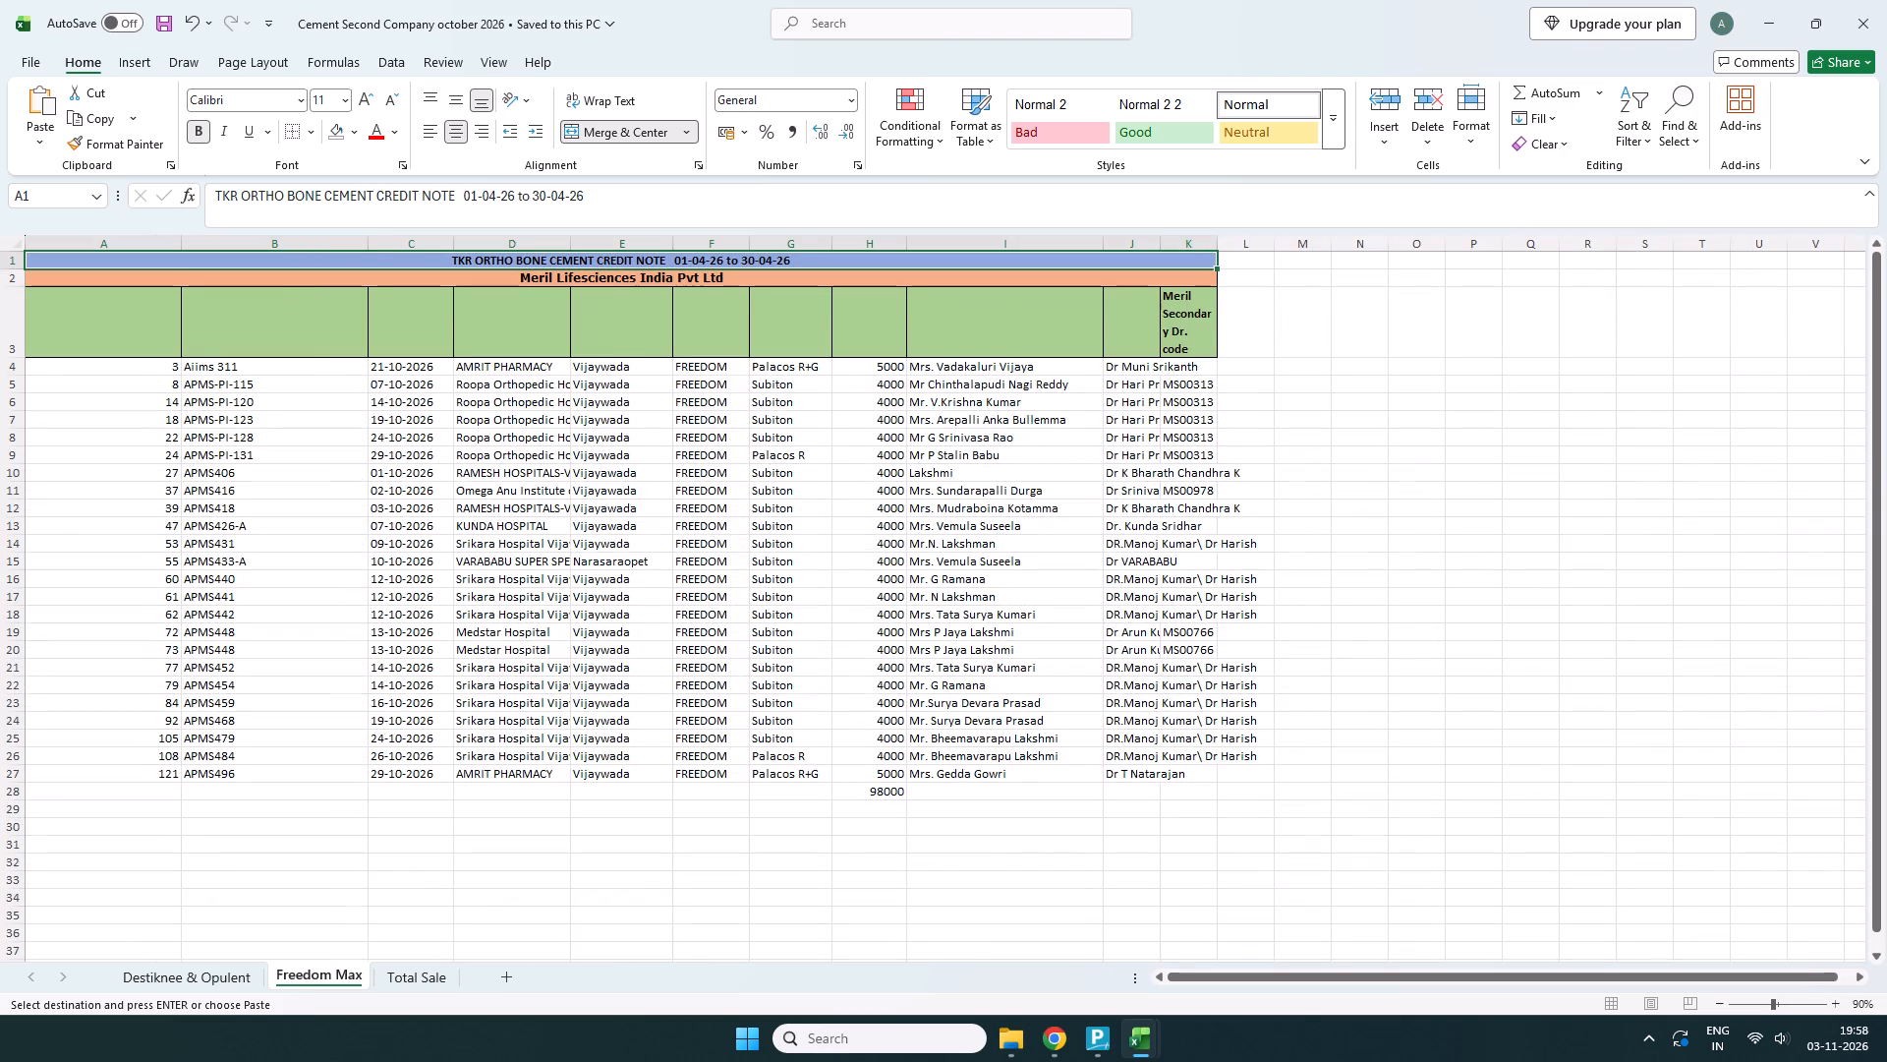
key(ctrl+v)
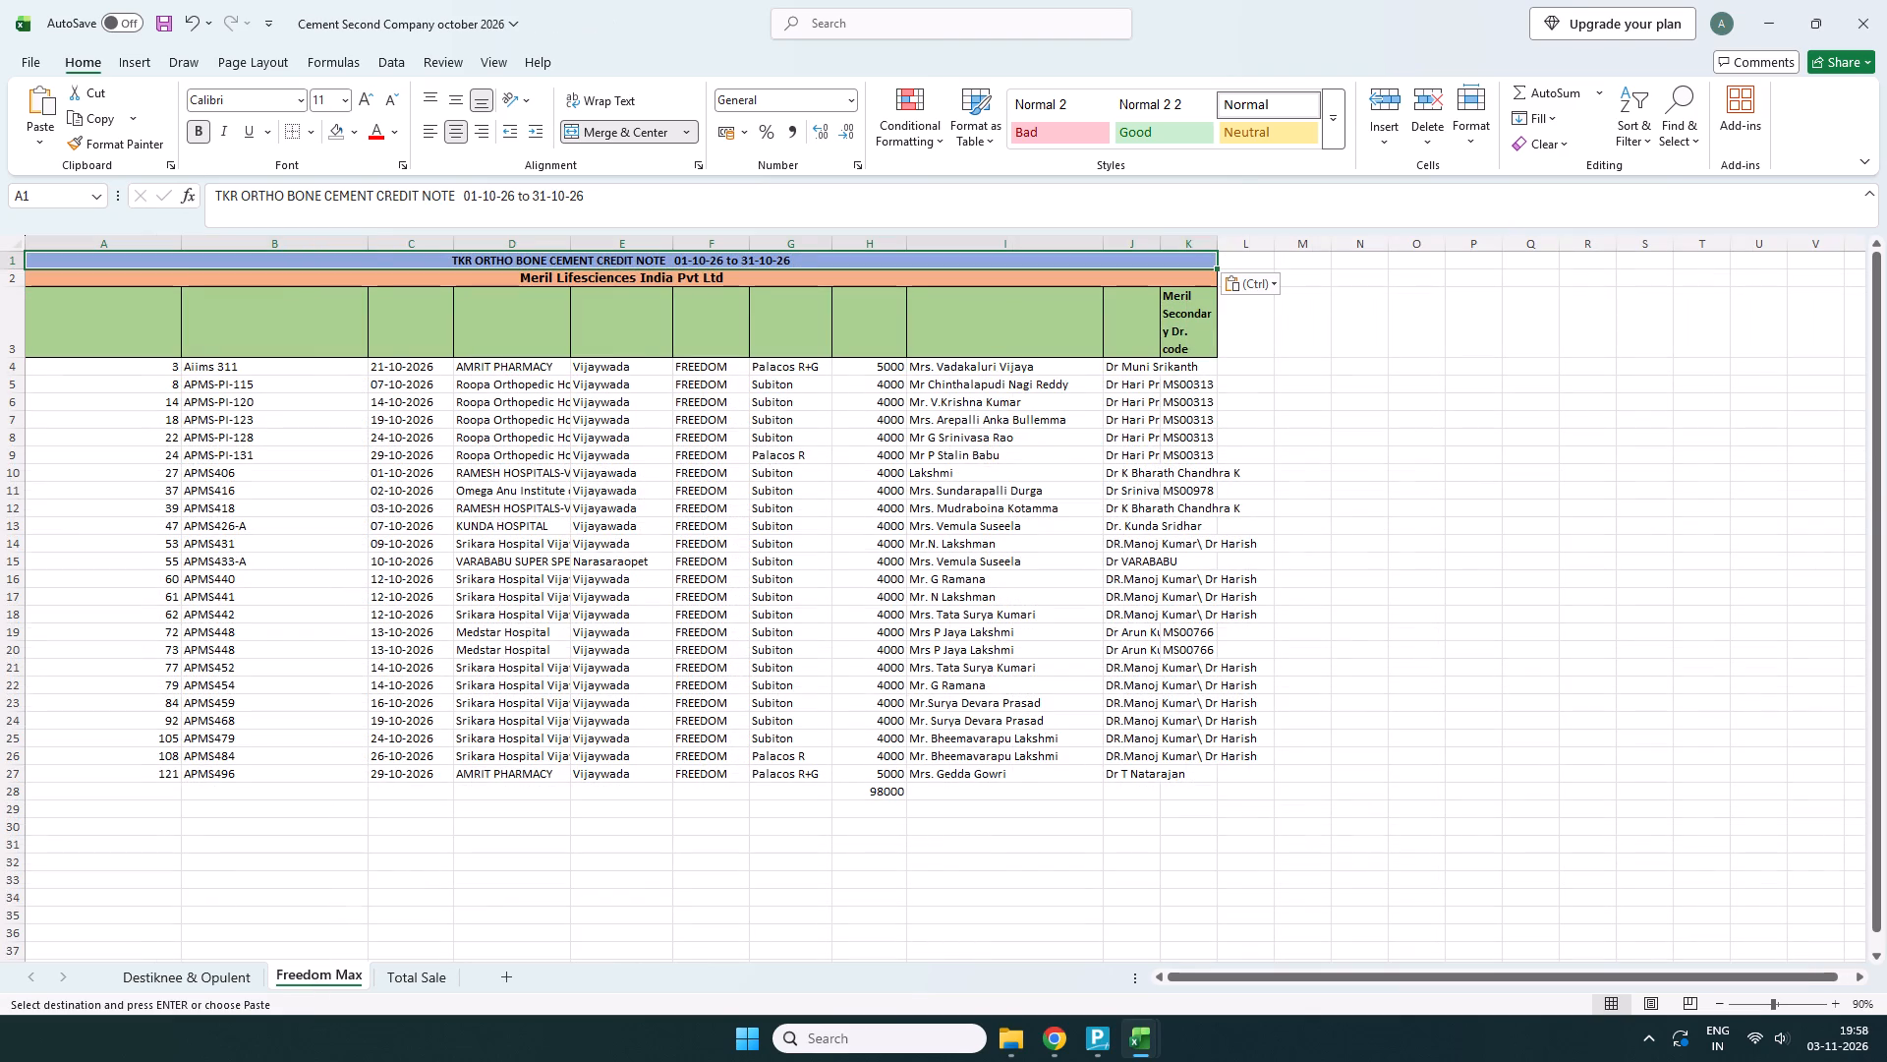
key(ctrl+s)
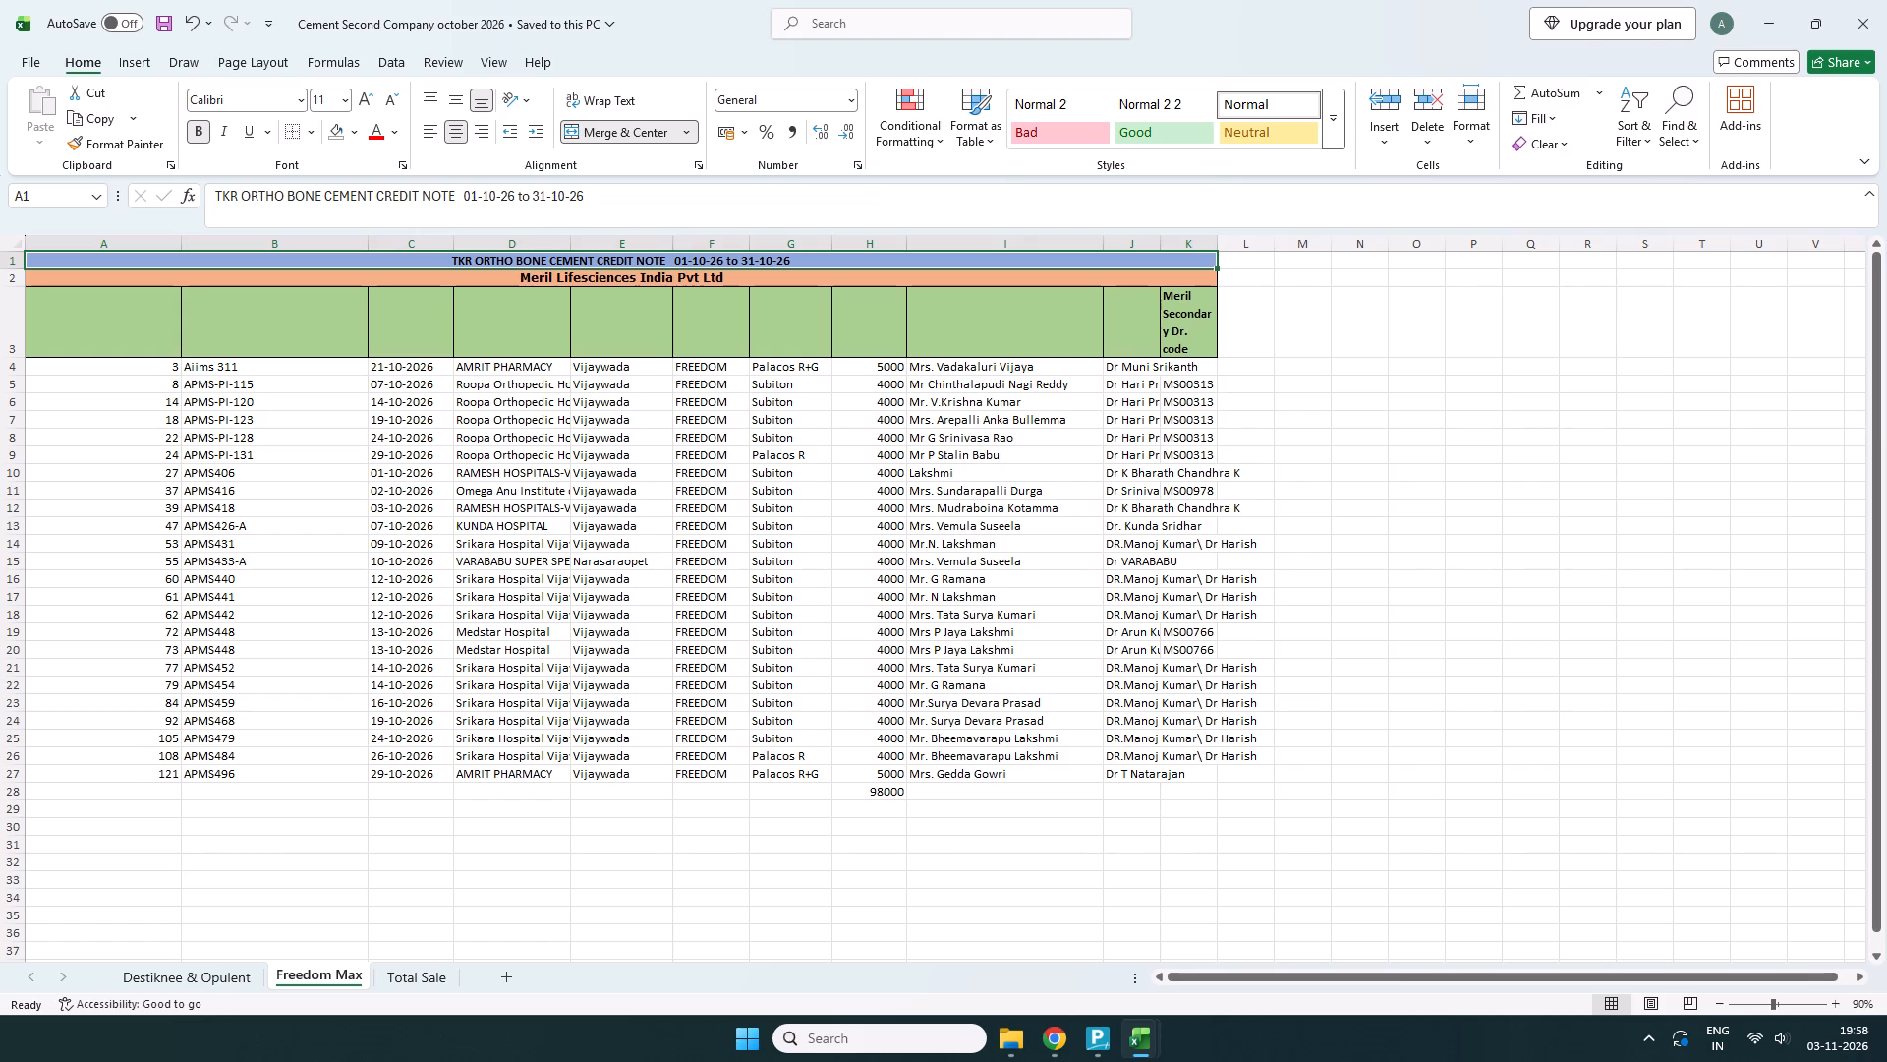
Review the Total Sale sheet's entries and gross amount total from top to bottom.
click(446, 974)
scroll(627, 916, down, 12)
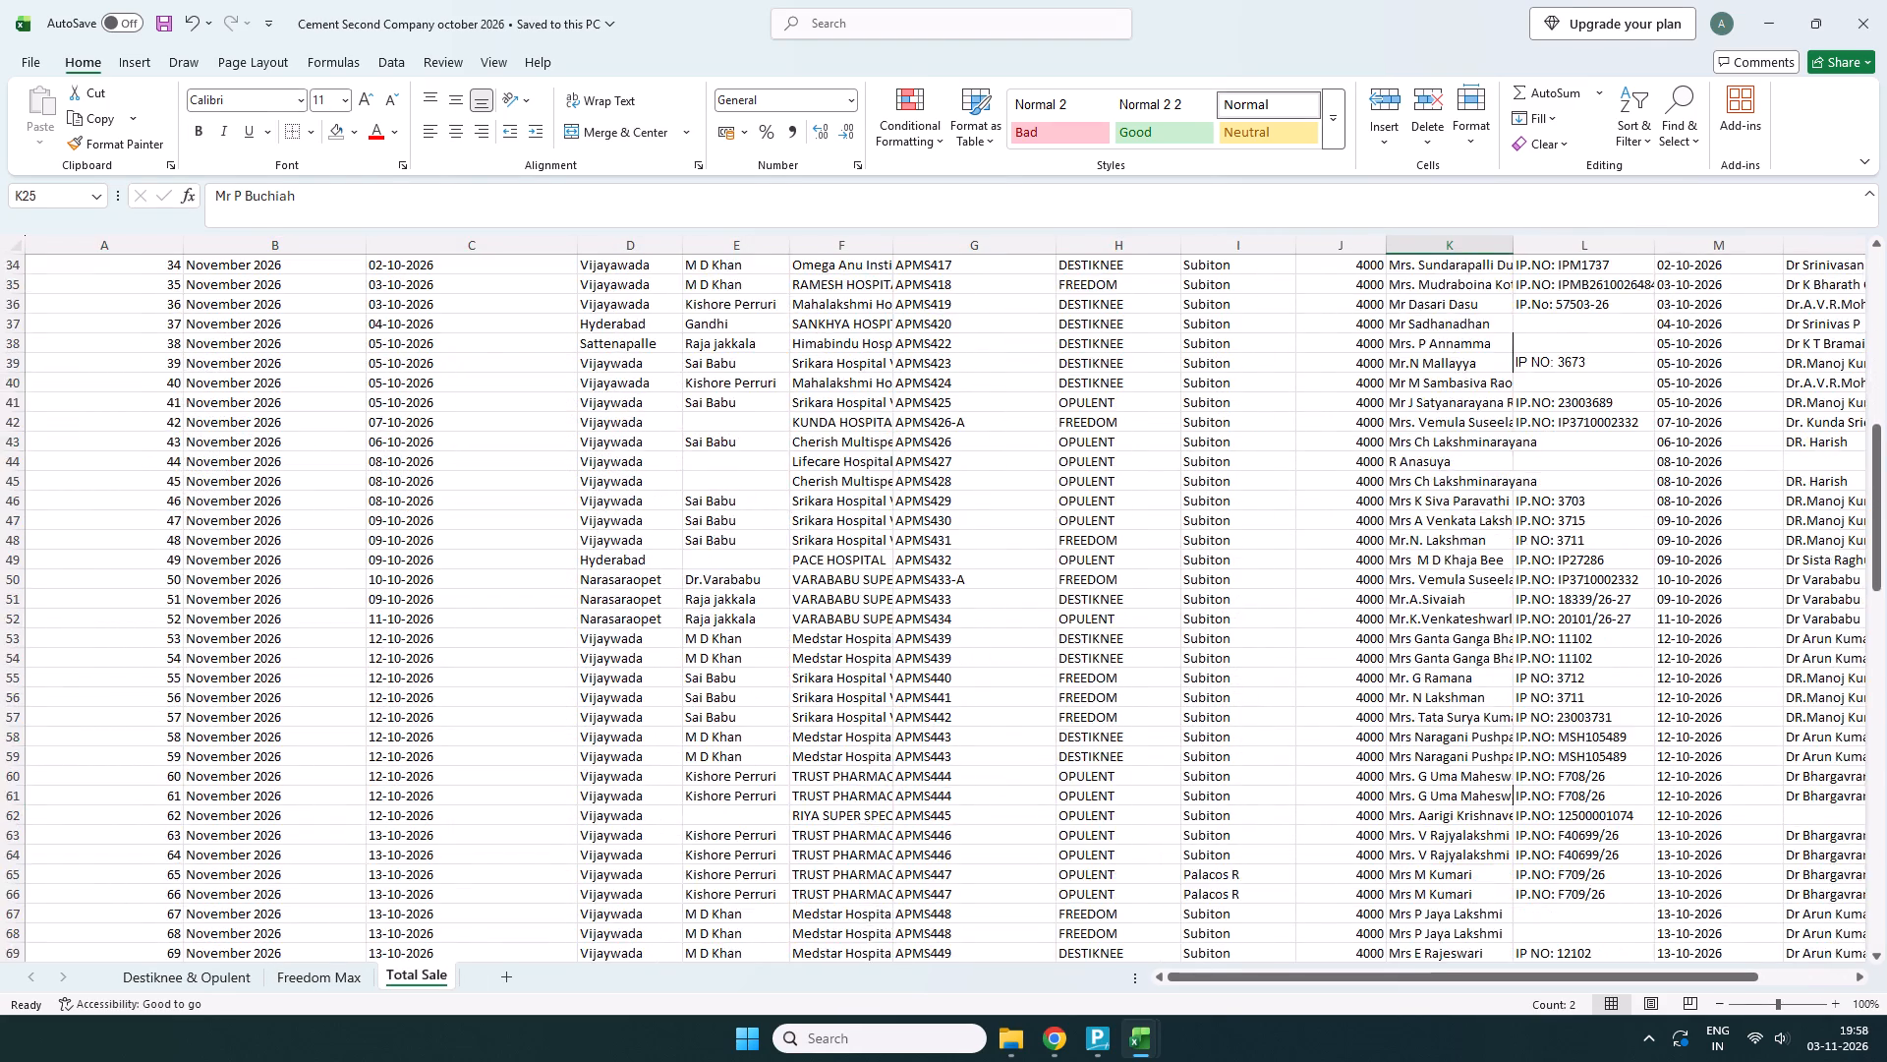
scroll(636, 911, down, 20)
scroll(636, 911, down, 3)
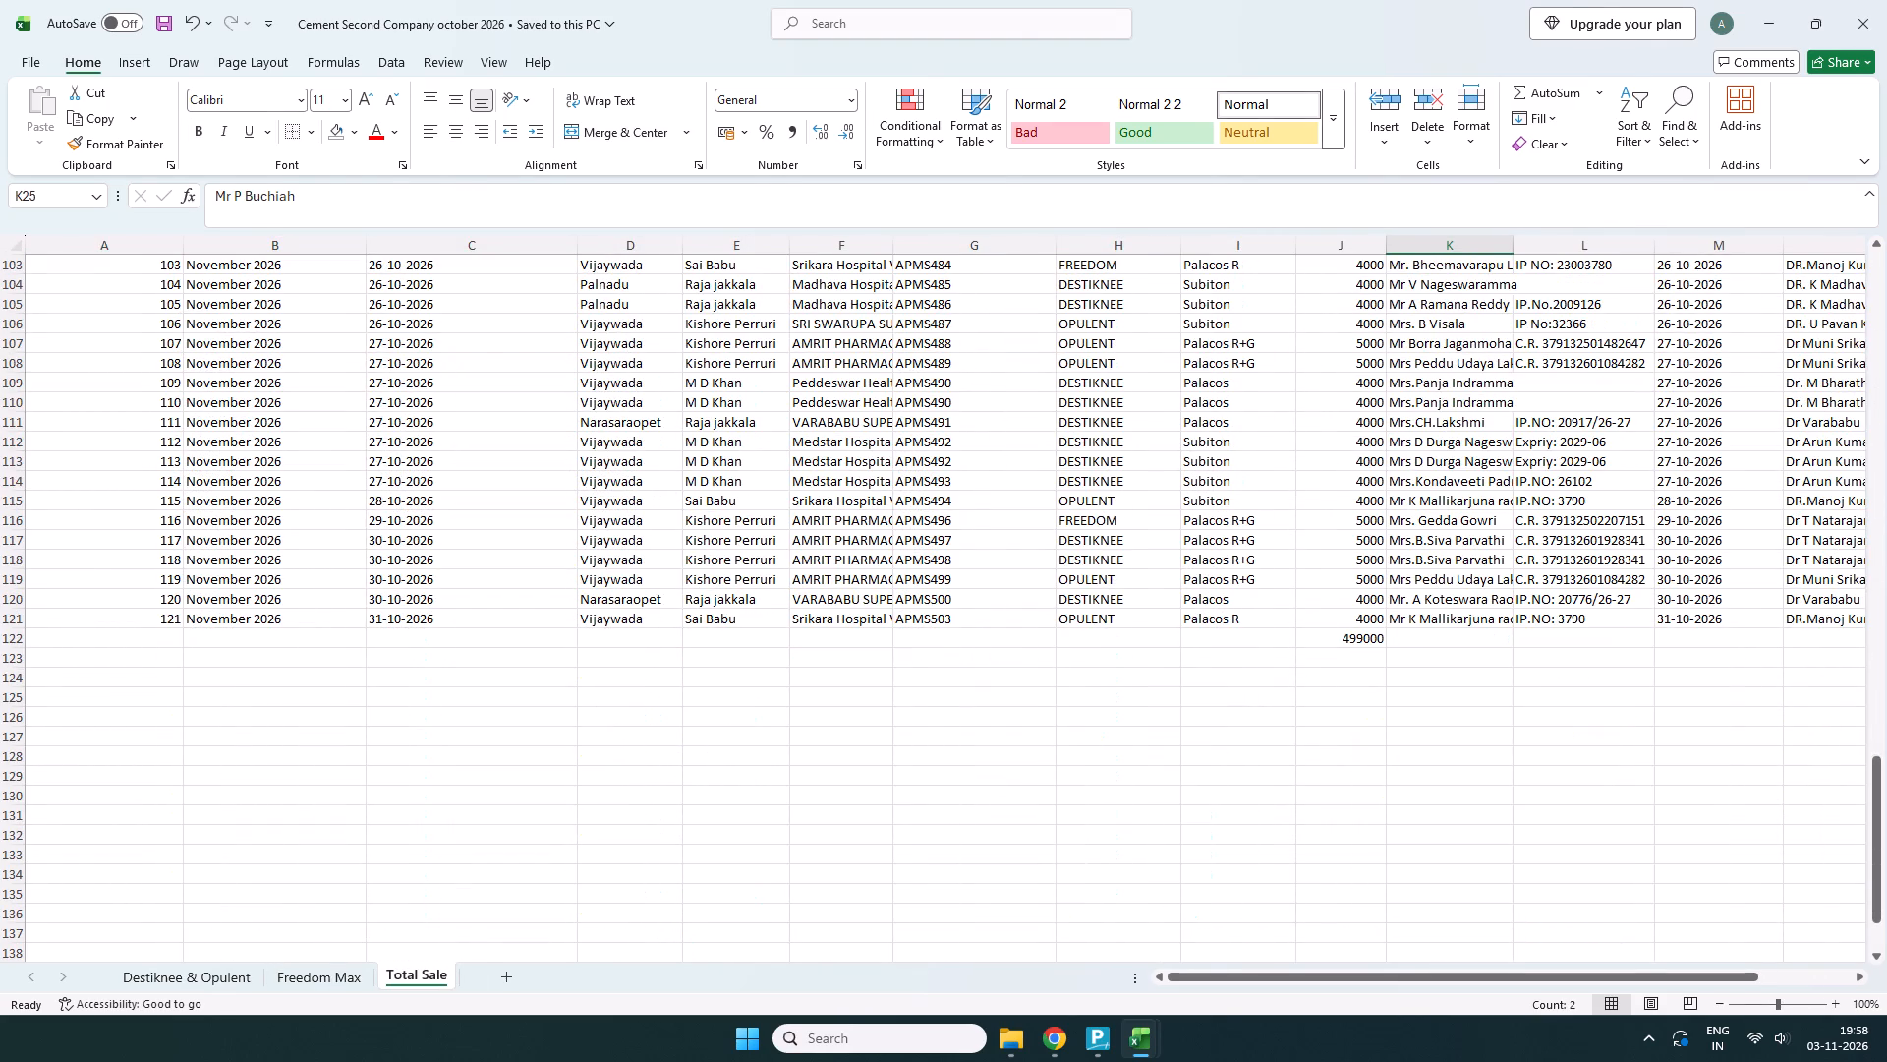
scroll(637, 911, up, 20)
scroll(637, 911, up, 8)
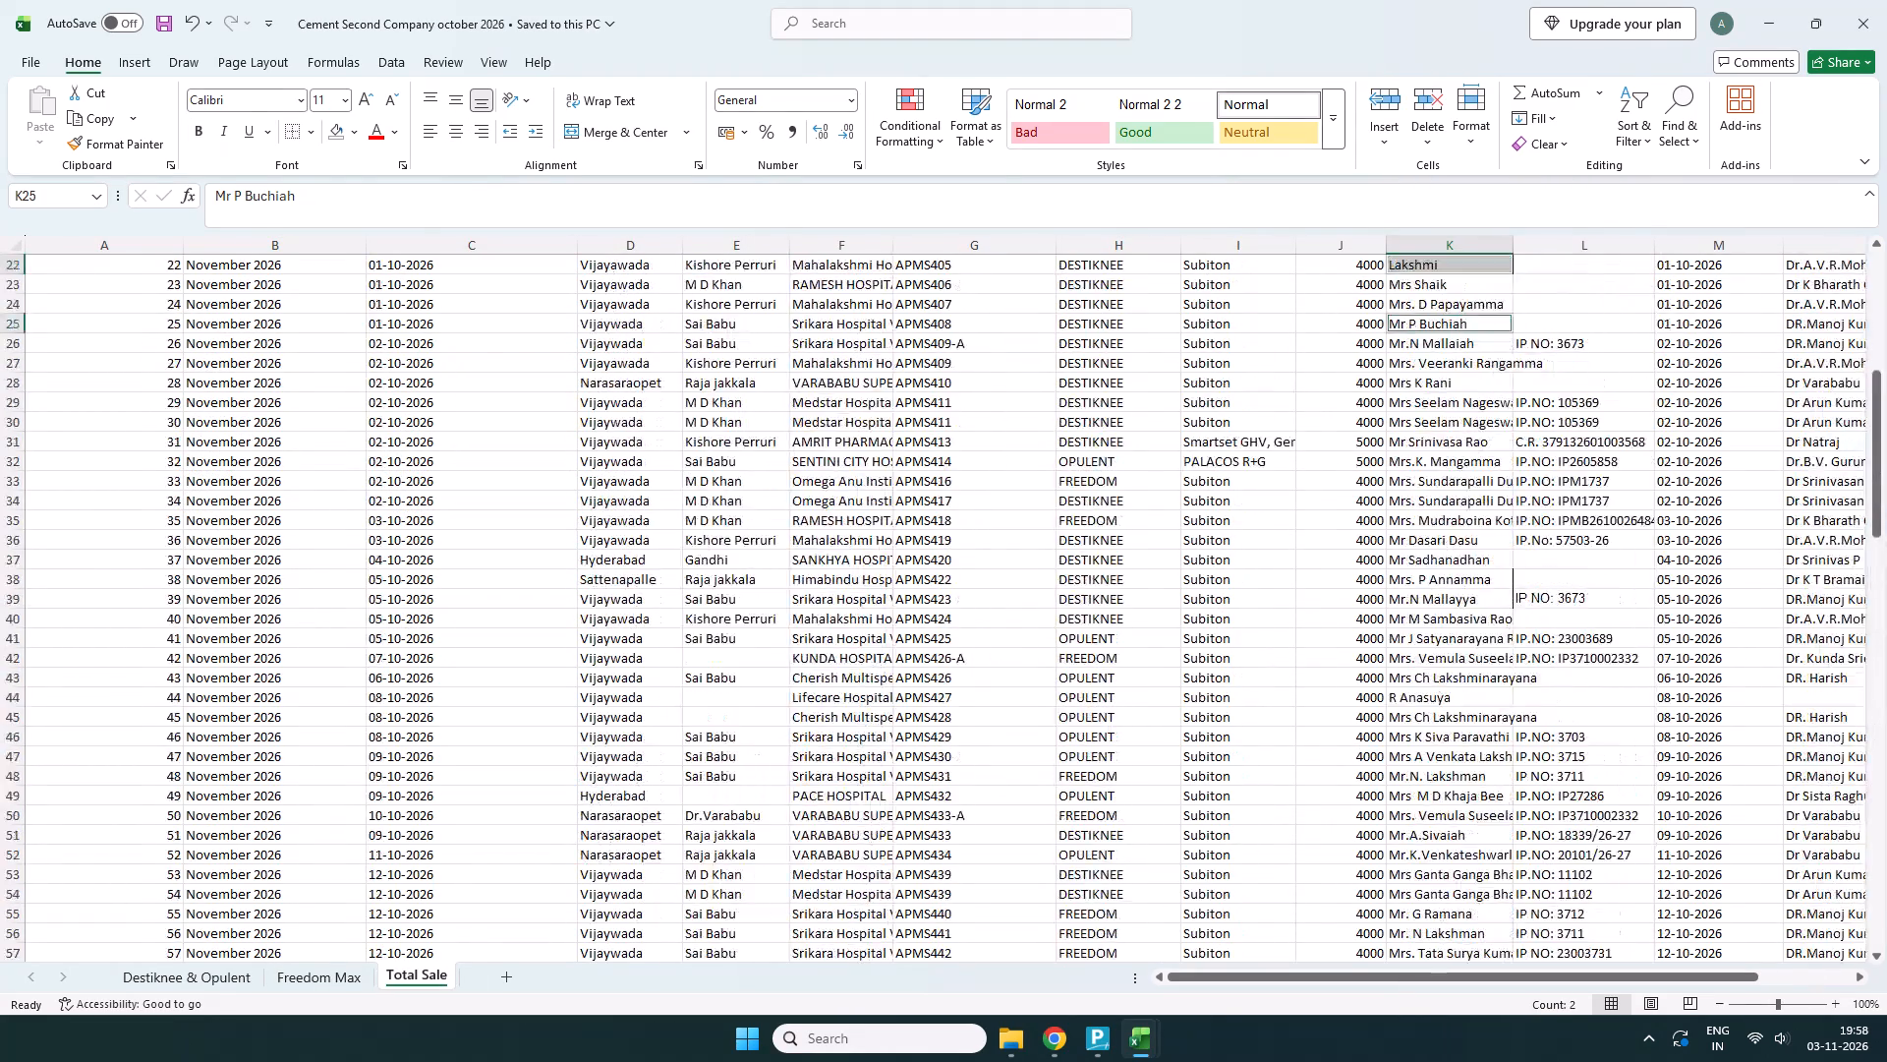
scroll(637, 911, up, 11)
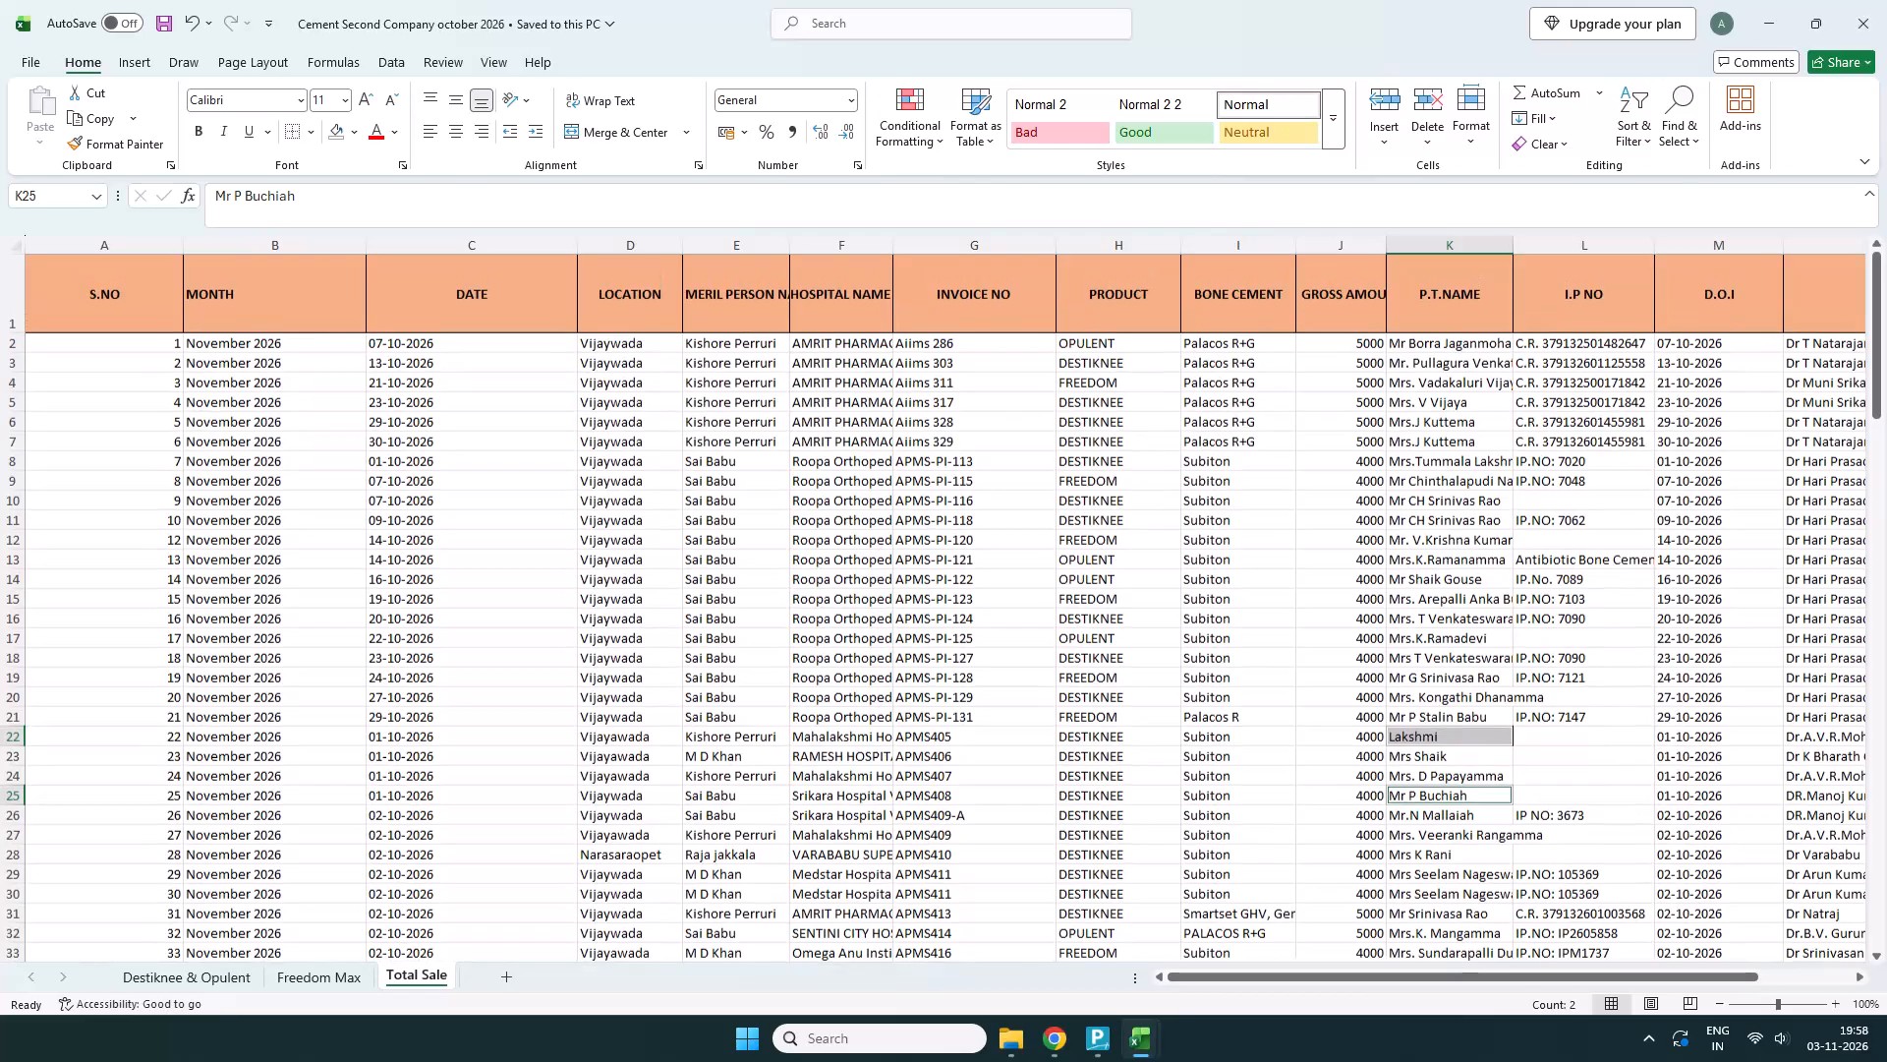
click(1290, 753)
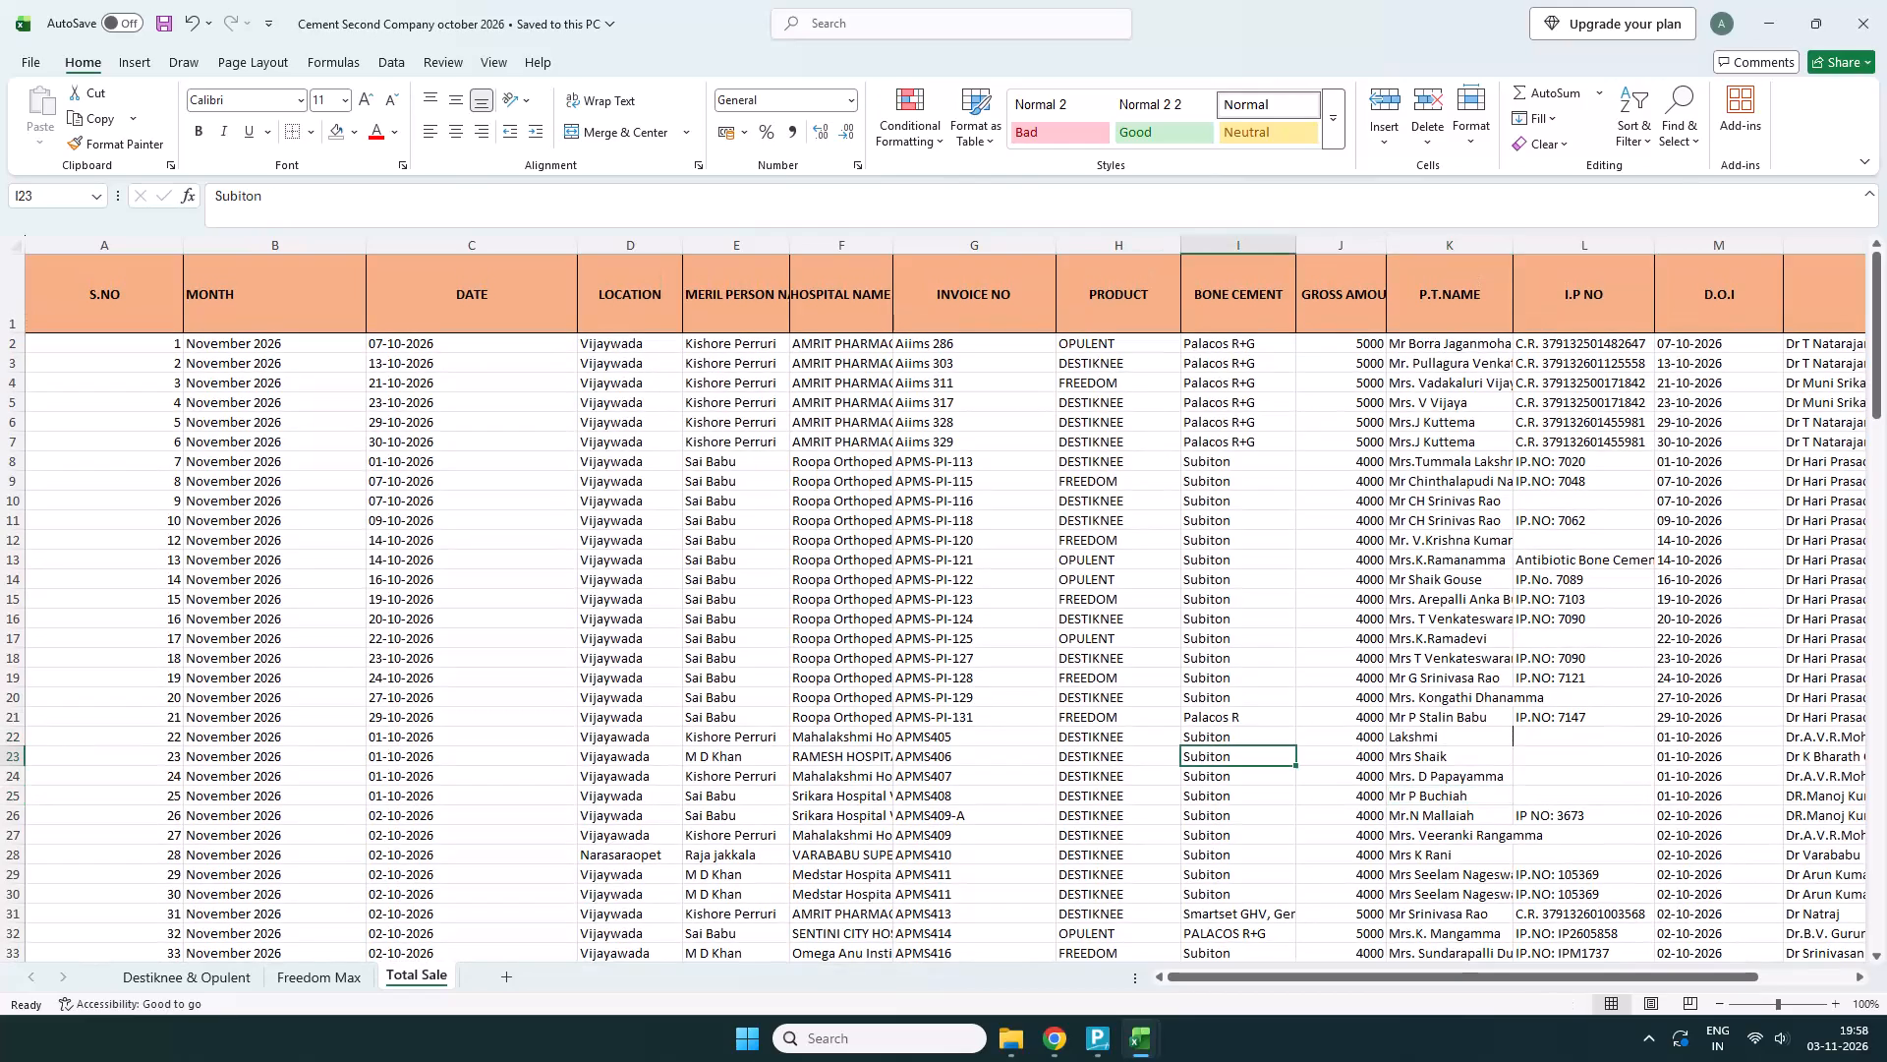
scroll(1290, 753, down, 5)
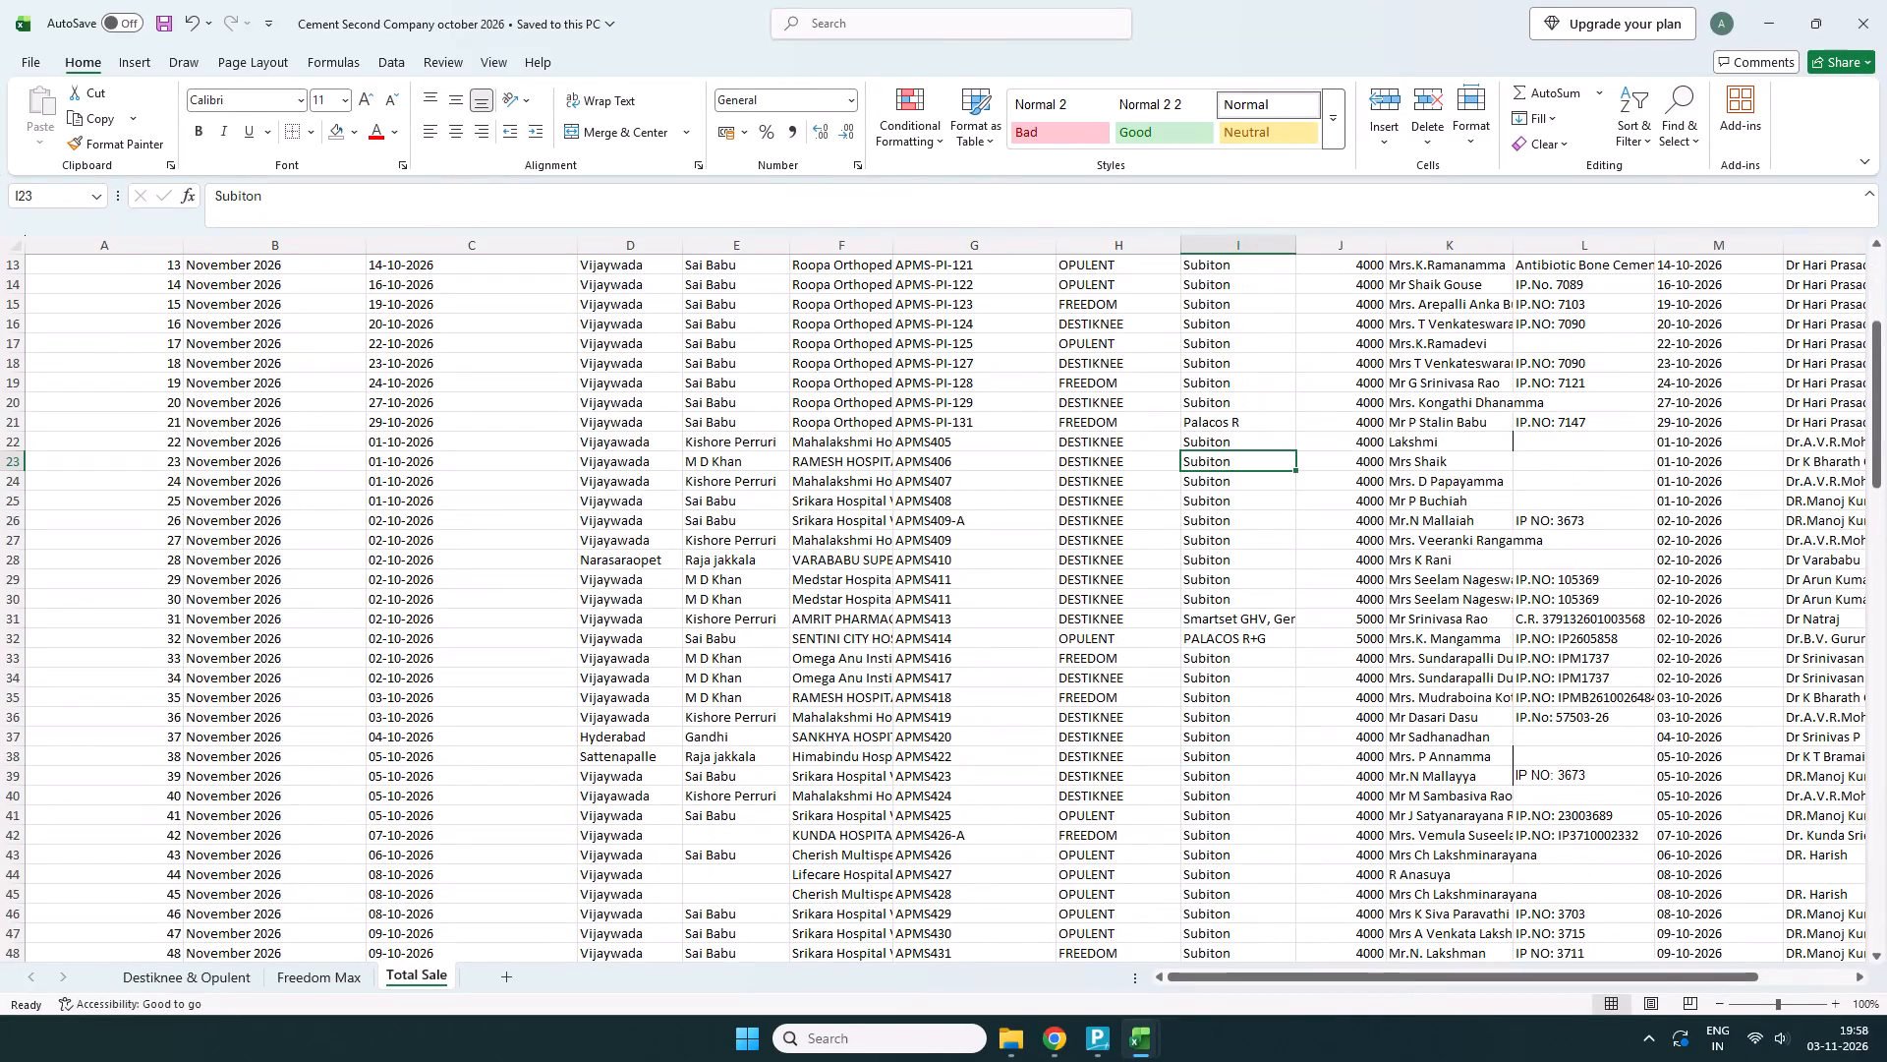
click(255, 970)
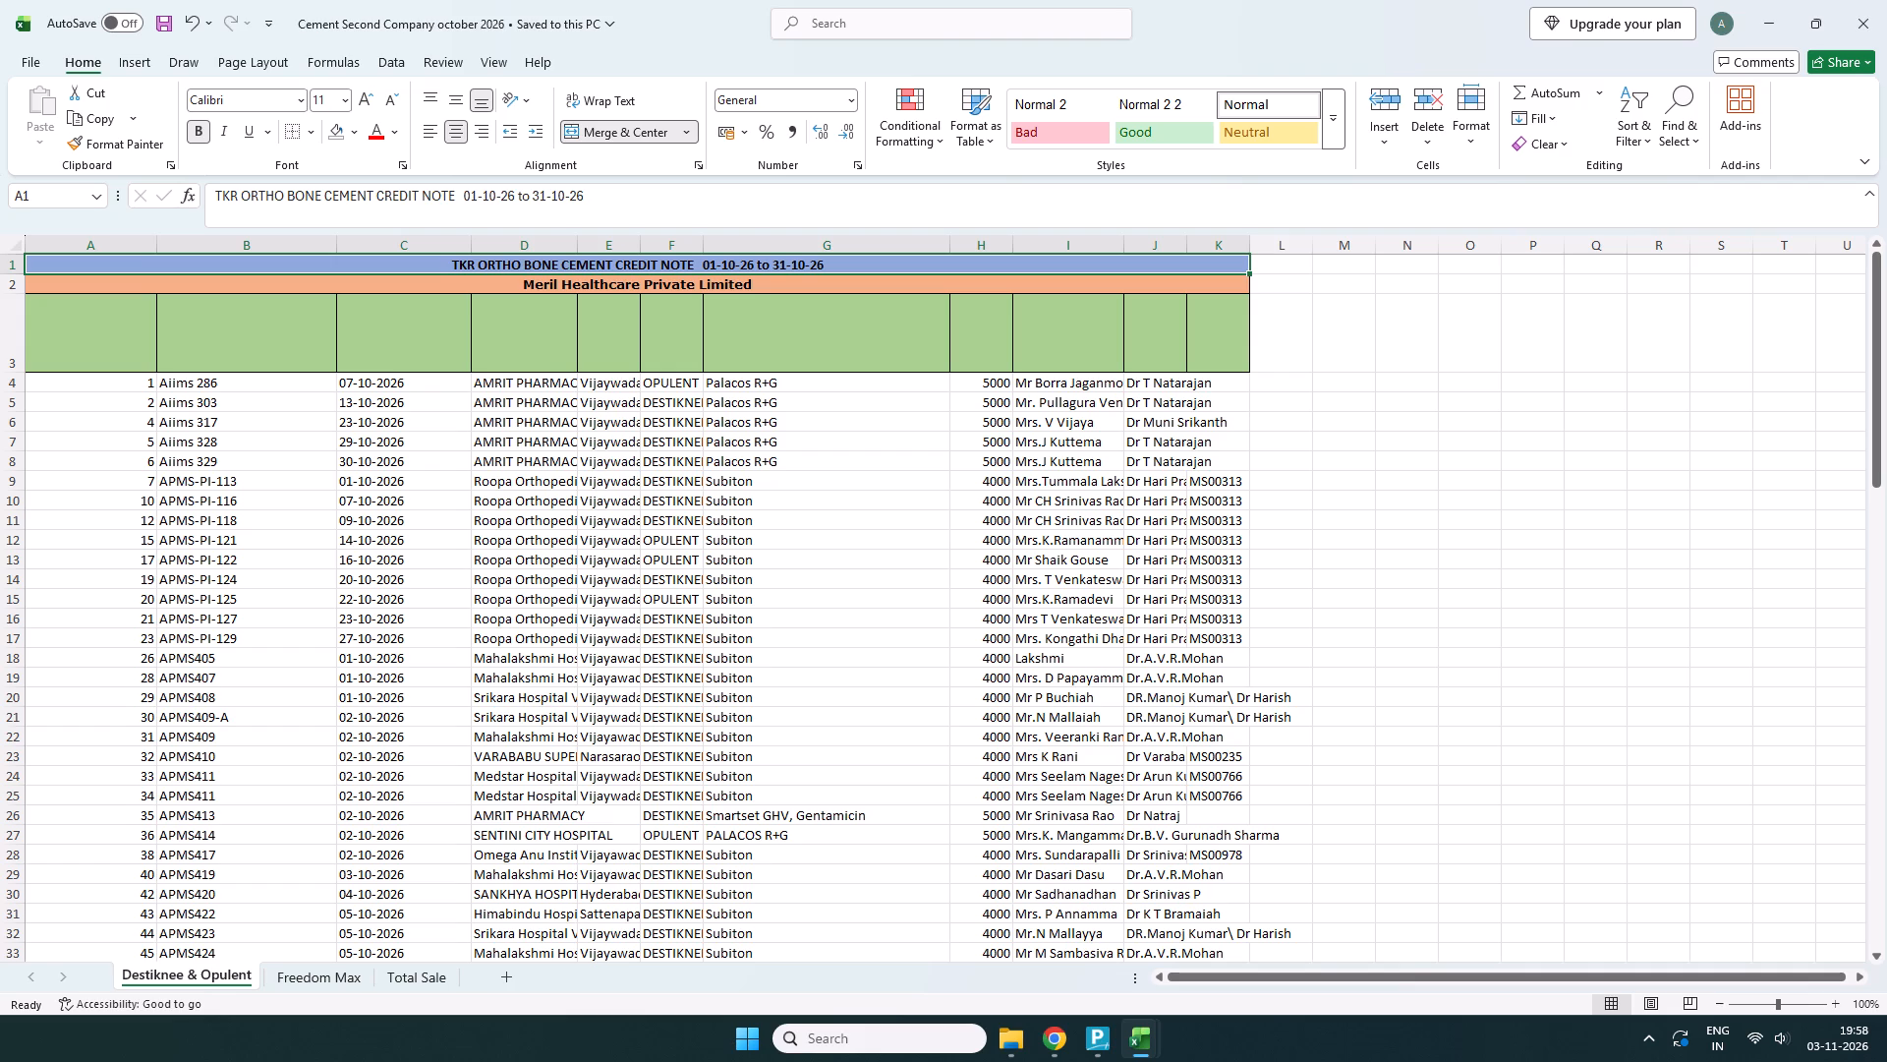
Open the Meril Bills Updated Oct 30 workbook from the Asia Pacific (A:) drive.
click(1002, 1038)
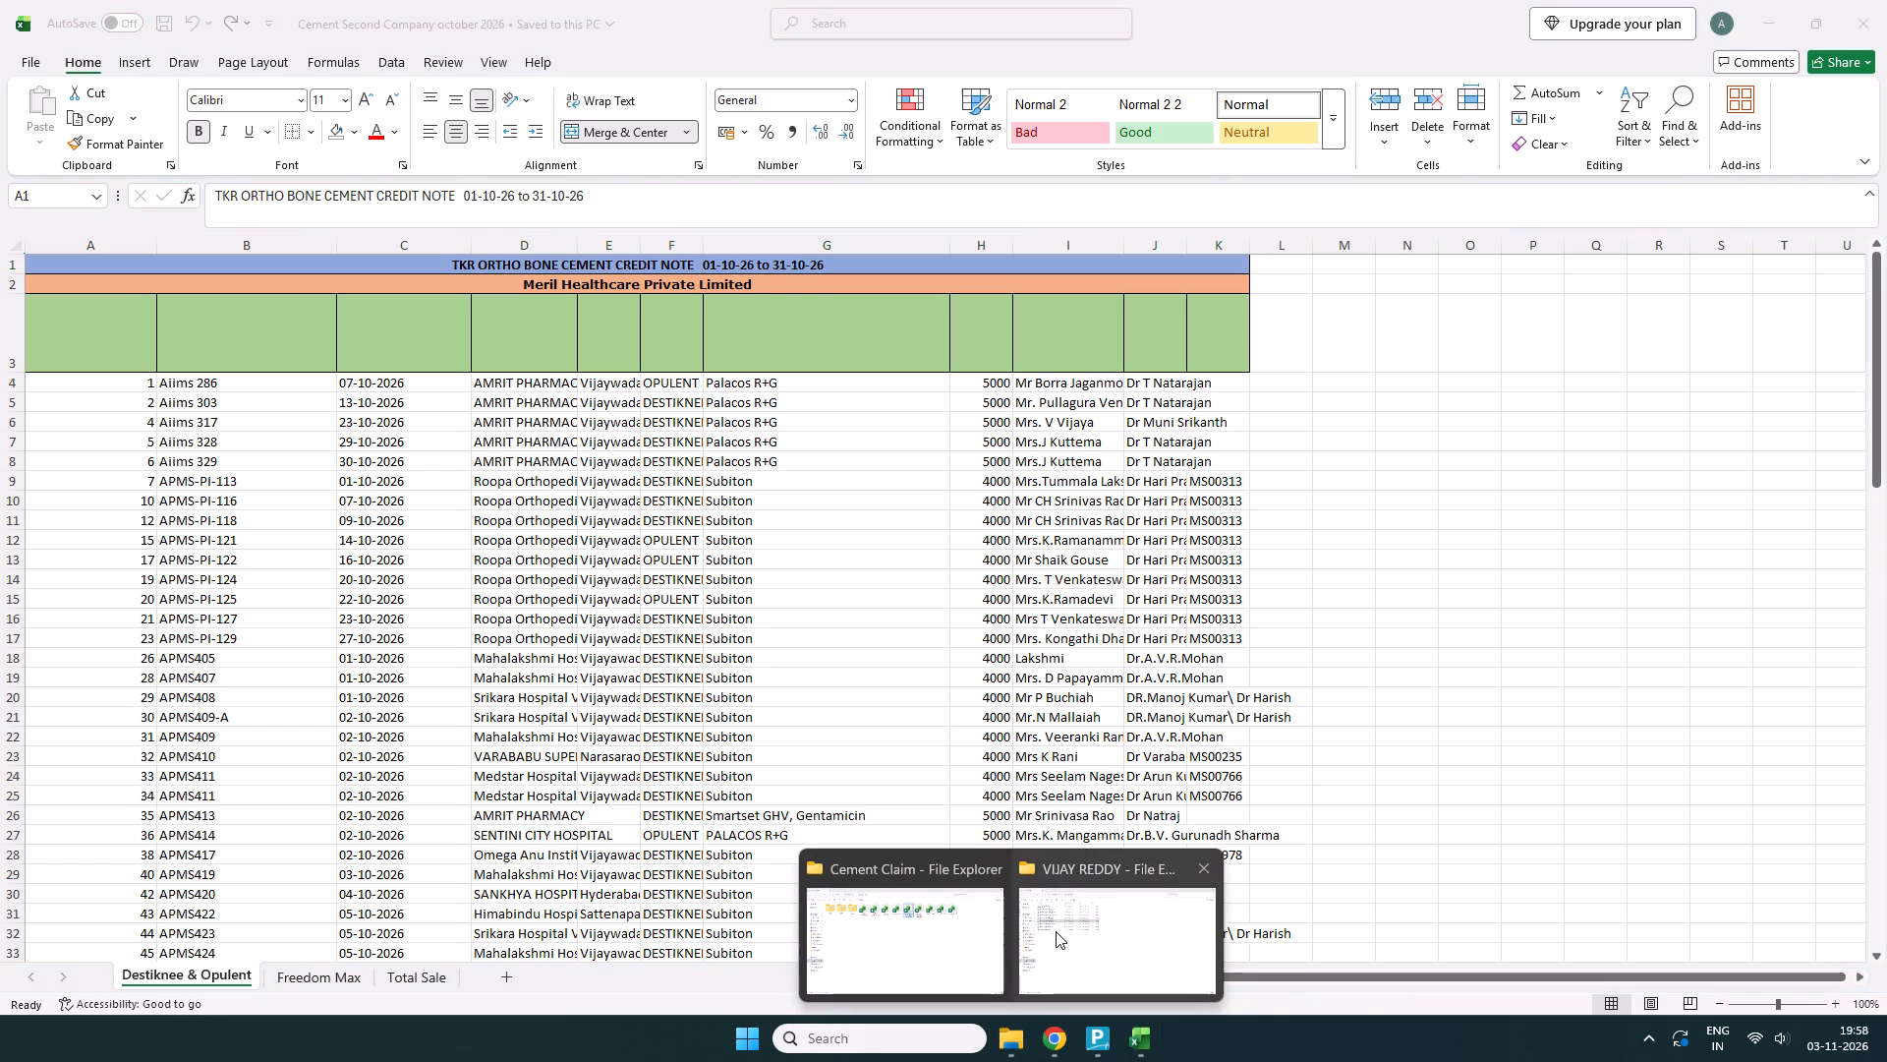
click(994, 935)
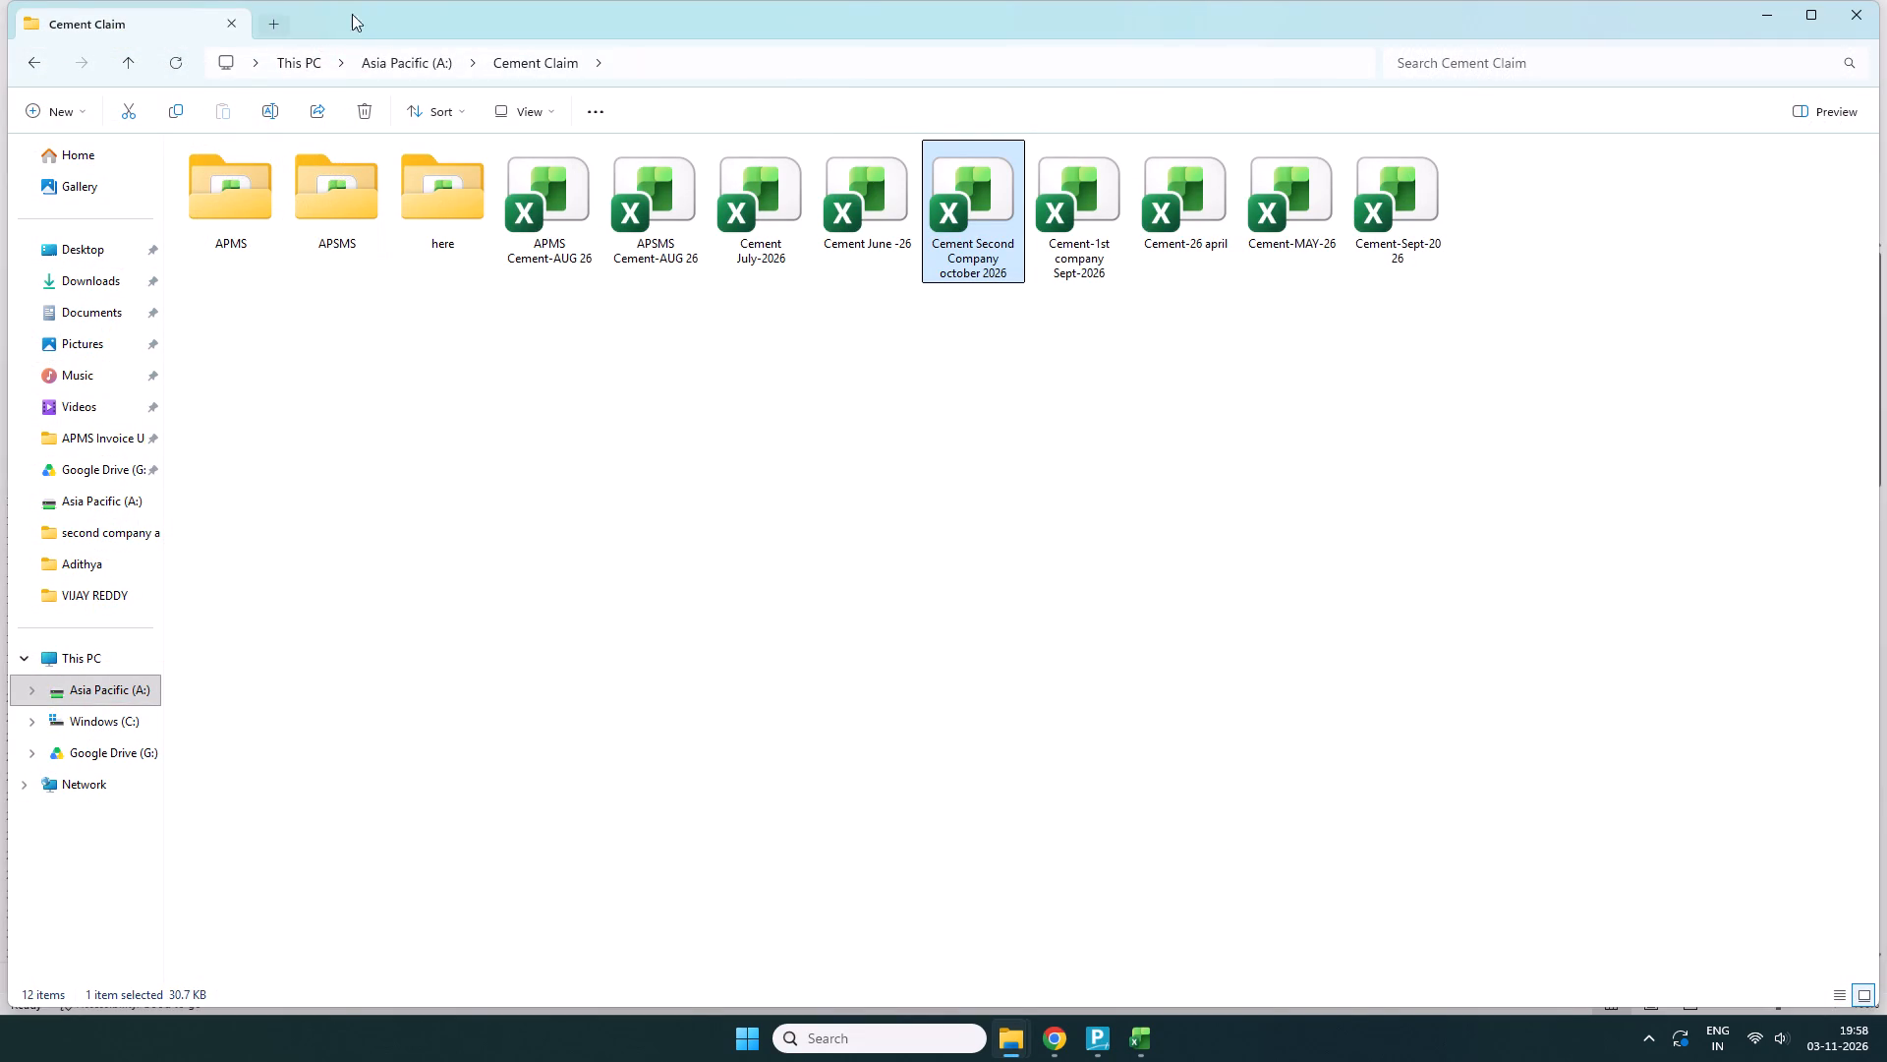
click(389, 58)
scroll(433, 379, up, 20)
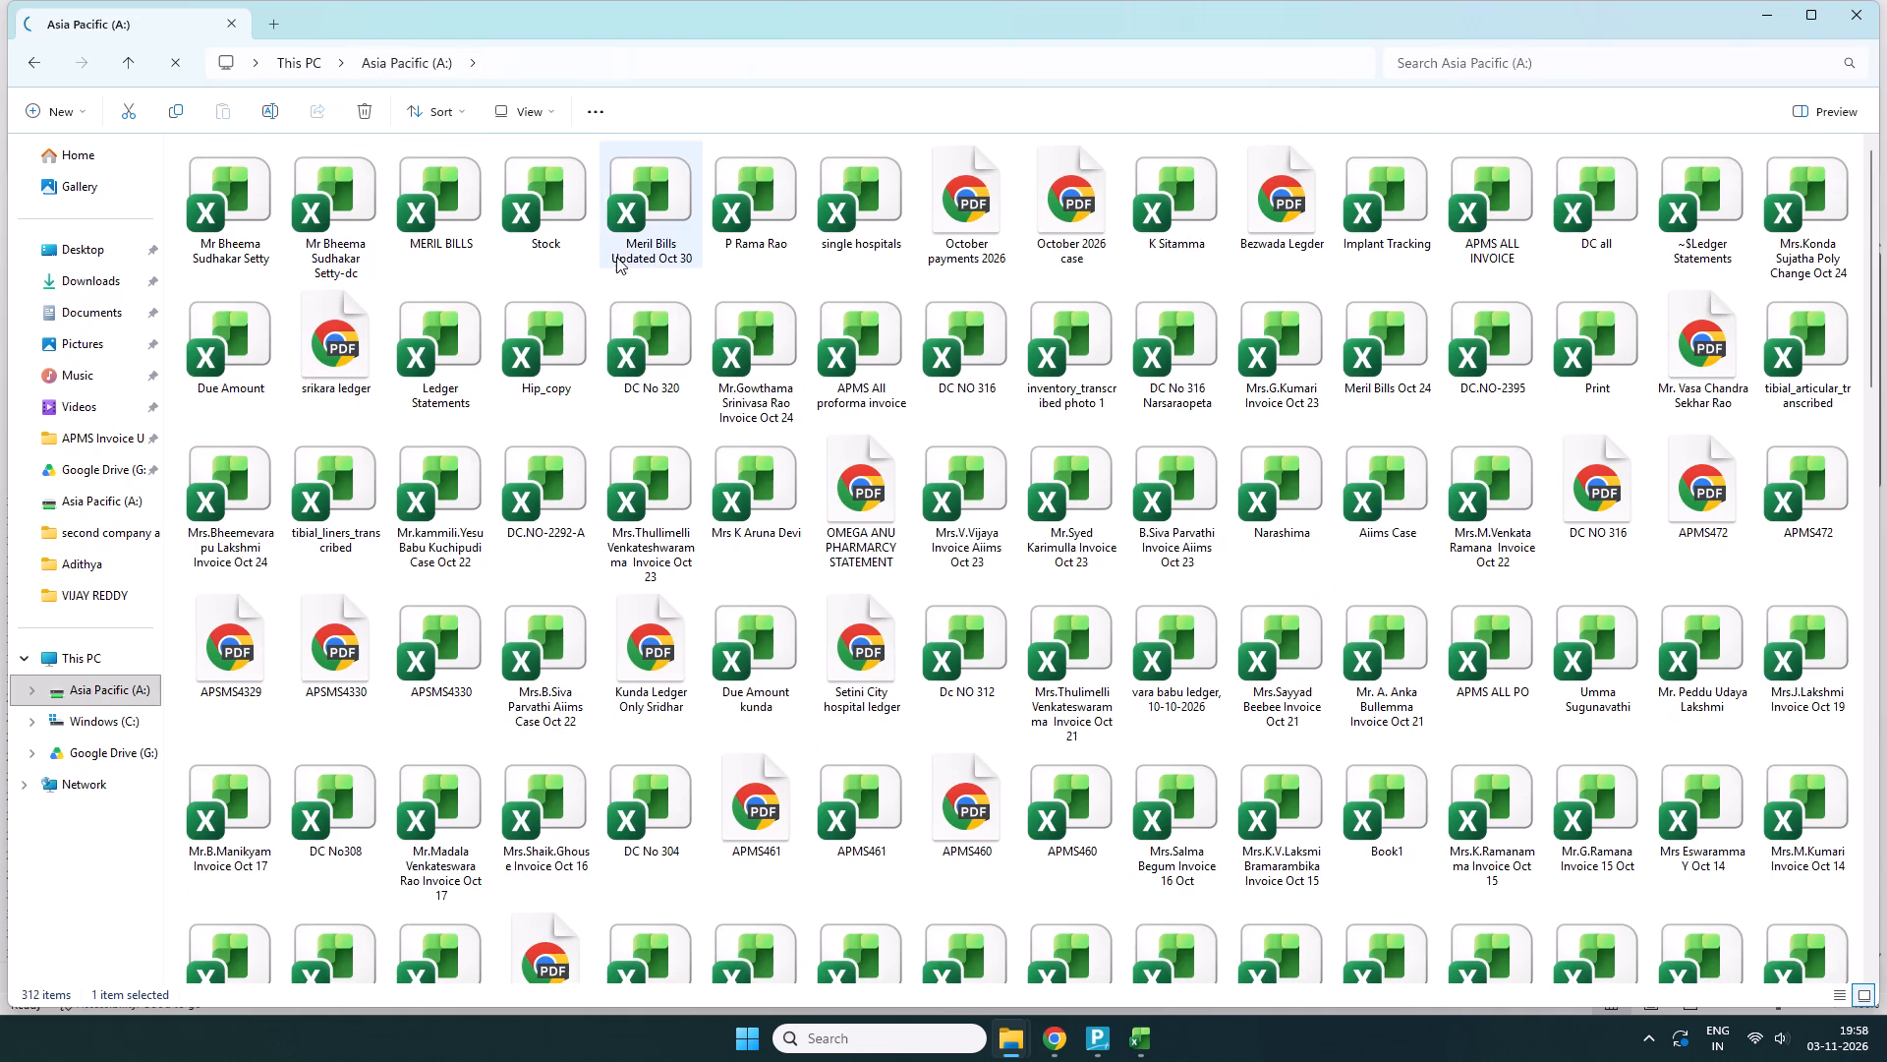
double_click(621, 255)
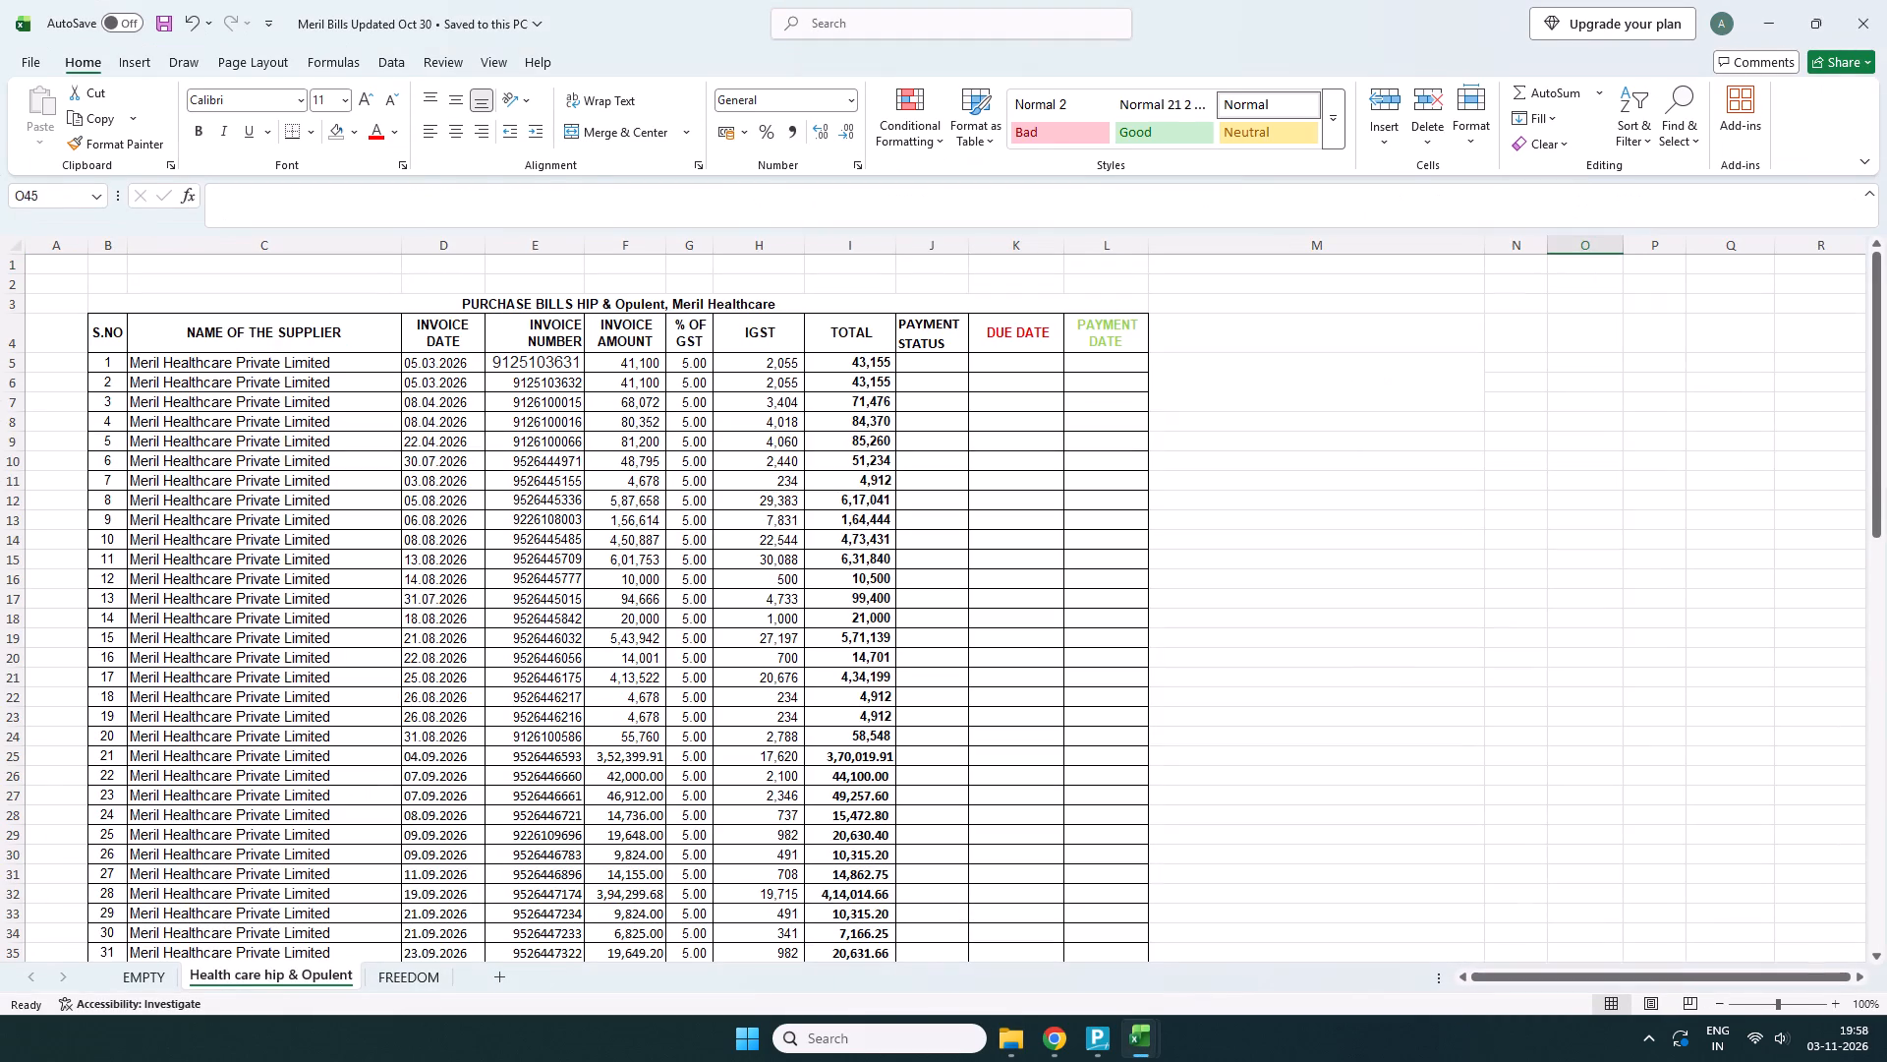
Examine the Meril Healthcare purchase bills on the Health care hip & Opulent sheet, checking invoice dates and totals through October 2026.
scroll(621, 255, down, 5)
scroll(805, 427, down, 2)
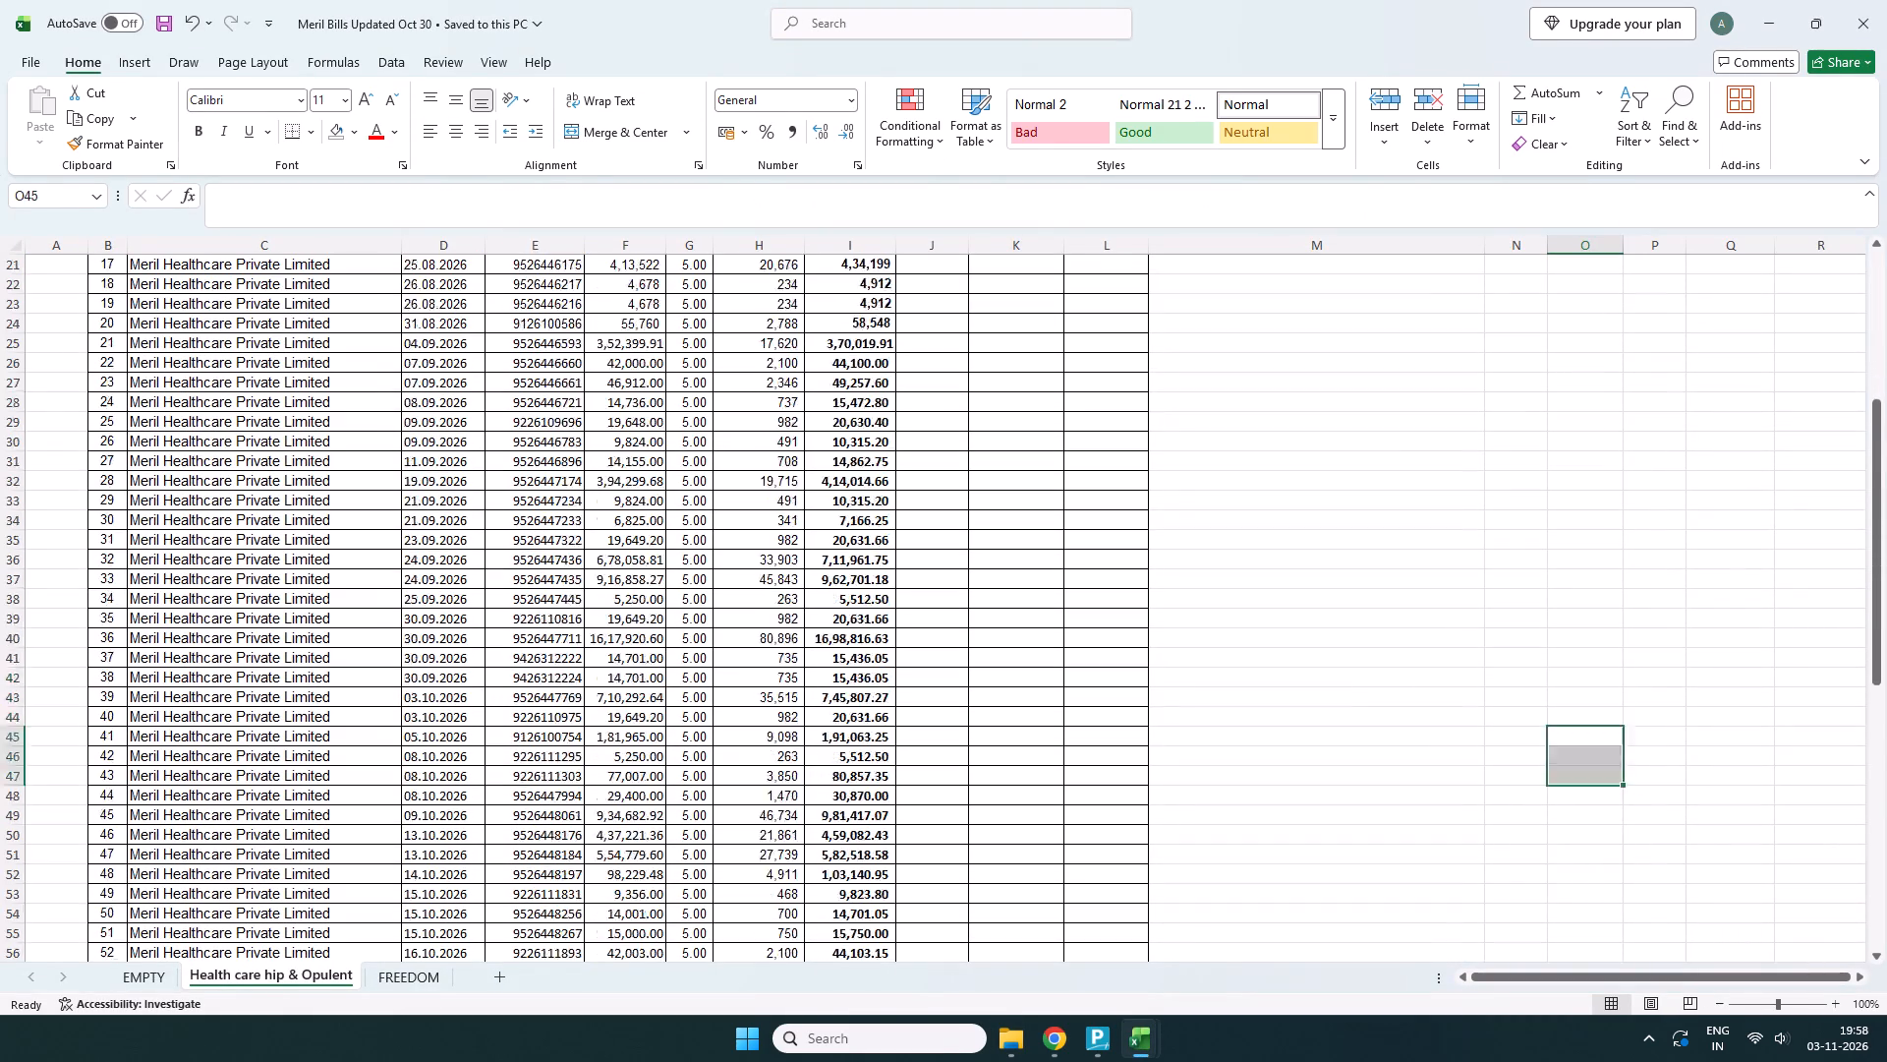
scroll(805, 427, down, 6)
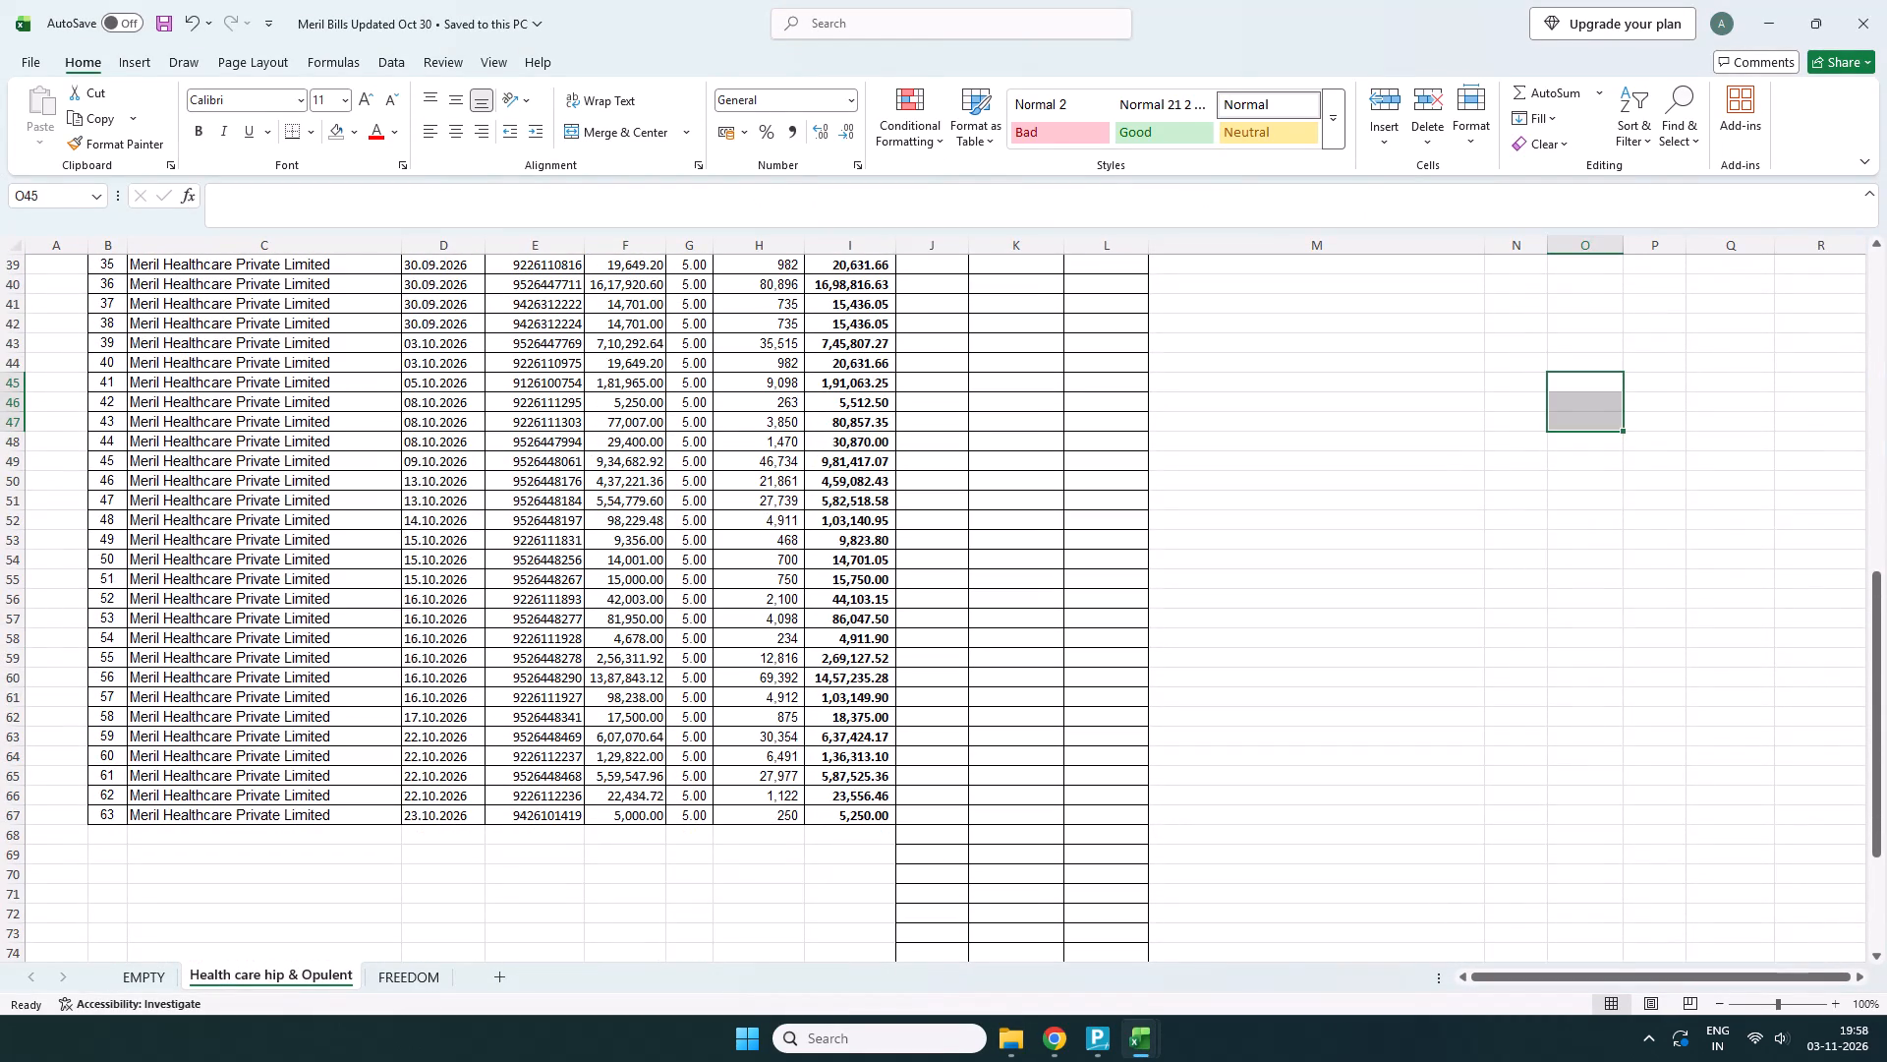
scroll(805, 427, up, 10)
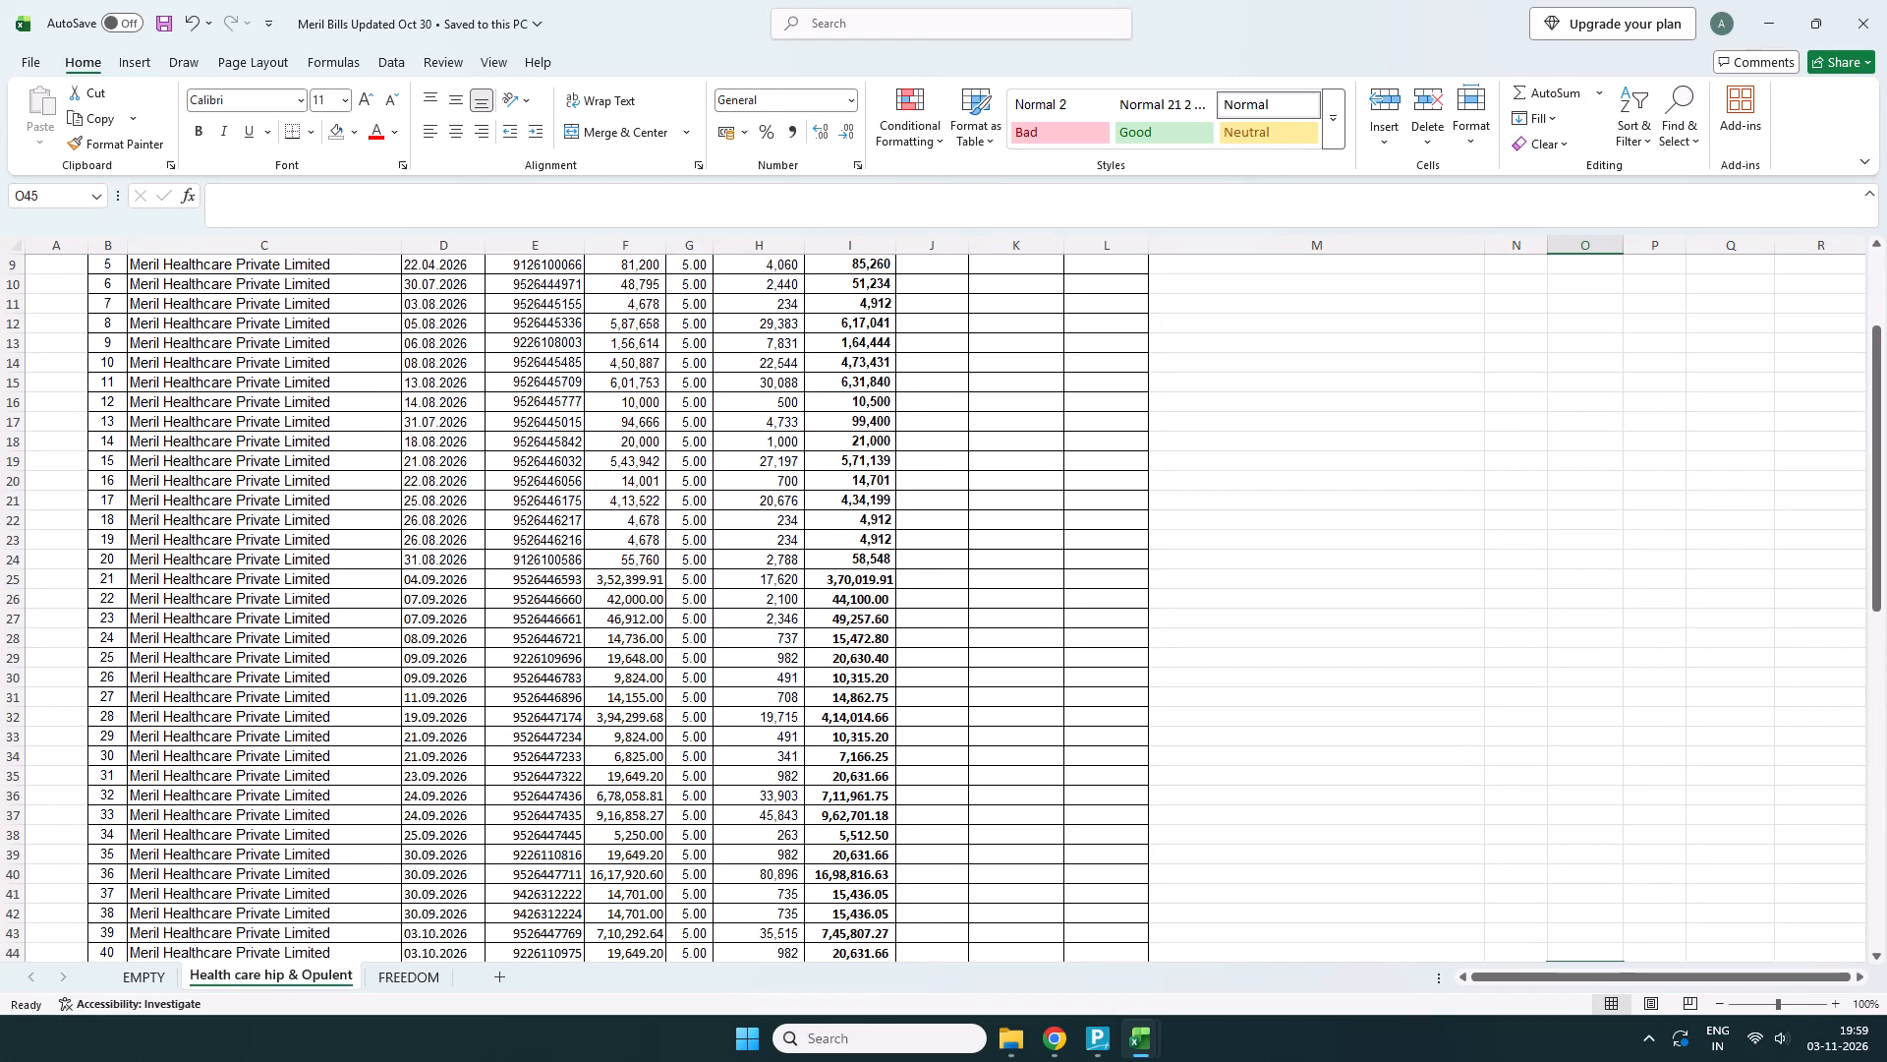
scroll(891, 596, down, 2)
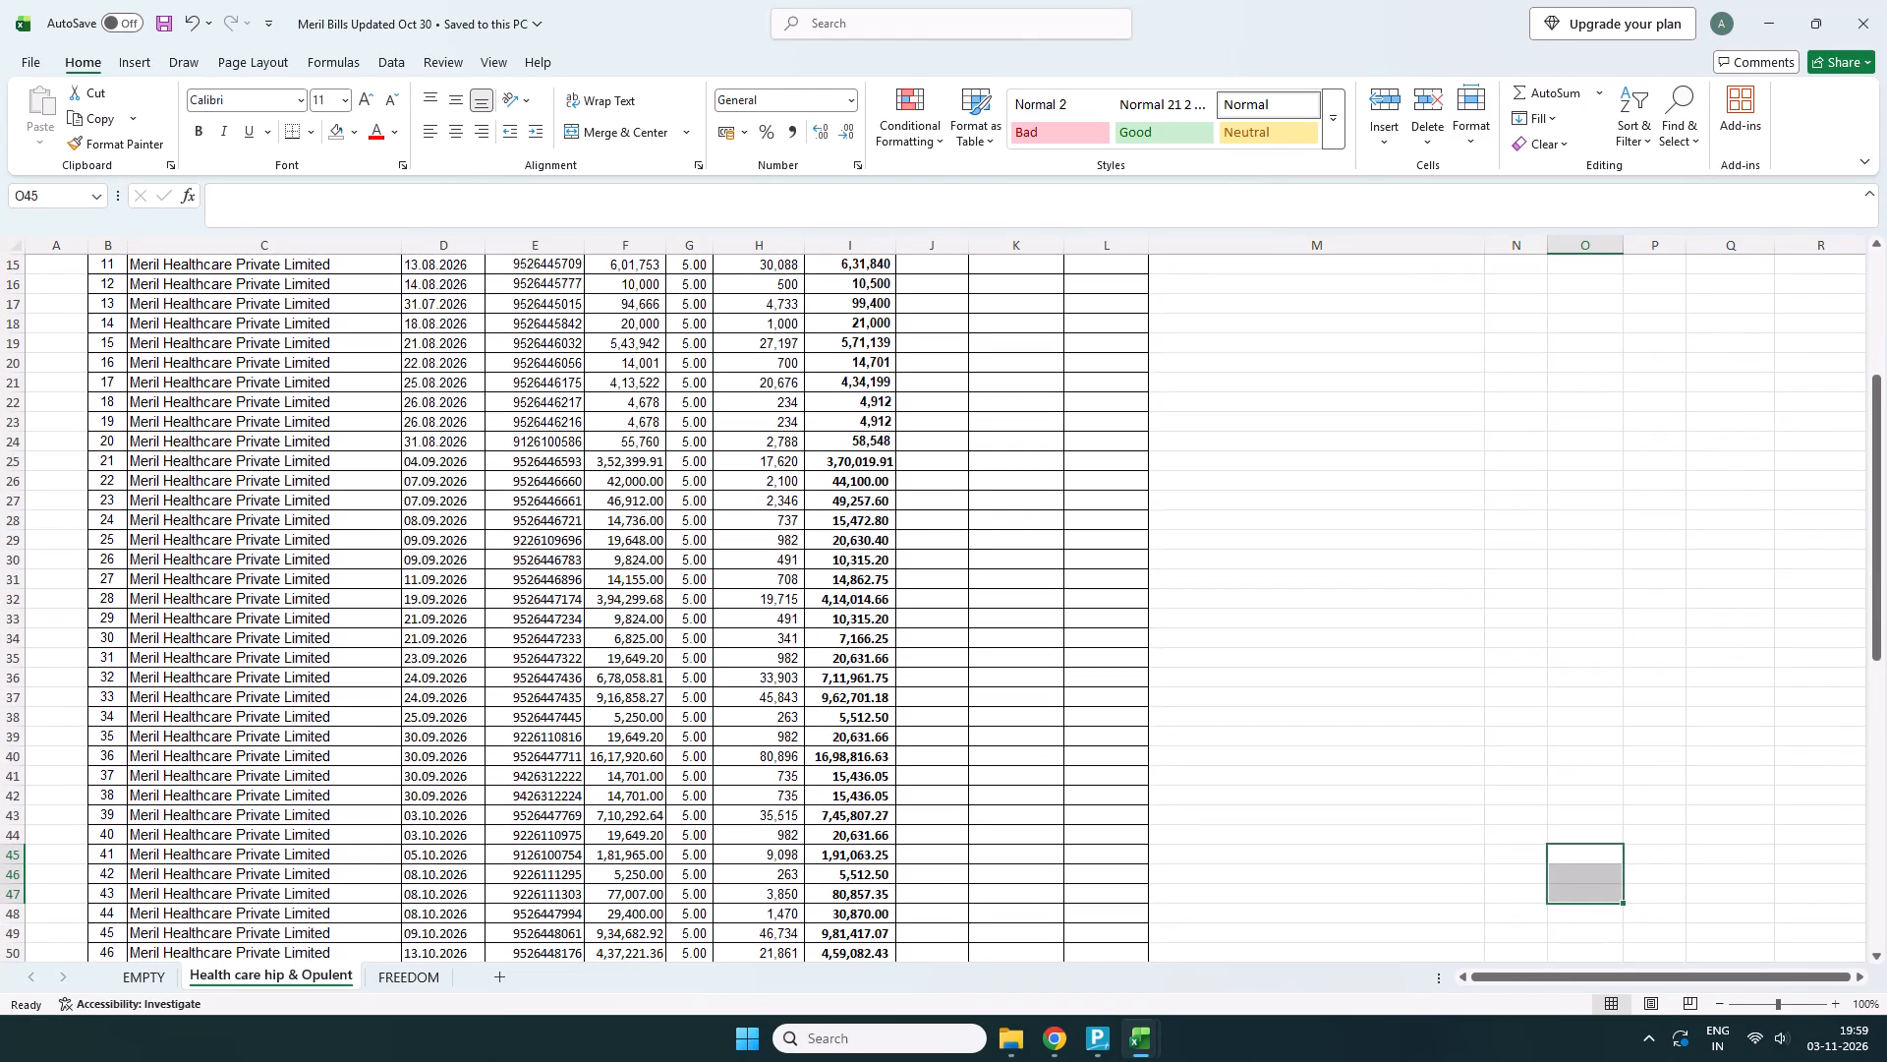
Select the entire row of bill S.NO 36, dated 30.09.2026, on the Health care hip & Opulent sheet.
click(878, 756)
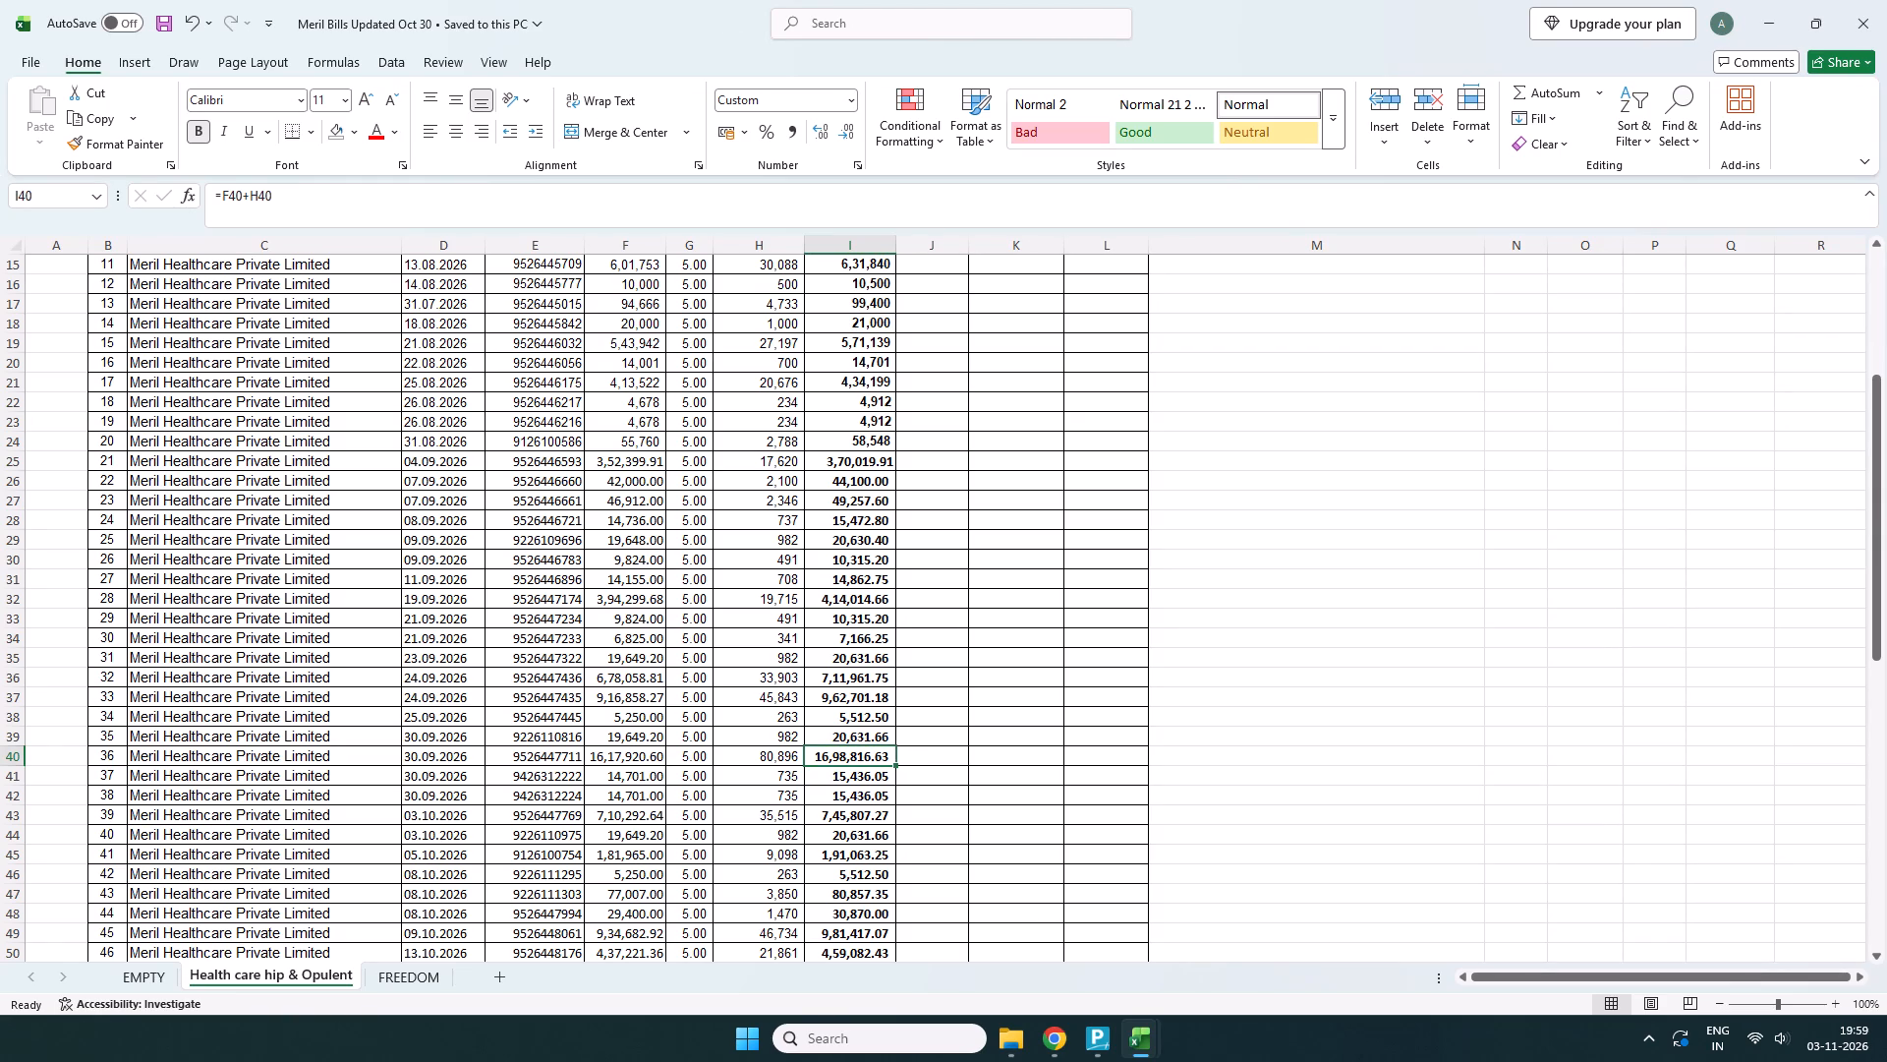
scroll(847, 643, down, 2)
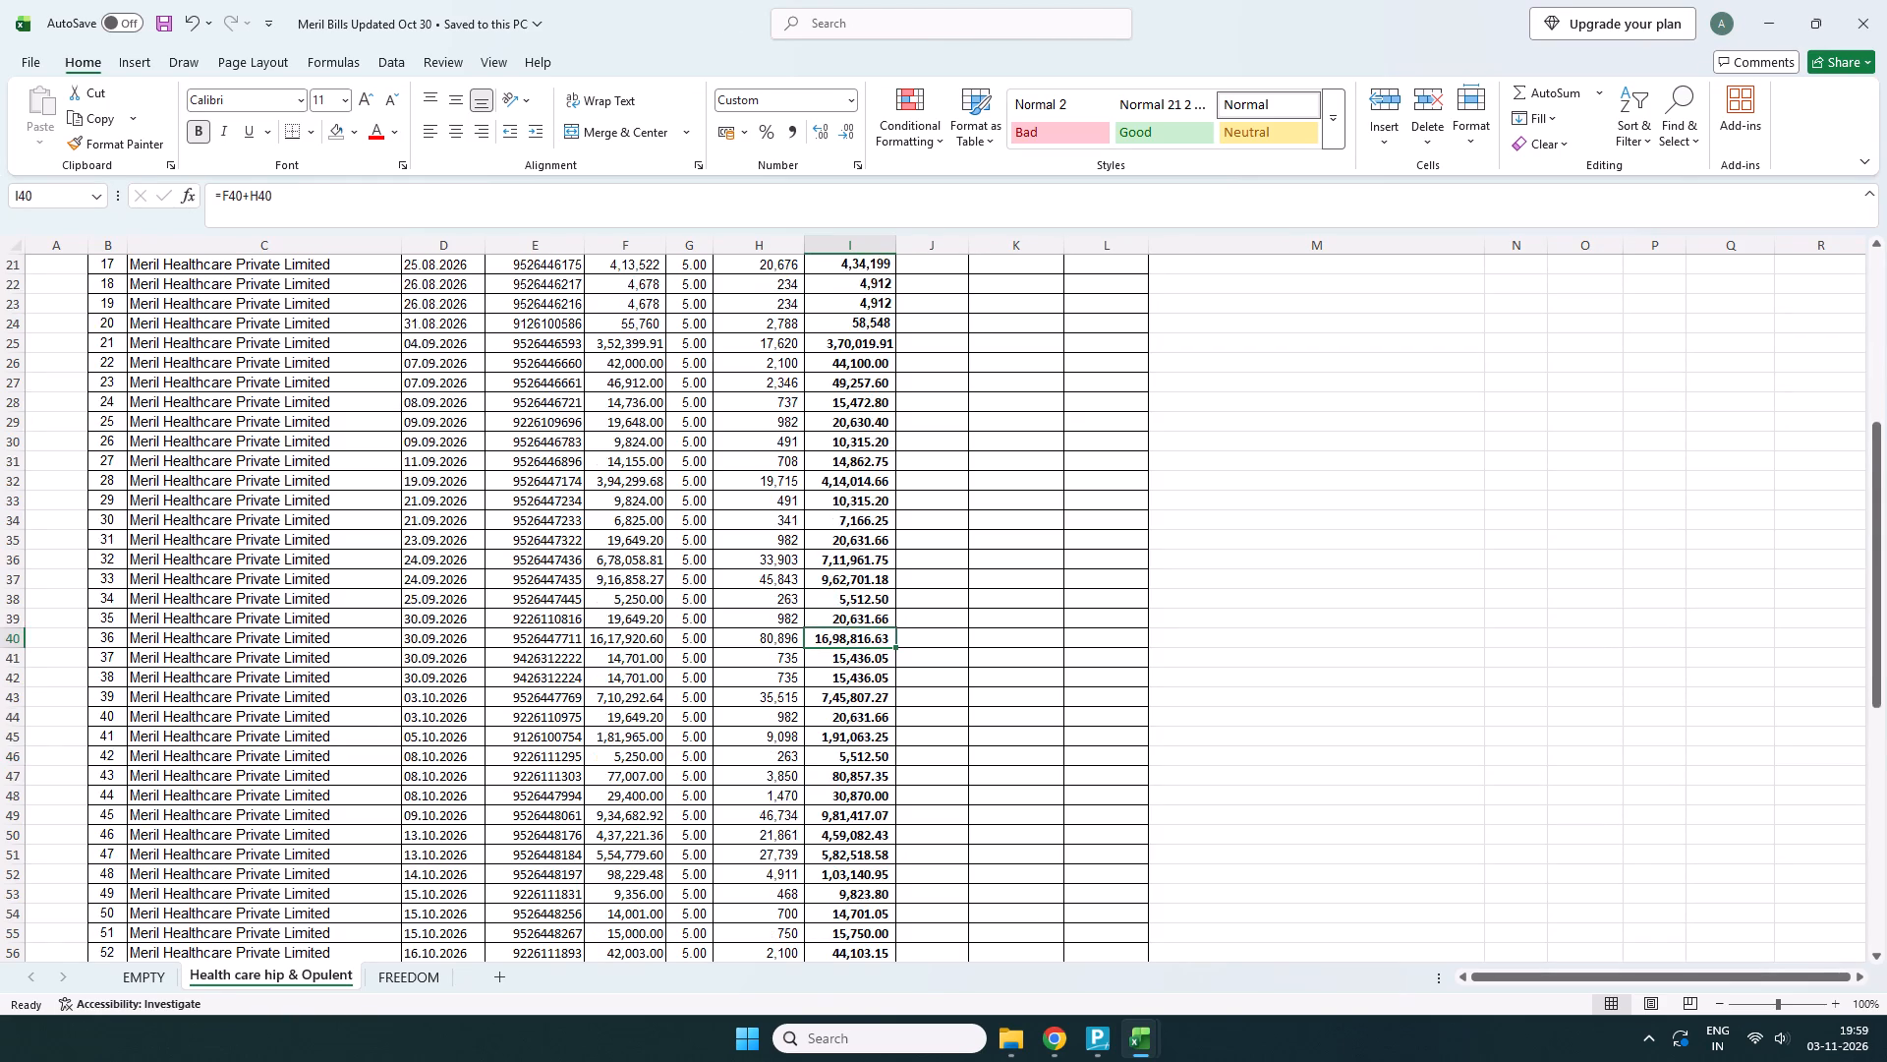
scroll(847, 643, down, 2)
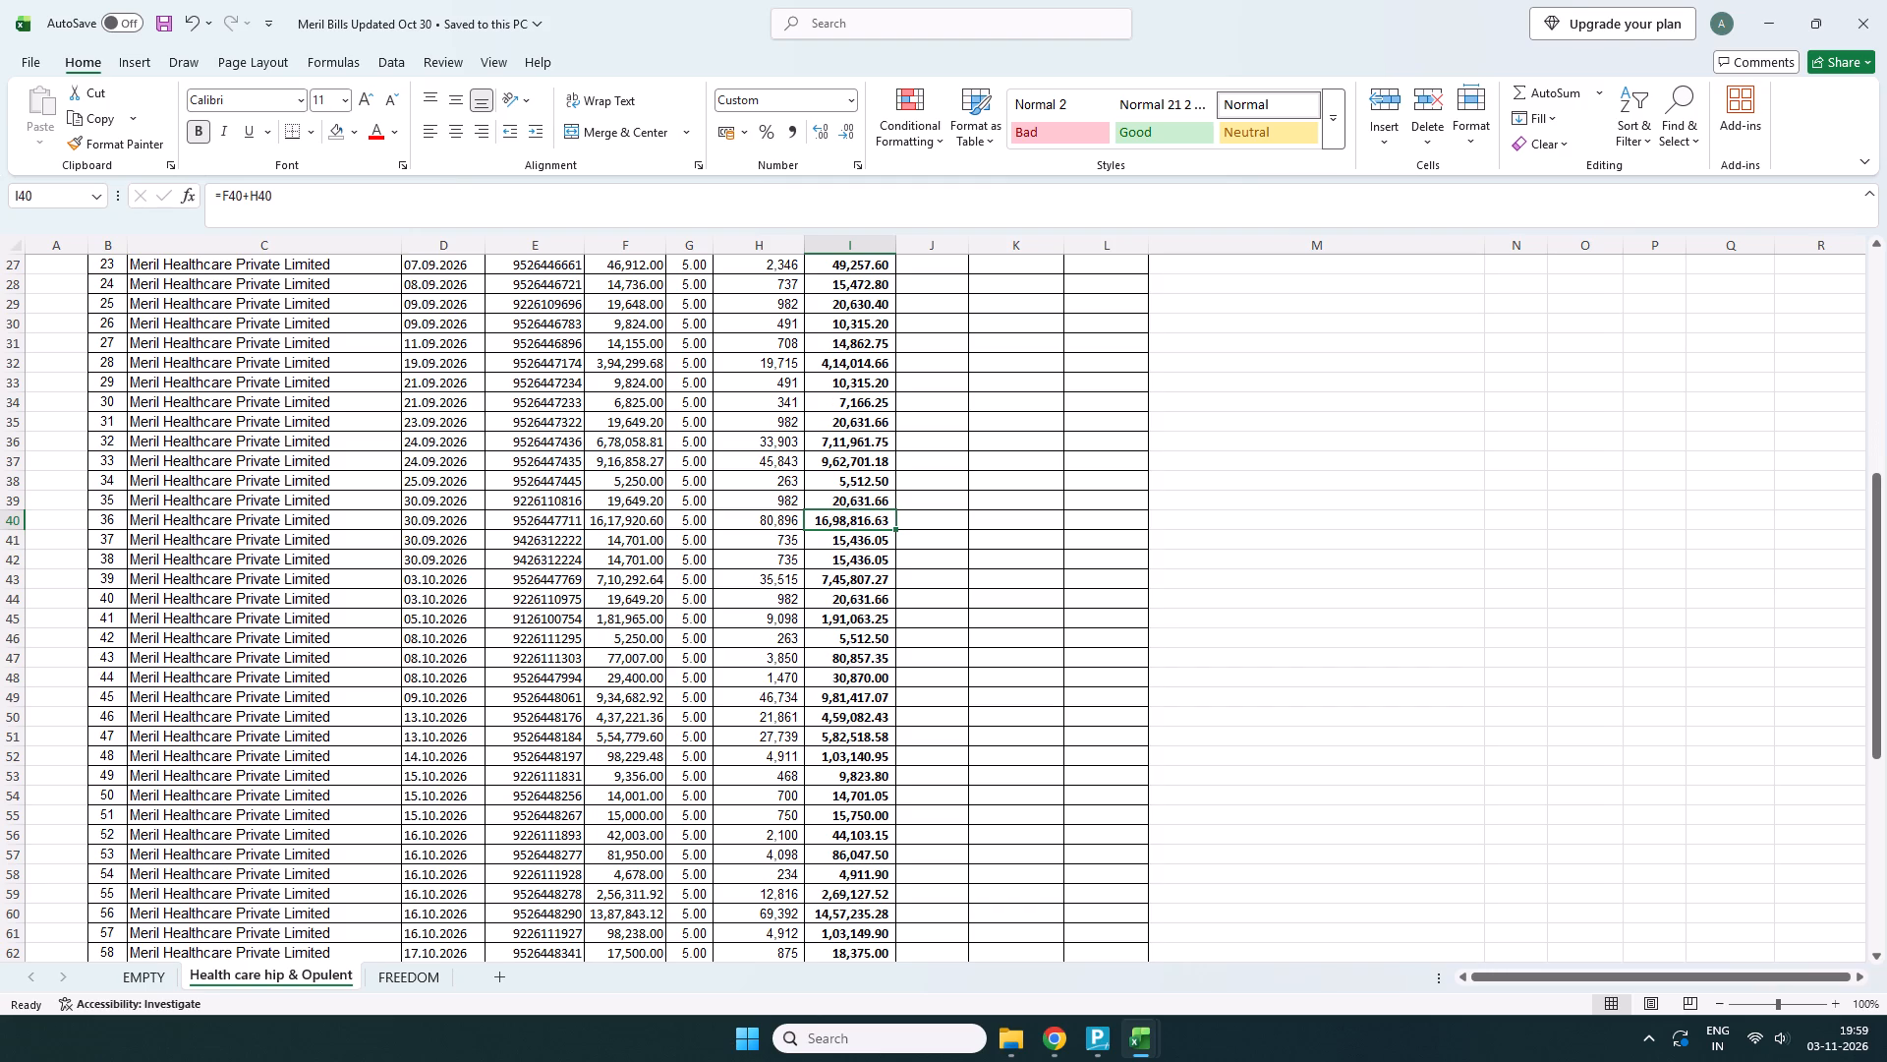
scroll(847, 643, down, 1)
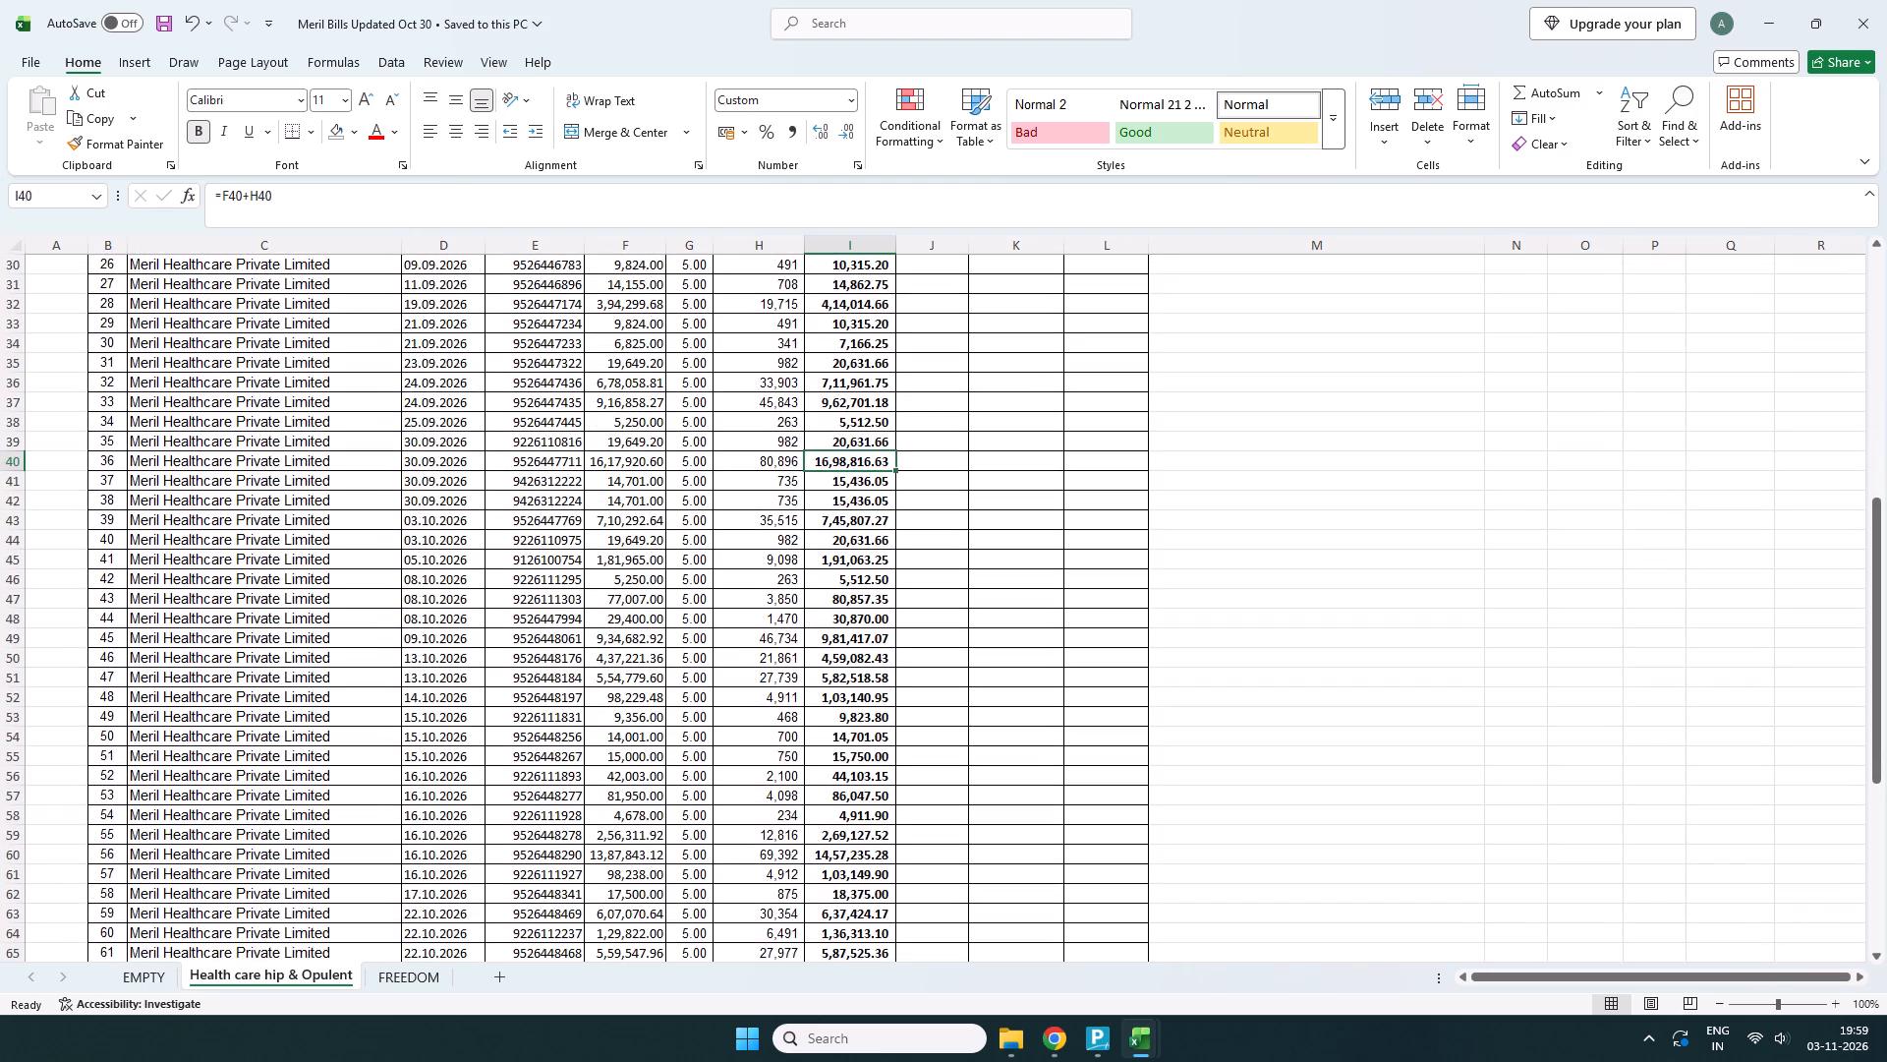
click(7, 460)
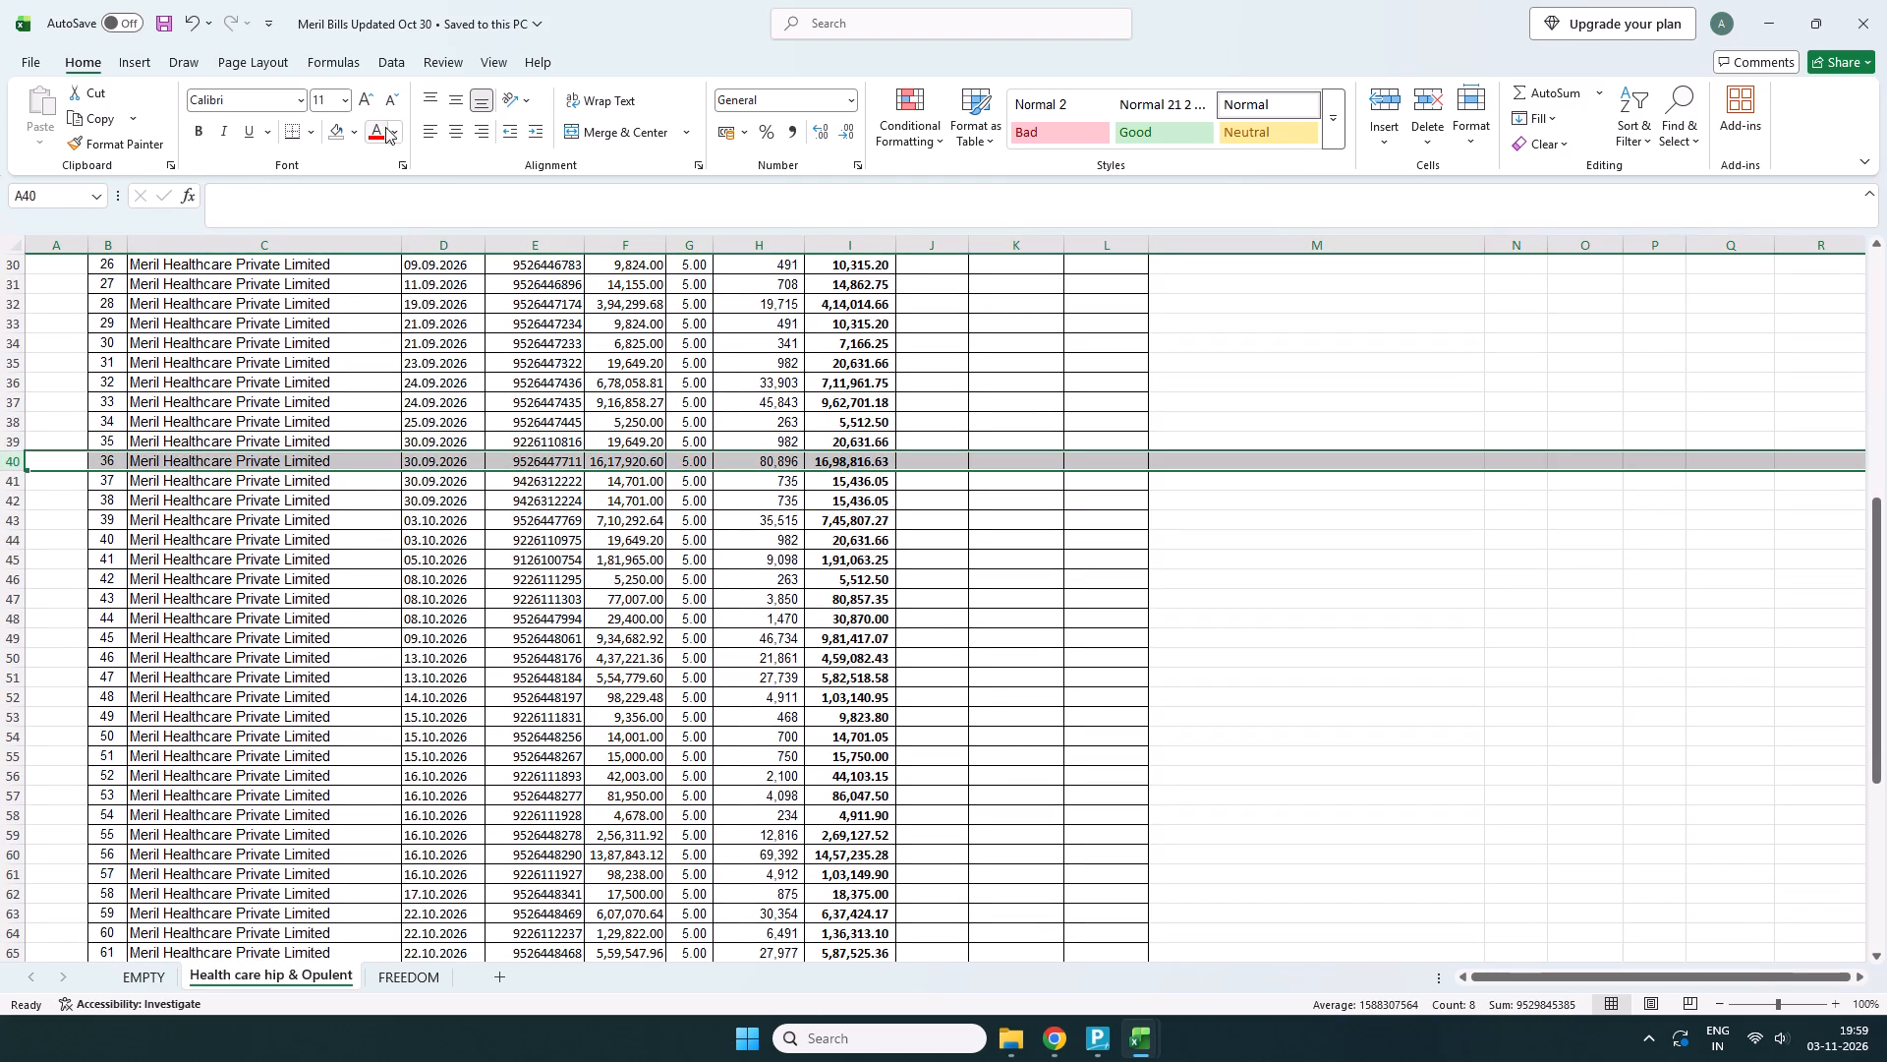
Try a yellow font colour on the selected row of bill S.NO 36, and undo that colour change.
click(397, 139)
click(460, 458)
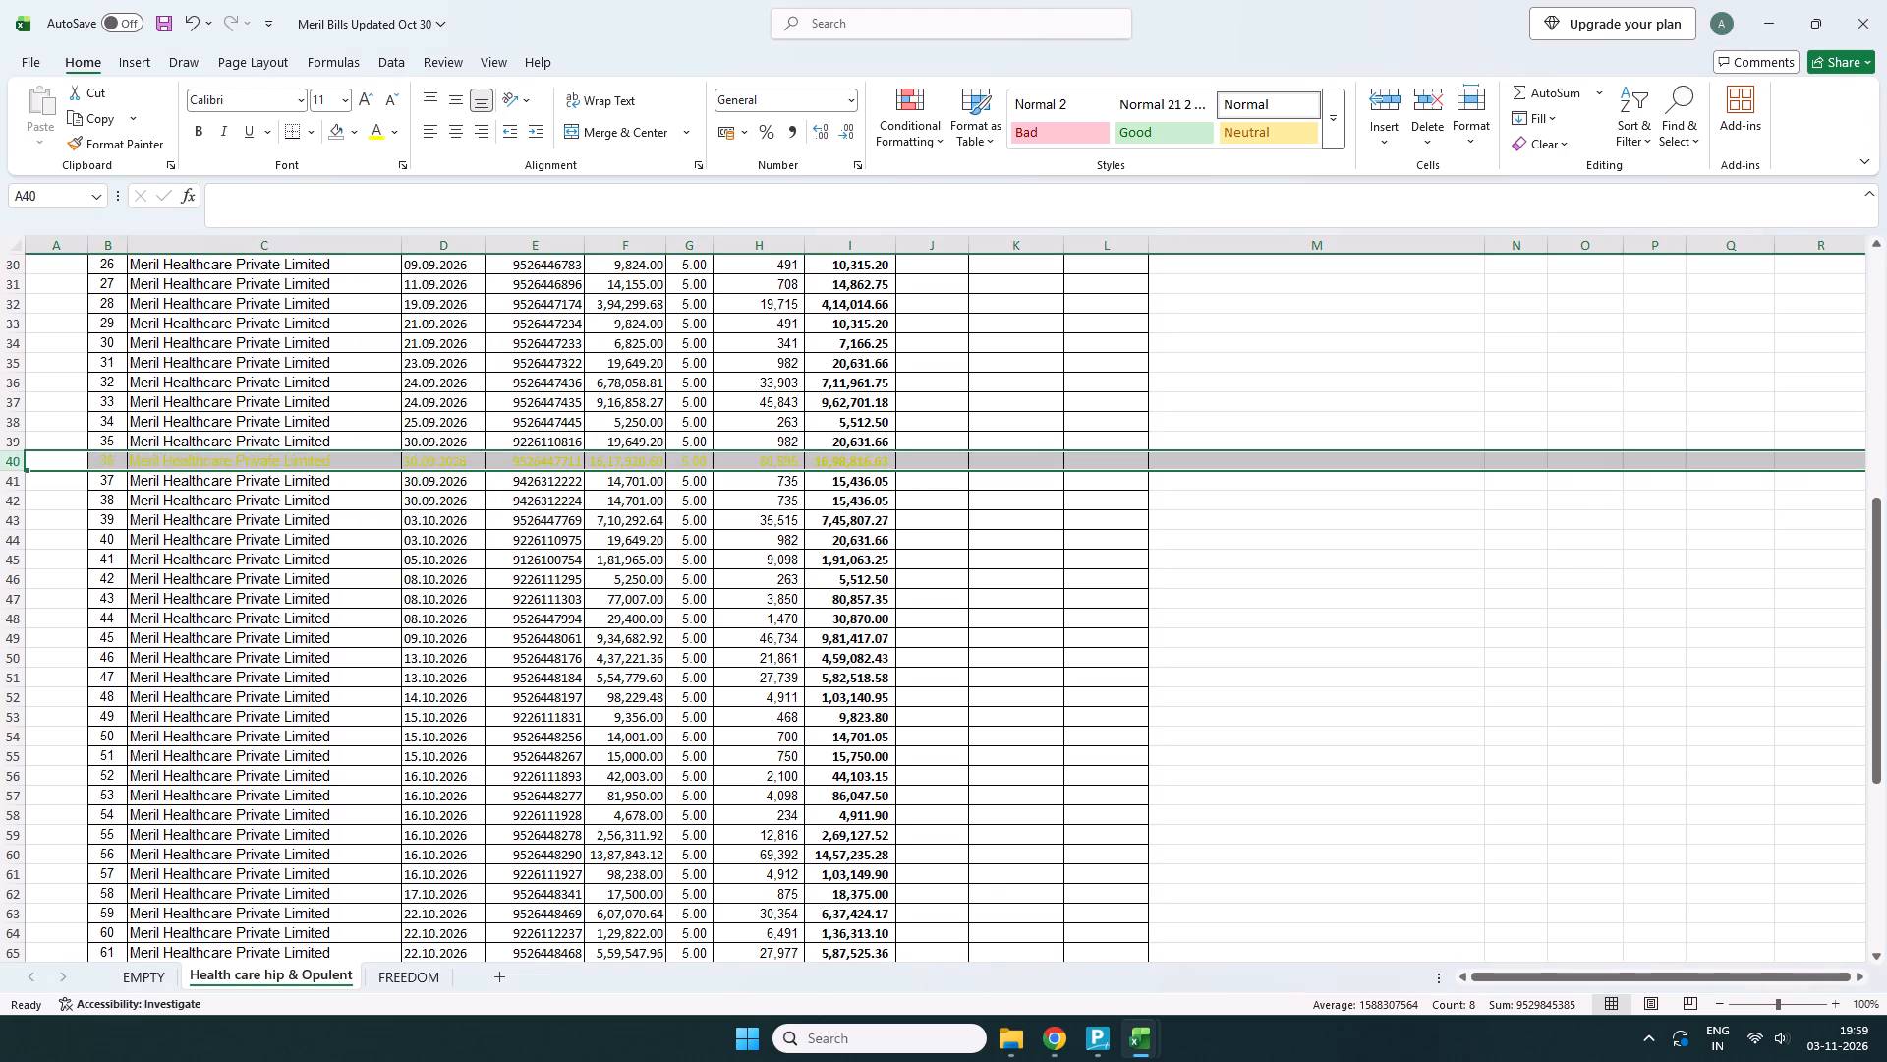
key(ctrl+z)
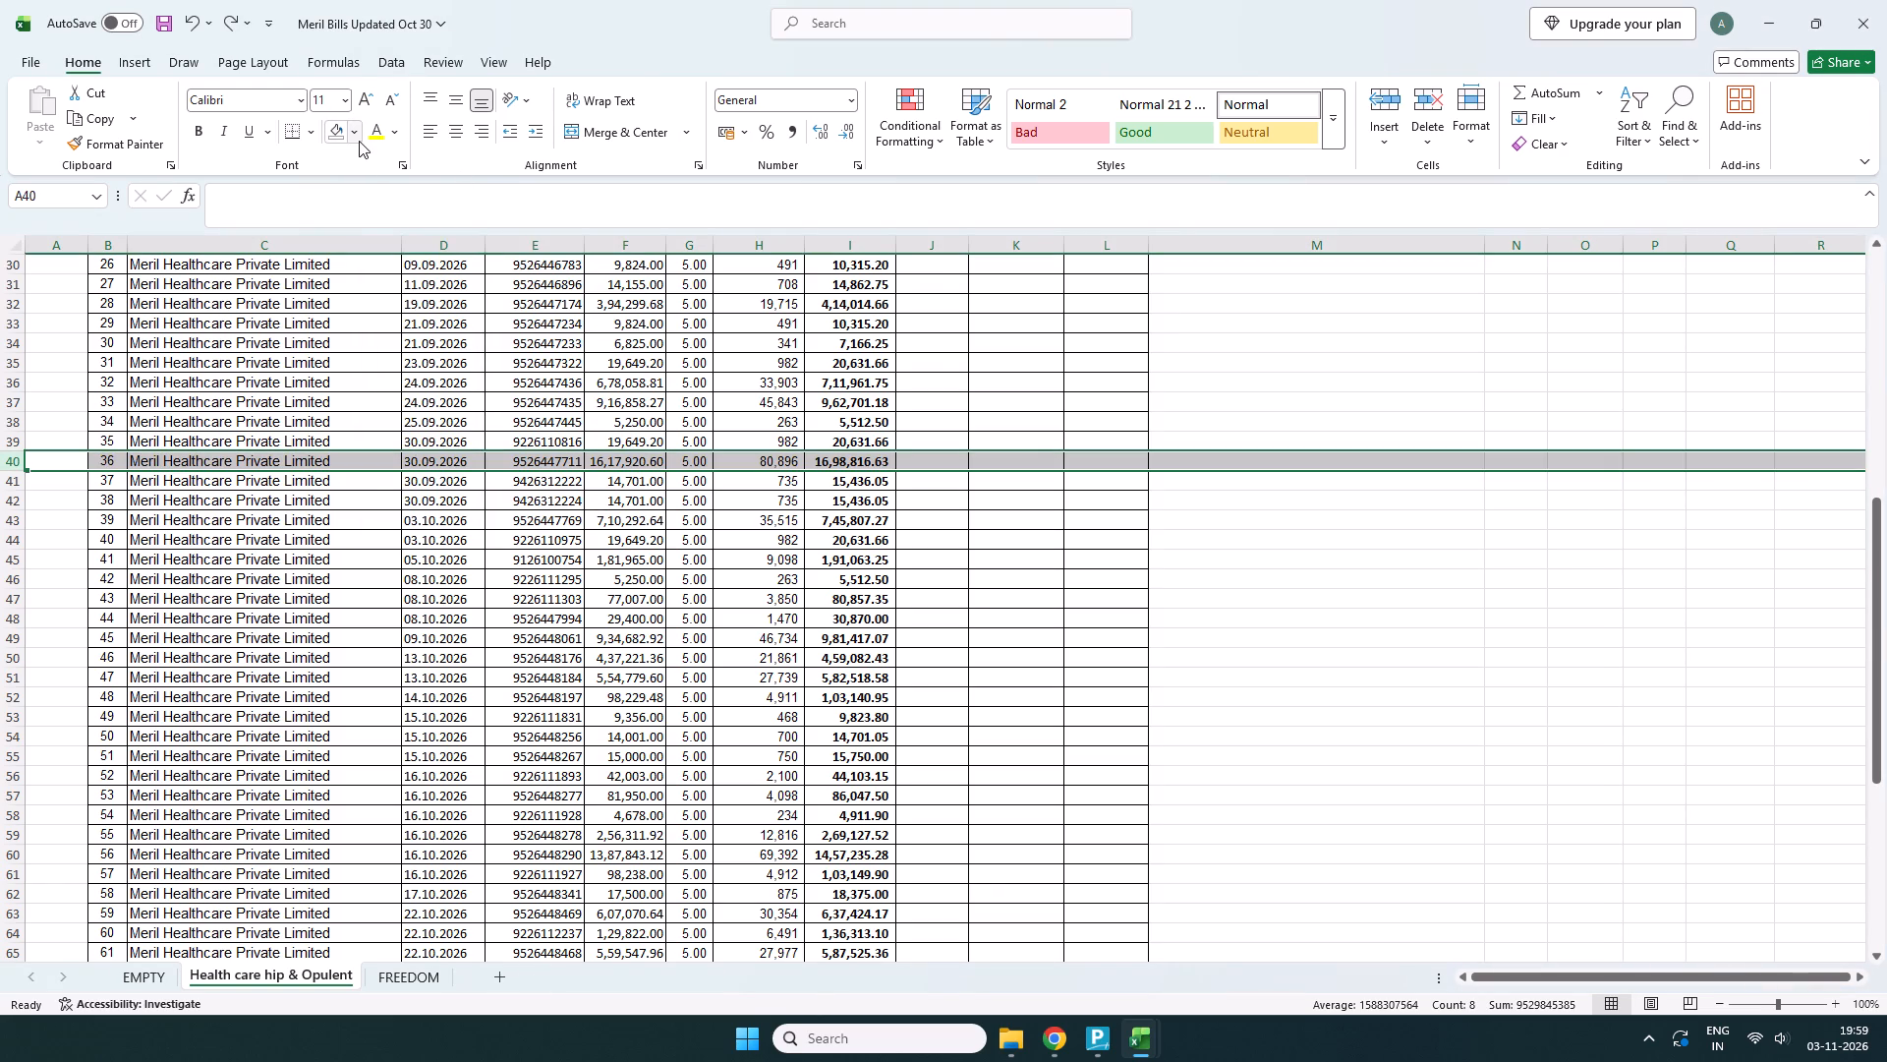